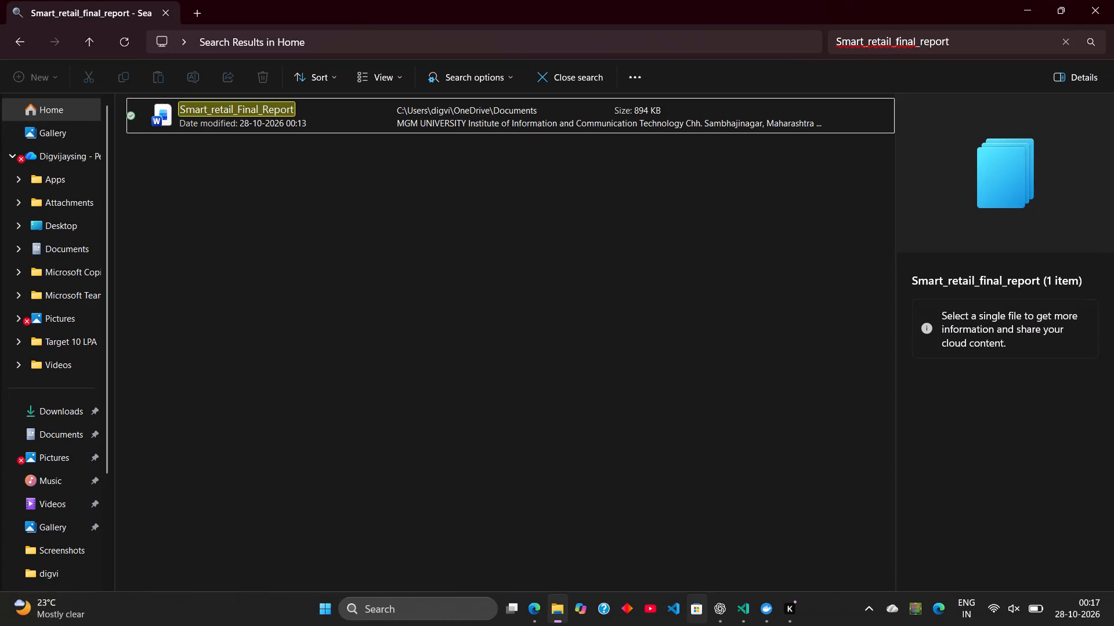
Launch Word and dismiss the OMEN Gaming Hub notification.
left_click(396, 613)
type("wor")
key("Return")
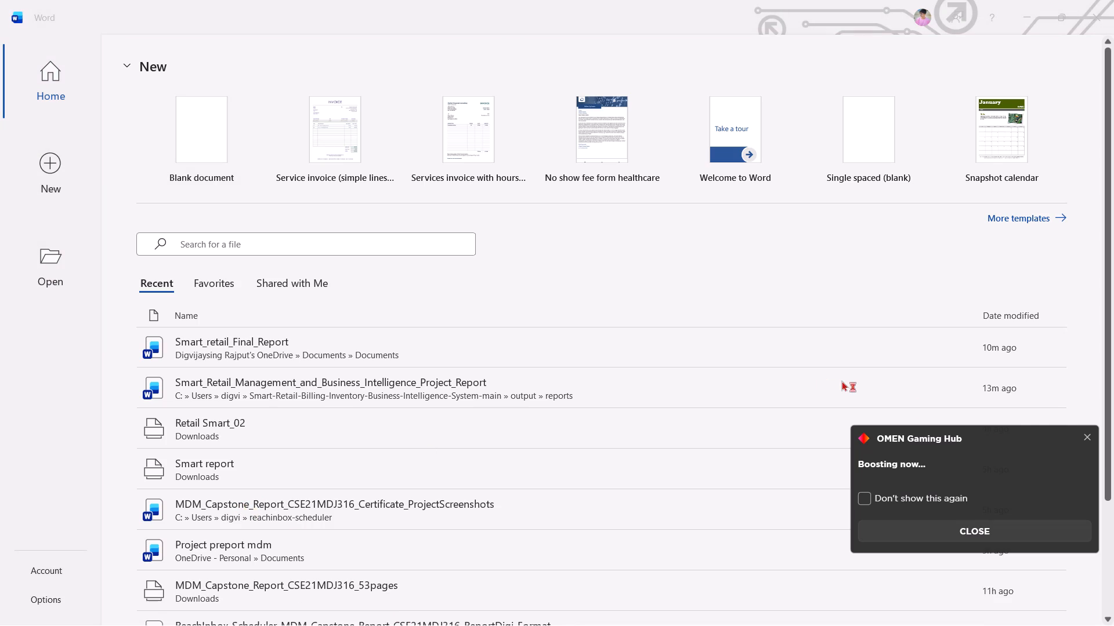
left_click(1080, 435)
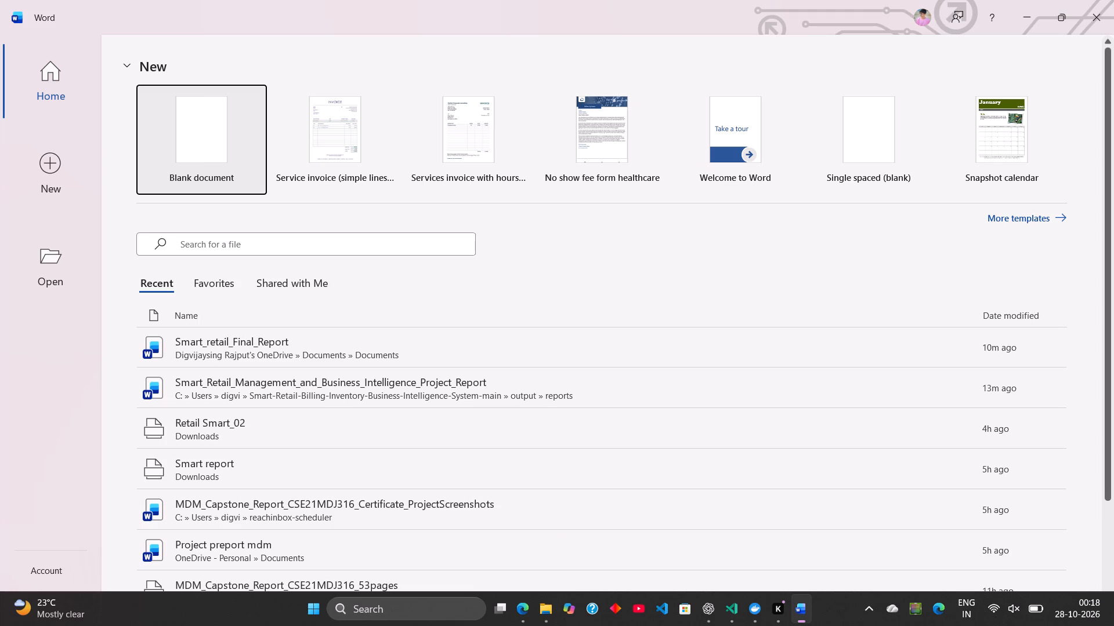
Switch to File Explorer, open the recent document Project preport mdm and enable editing.
left_click(555, 618)
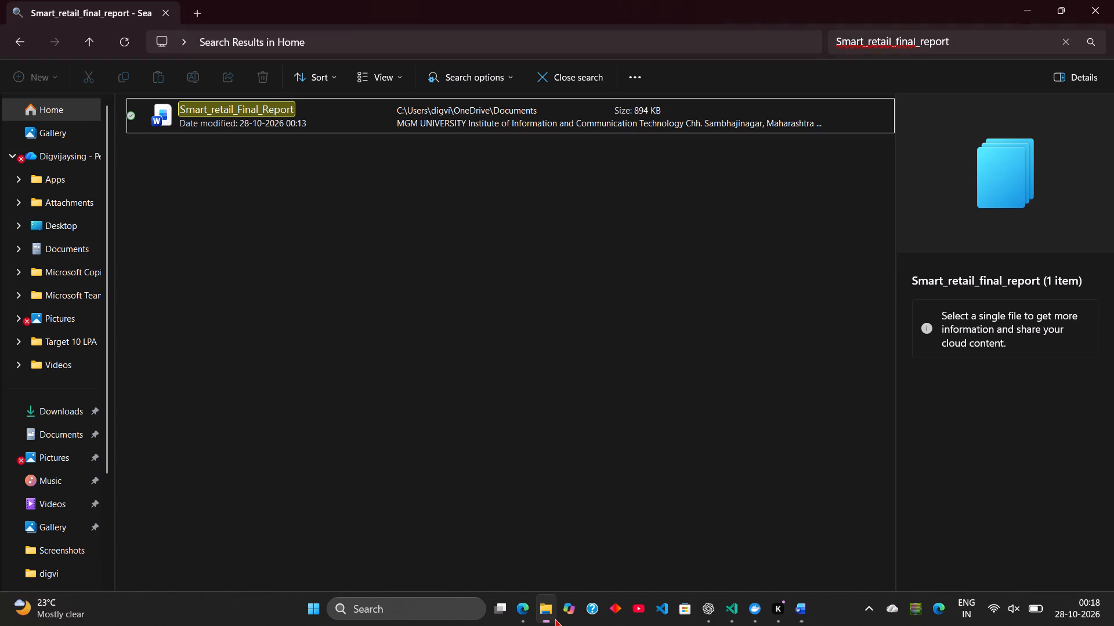
scroll(59, 410, "up", 4)
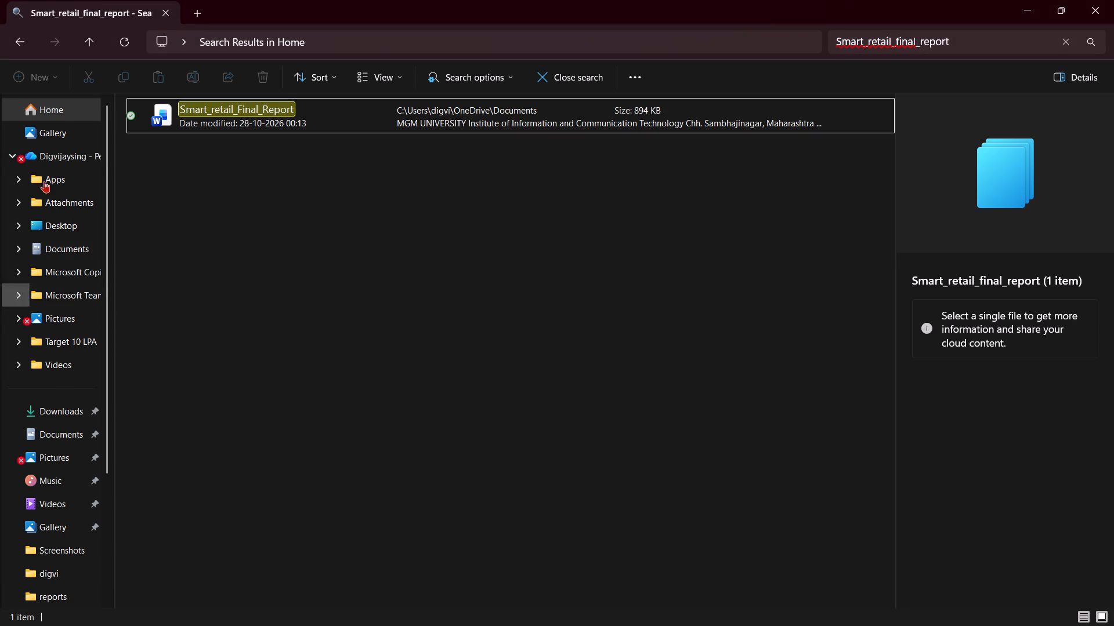
double_click(57, 111)
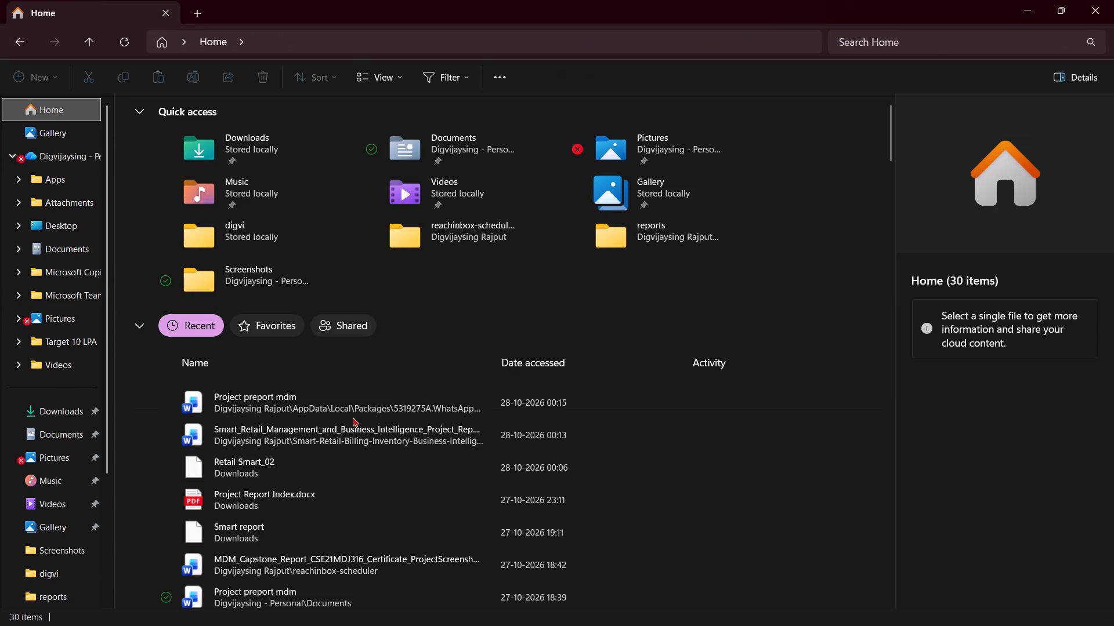
double_click(269, 403)
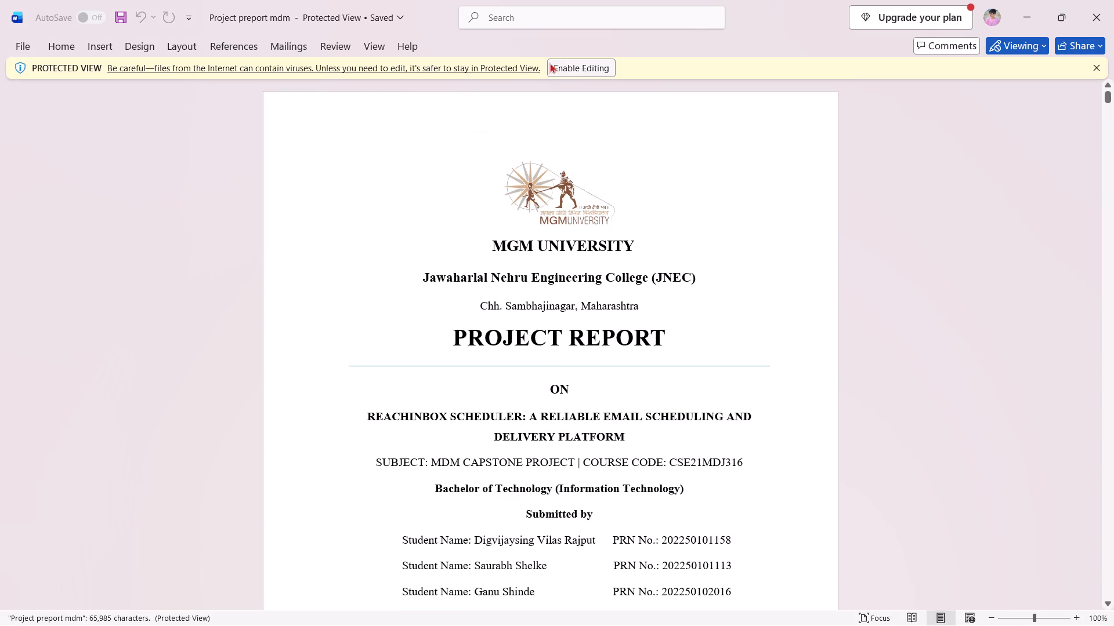
left_click(579, 65)
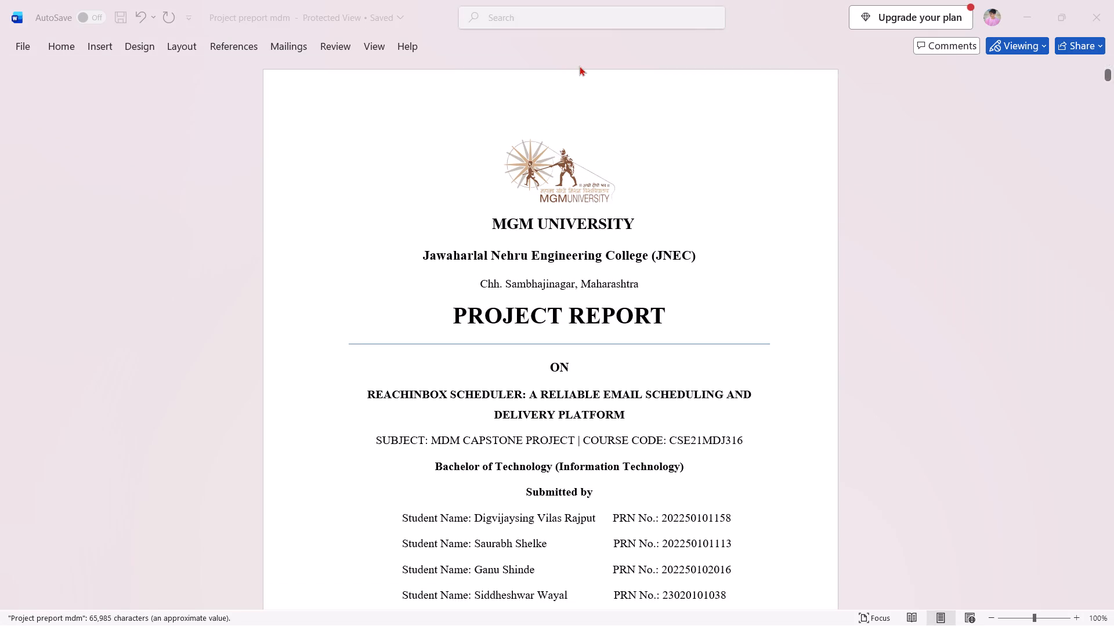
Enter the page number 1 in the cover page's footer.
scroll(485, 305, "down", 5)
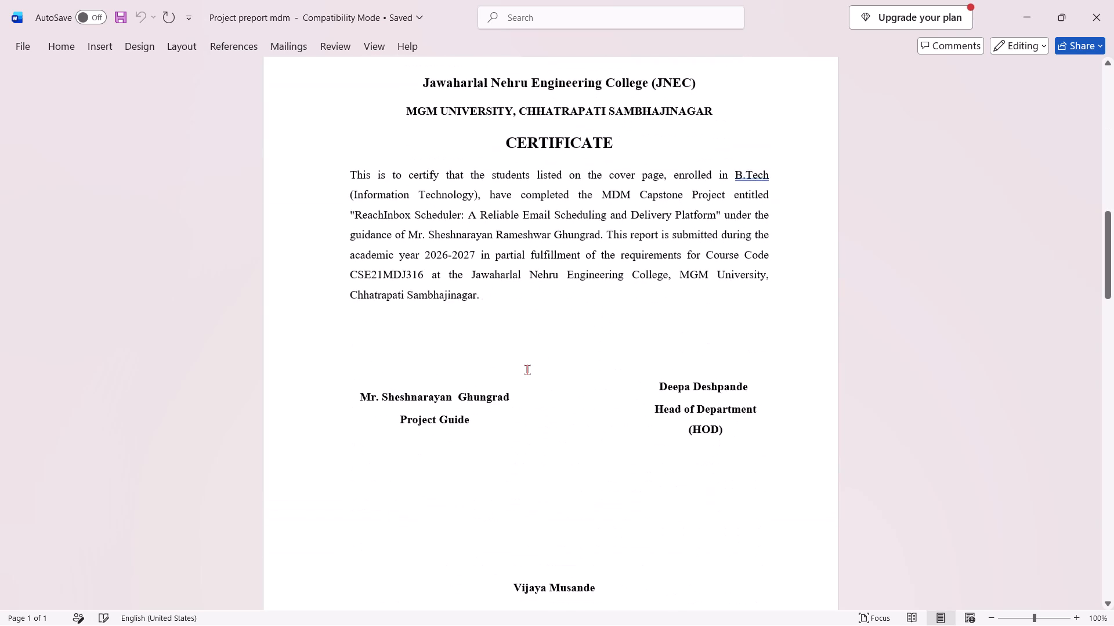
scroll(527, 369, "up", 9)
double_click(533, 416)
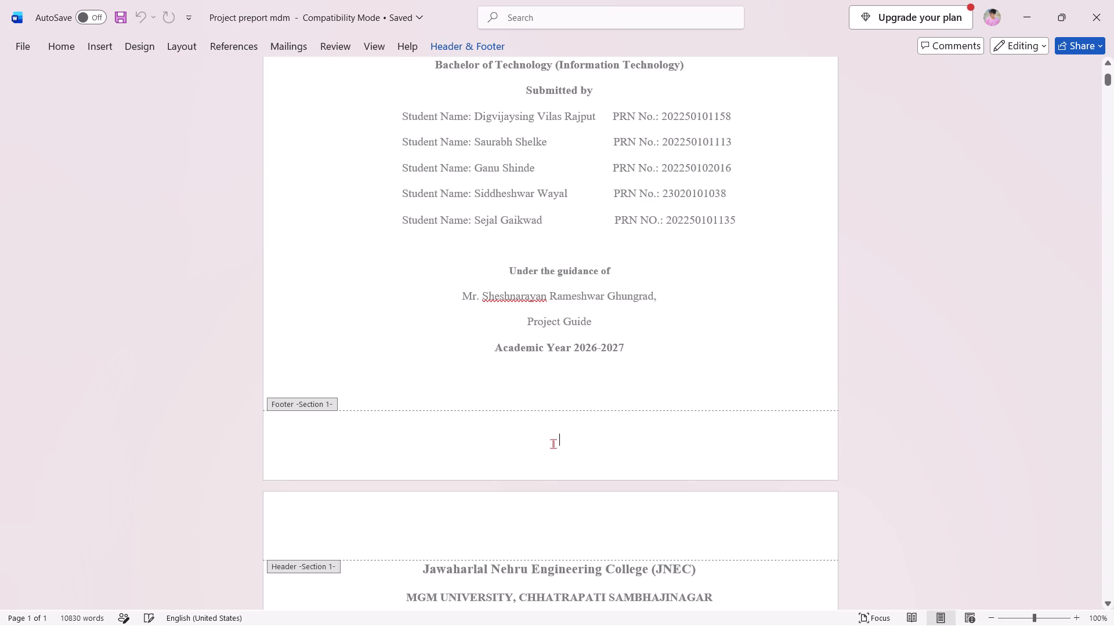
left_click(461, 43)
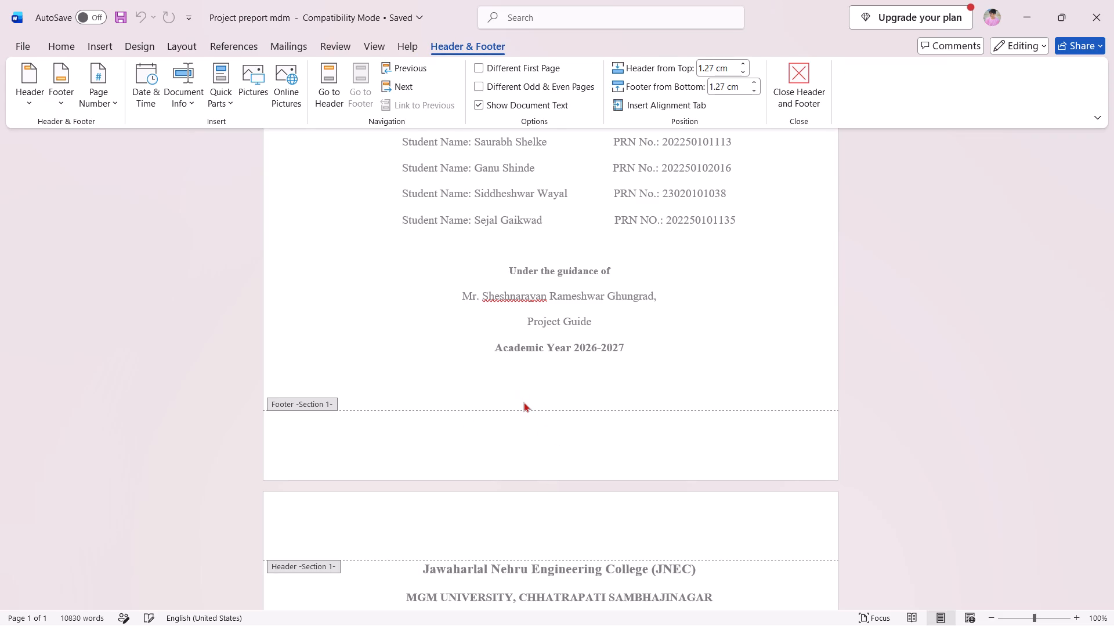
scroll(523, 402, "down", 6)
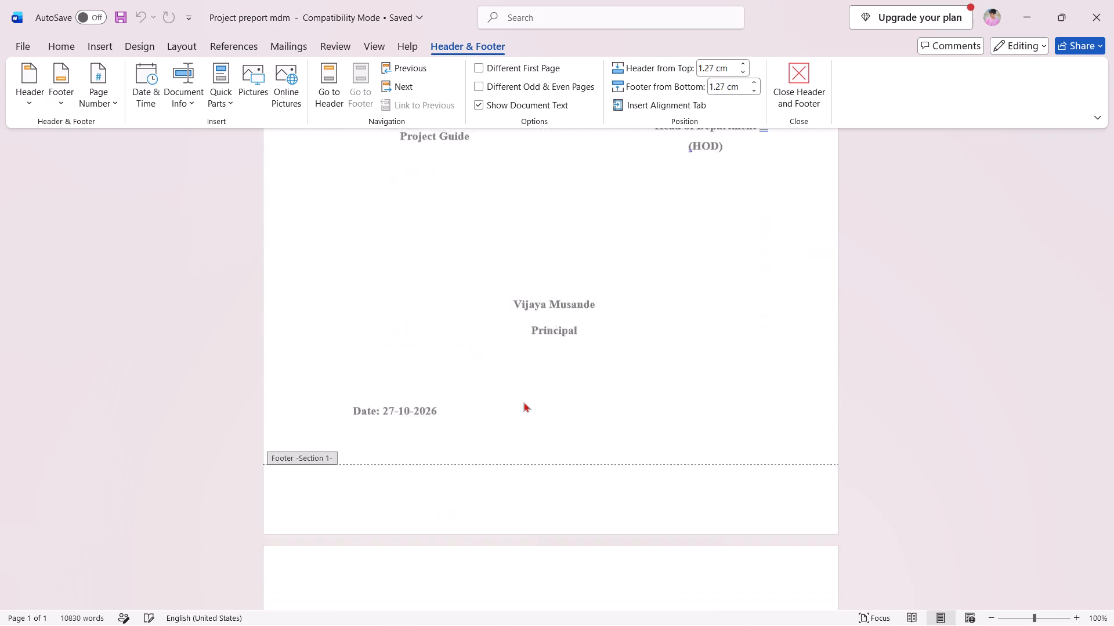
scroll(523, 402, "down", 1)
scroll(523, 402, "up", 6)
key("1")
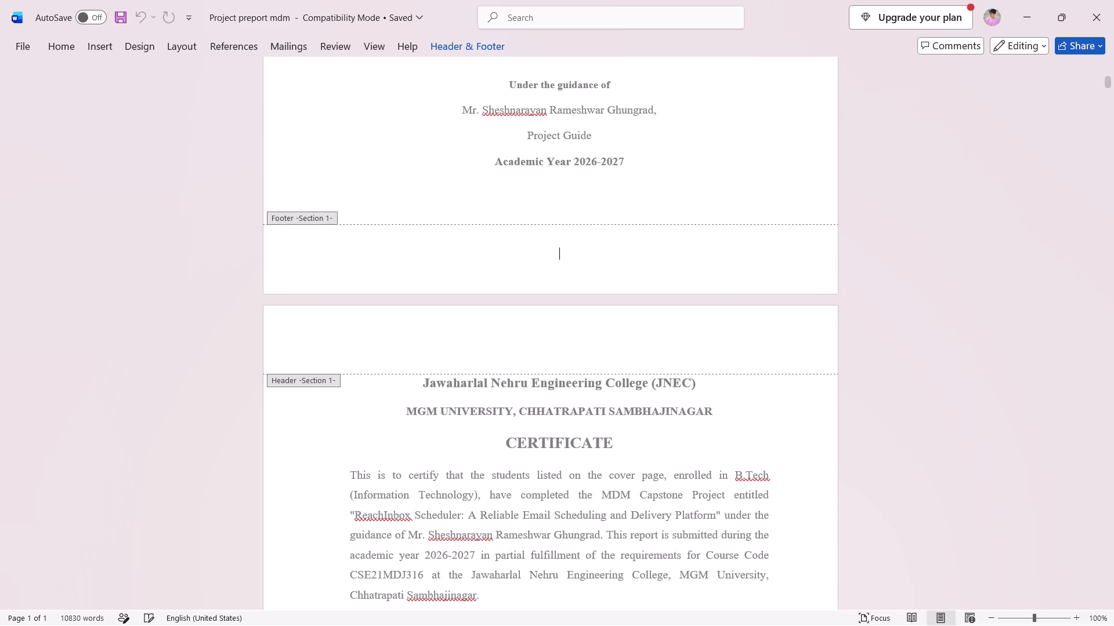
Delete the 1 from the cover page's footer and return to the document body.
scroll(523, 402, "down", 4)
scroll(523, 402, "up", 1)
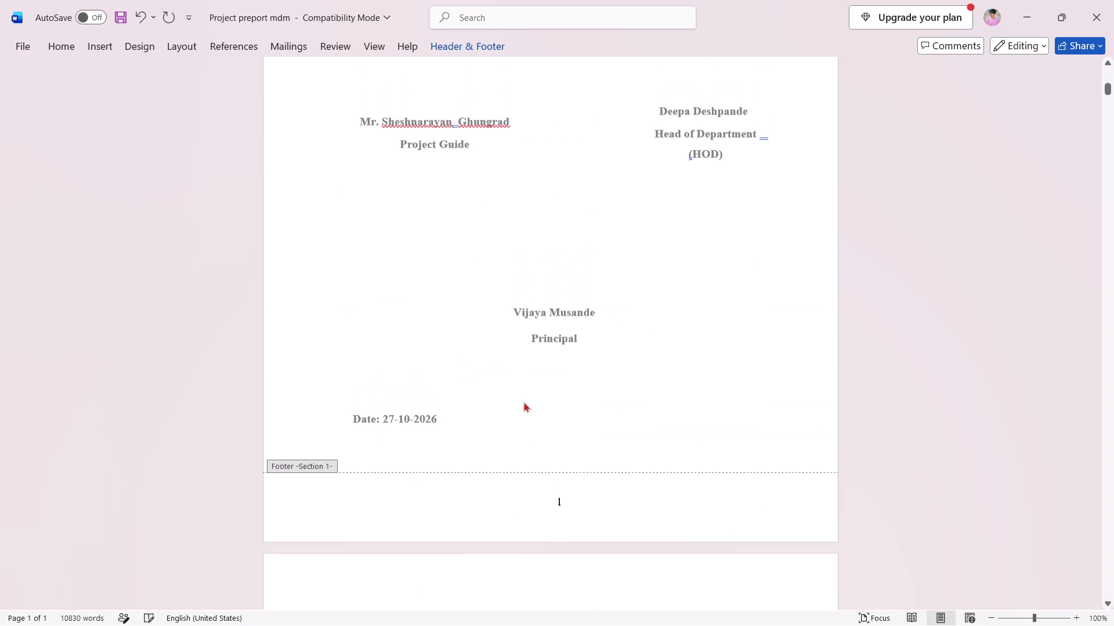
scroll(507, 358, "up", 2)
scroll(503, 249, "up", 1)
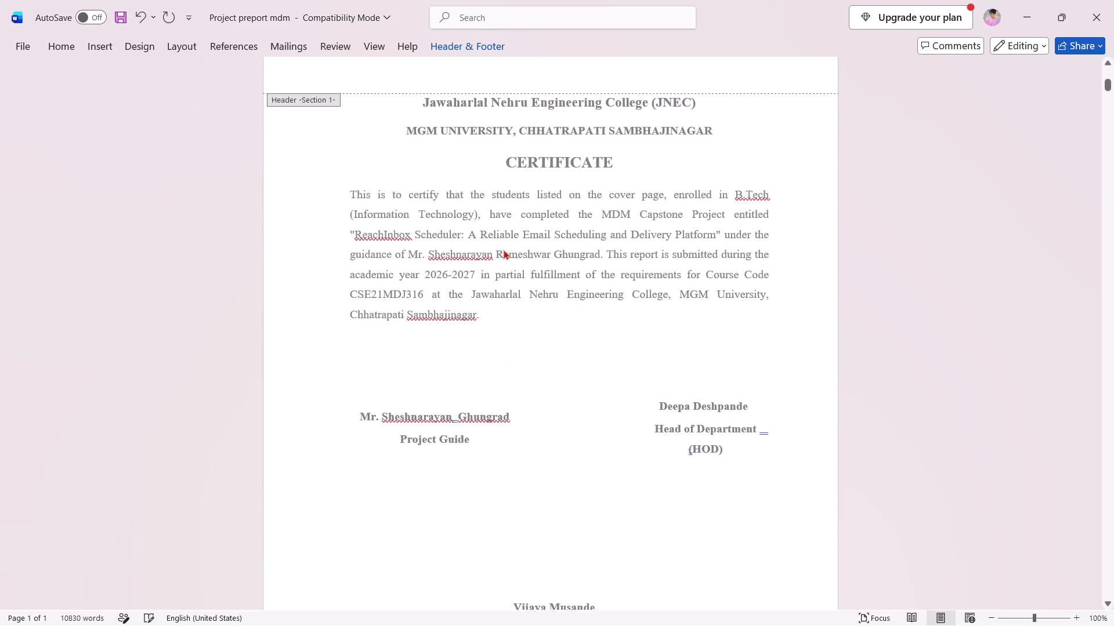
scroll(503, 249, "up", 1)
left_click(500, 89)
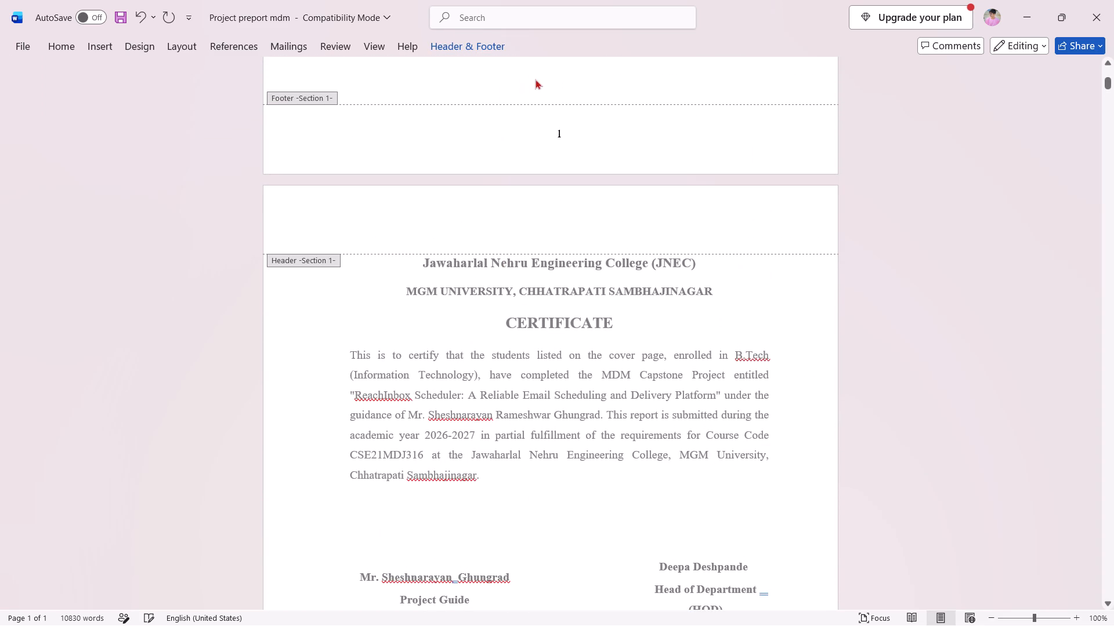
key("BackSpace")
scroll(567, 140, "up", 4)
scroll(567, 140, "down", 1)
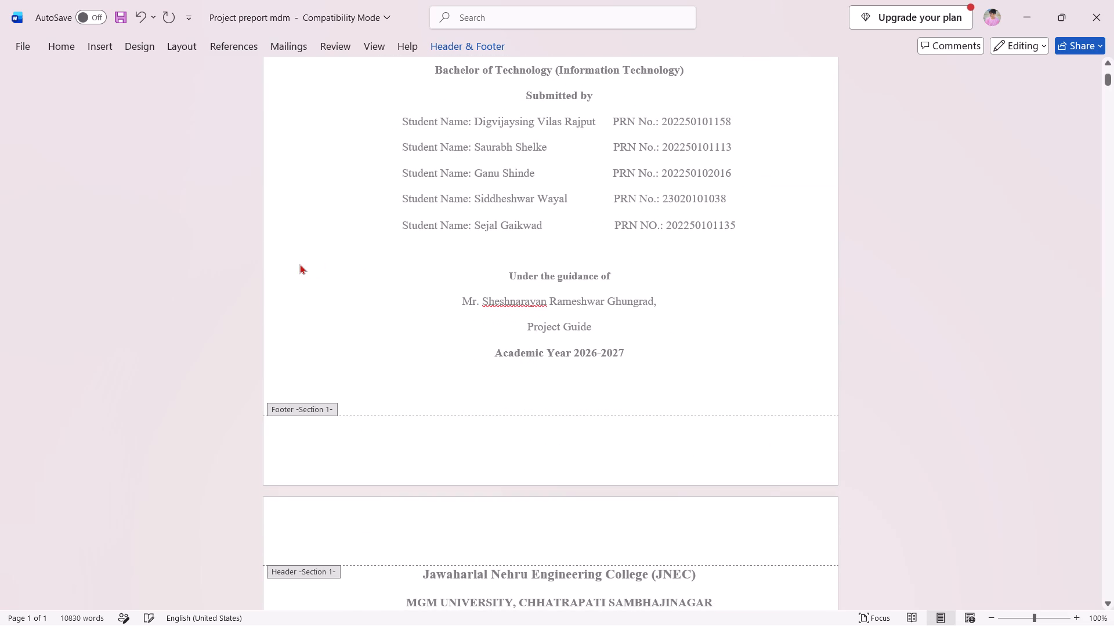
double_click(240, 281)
Enter the page number ii in the footer of the certificate page.
scroll(240, 281, "down", 5)
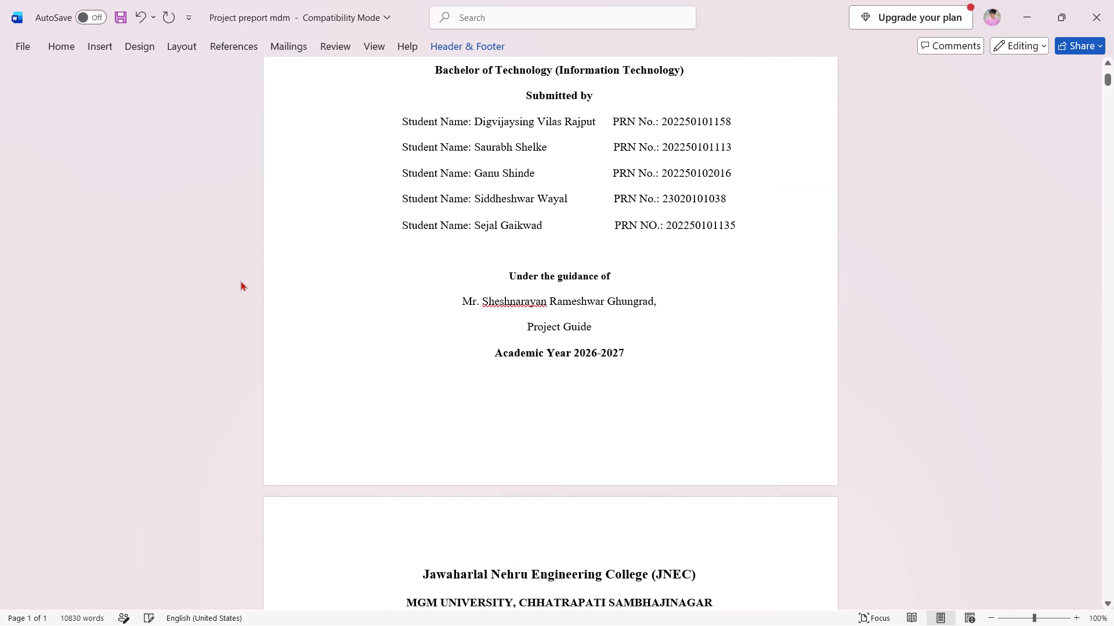
scroll(327, 305, "down", 15)
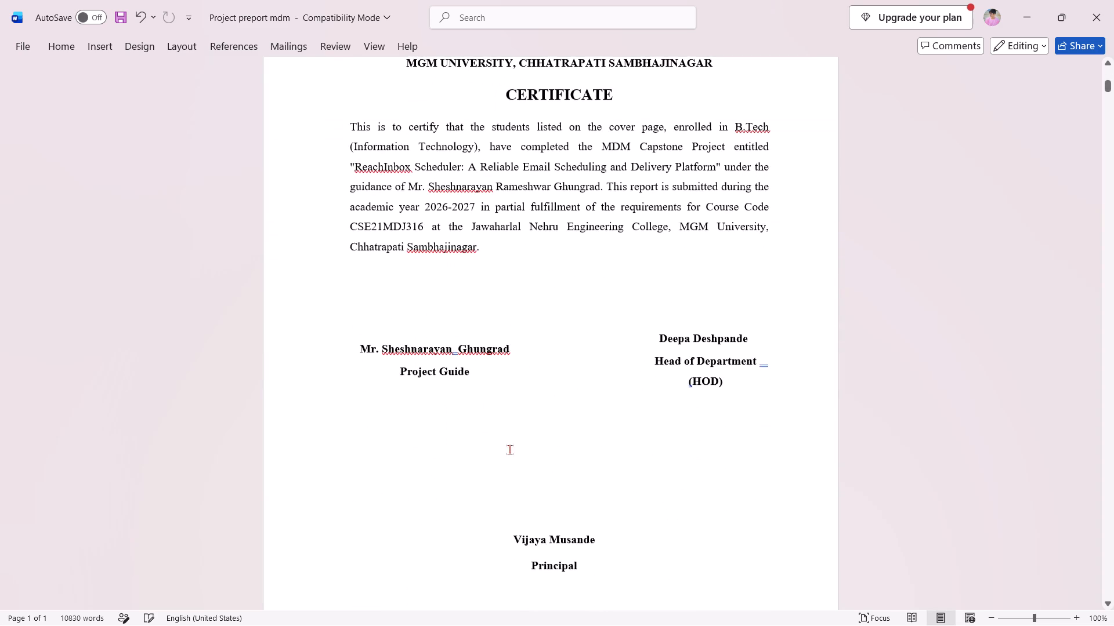
scroll(571, 548, "down", 1)
right_click(535, 527)
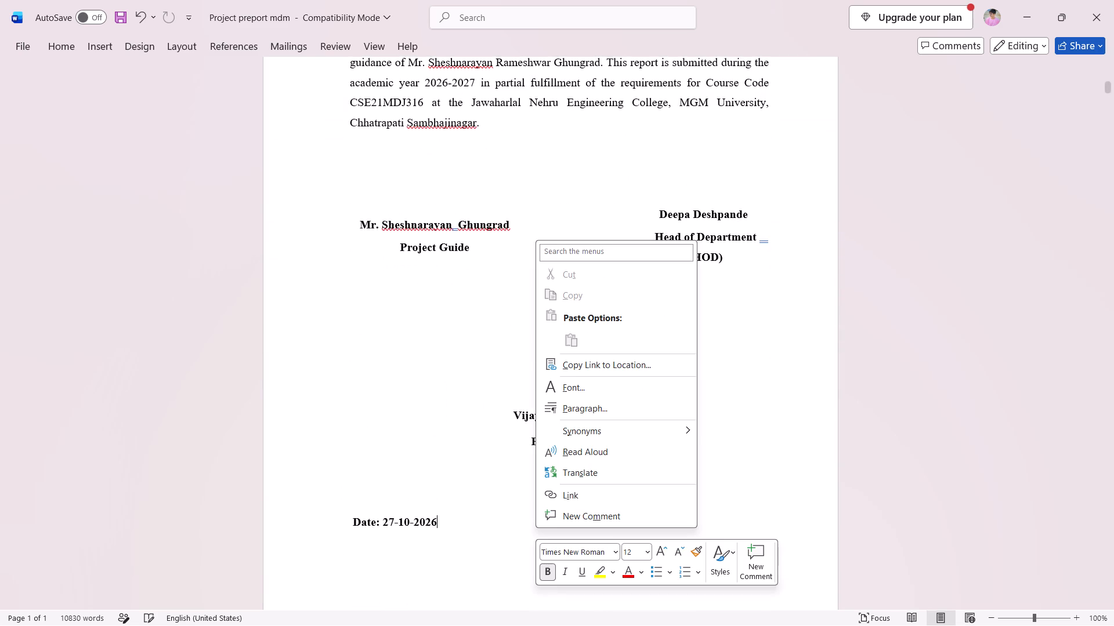
scroll(535, 527, "down", 1)
double_click(411, 491)
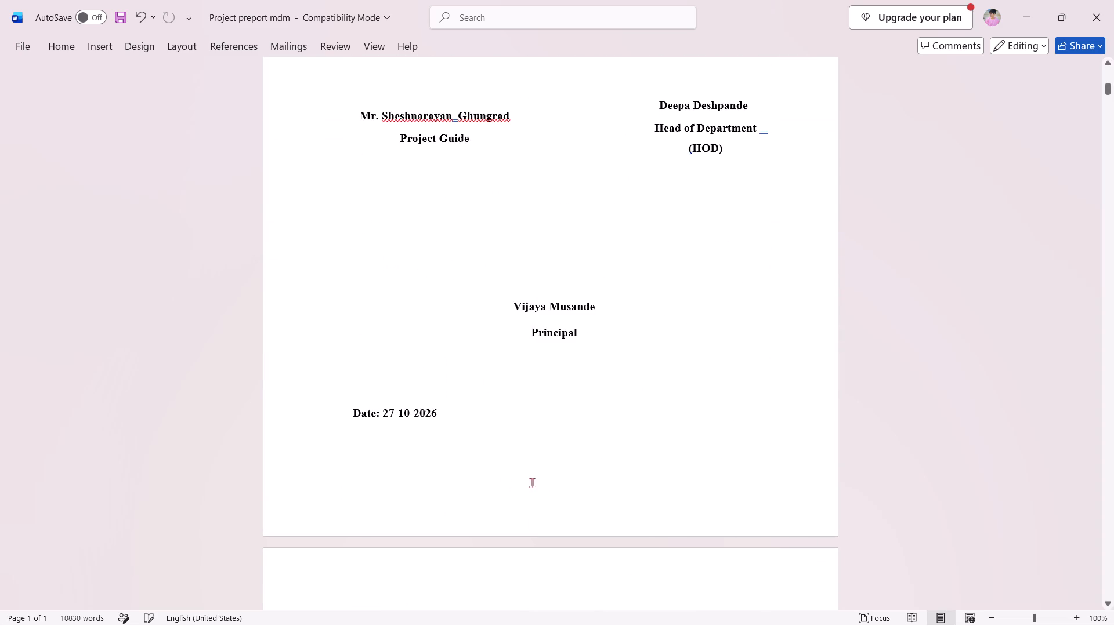
double_click(547, 483)
left_click(574, 496)
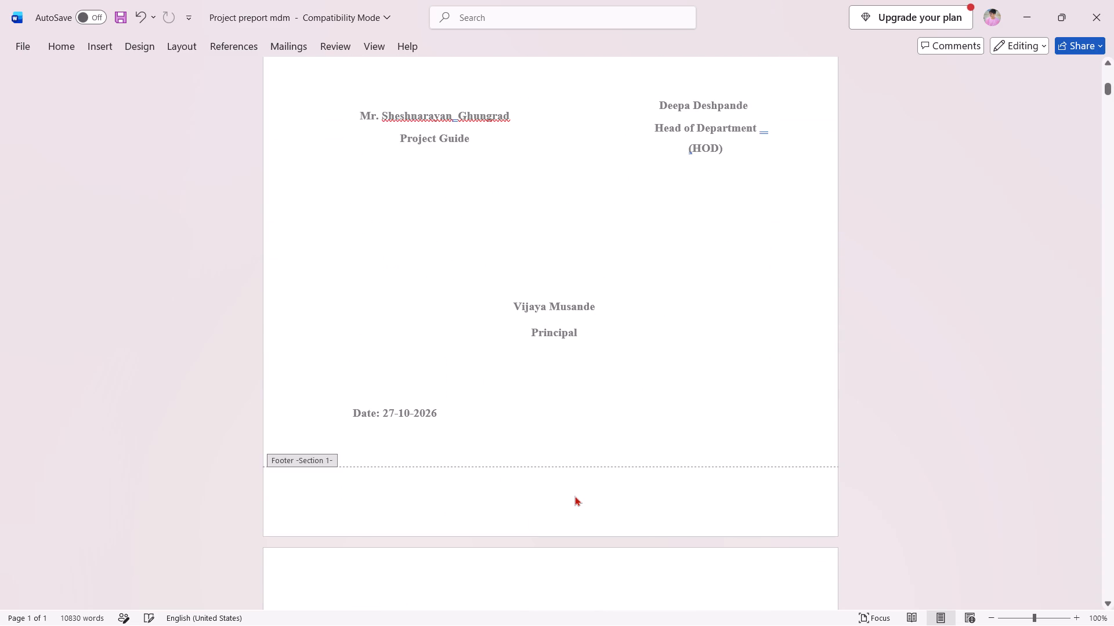
left_click(182, 51)
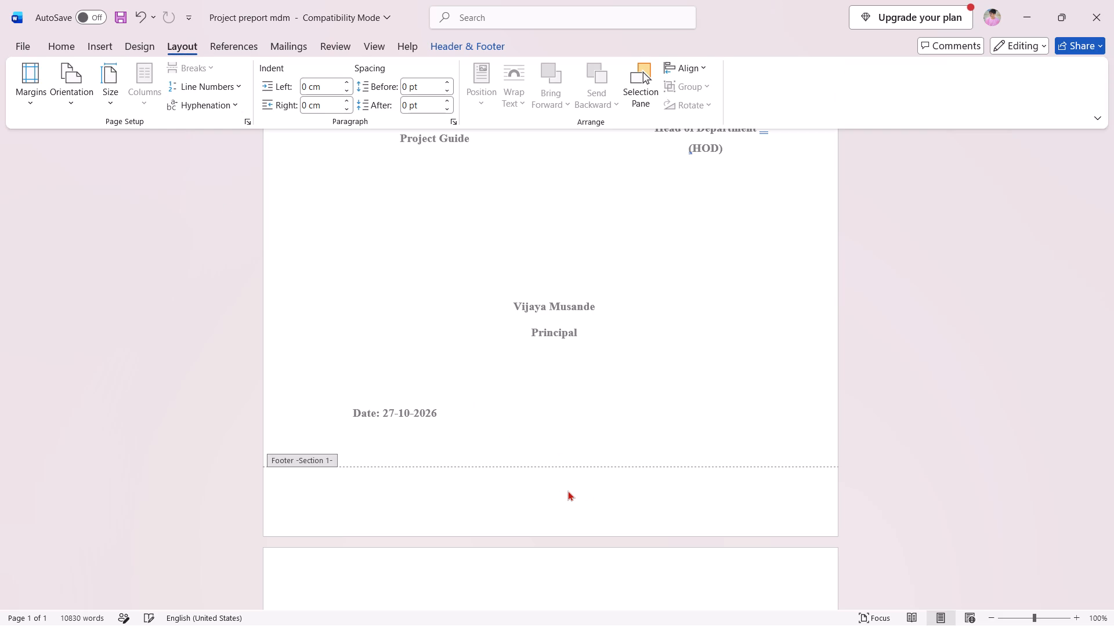
type("ii")
Check the footer on the acknowledgement page and leave footer editing.
scroll(567, 490, "down", 5)
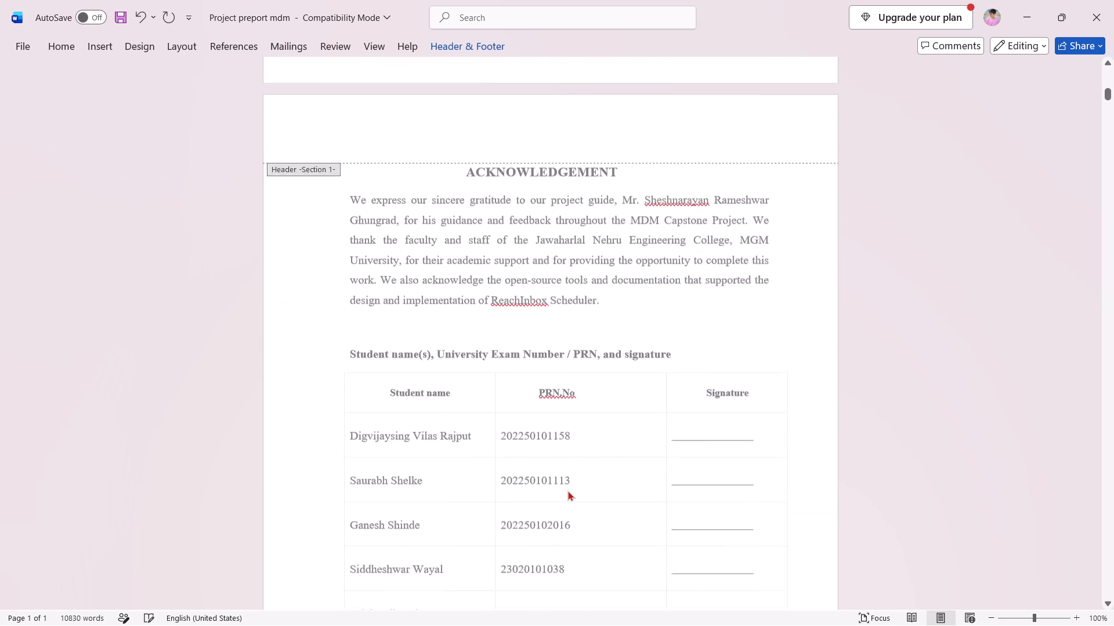
scroll(567, 490, "down", 1)
left_click(573, 417)
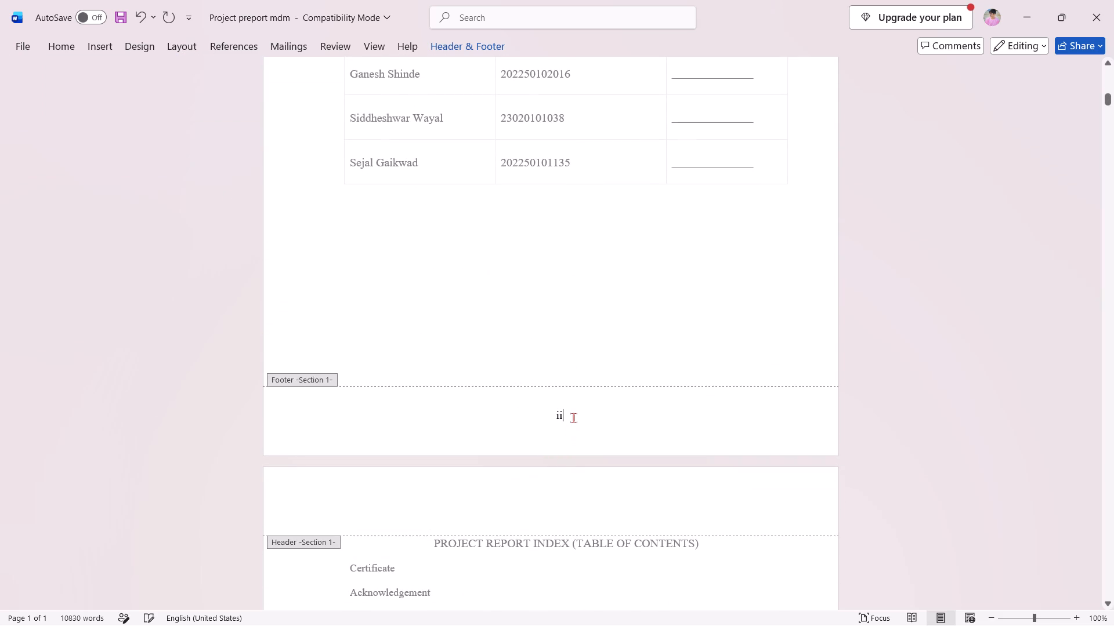
left_click(514, 344)
double_click(514, 344)
Insert a Next Page section break after the date line on the certificate page.
scroll(514, 344, "up", 5)
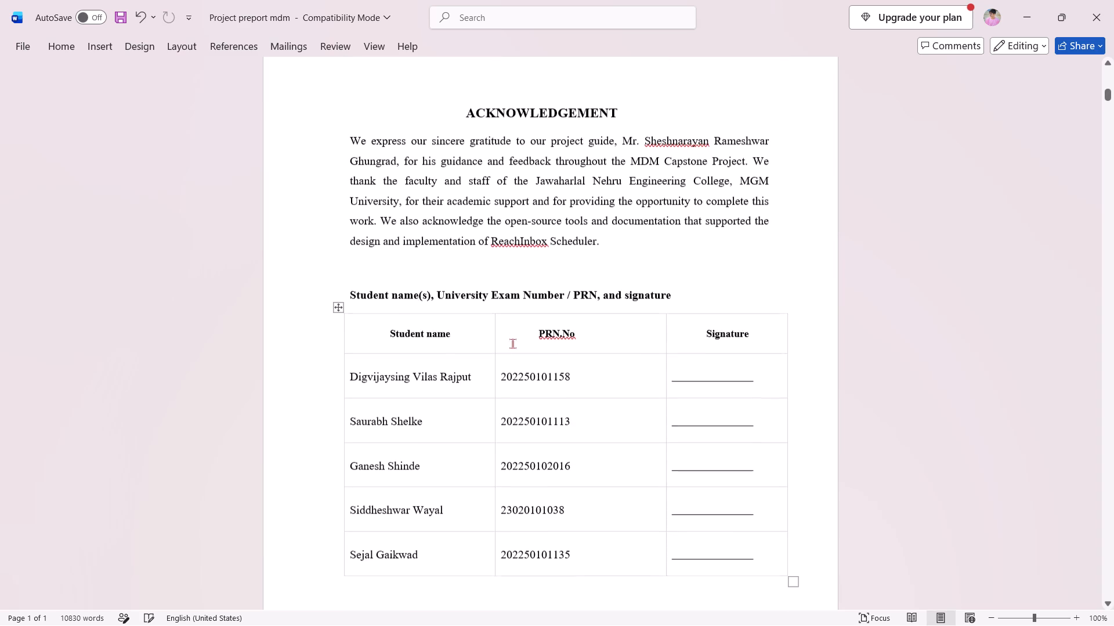
scroll(470, 240, "up", 2)
scroll(531, 223, "up", 1)
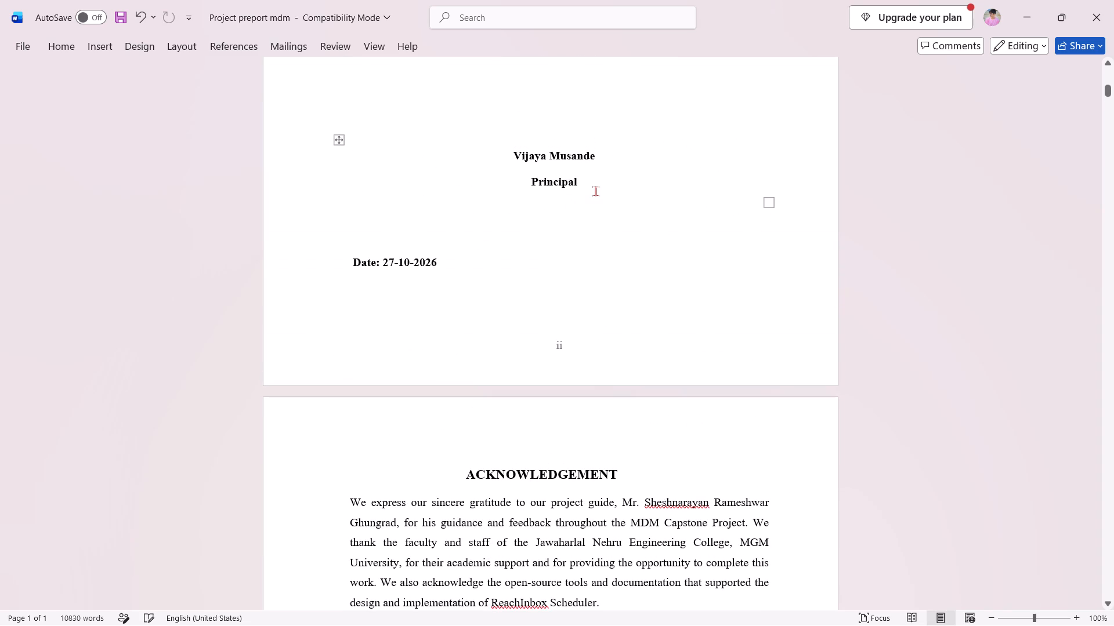
left_click(497, 257)
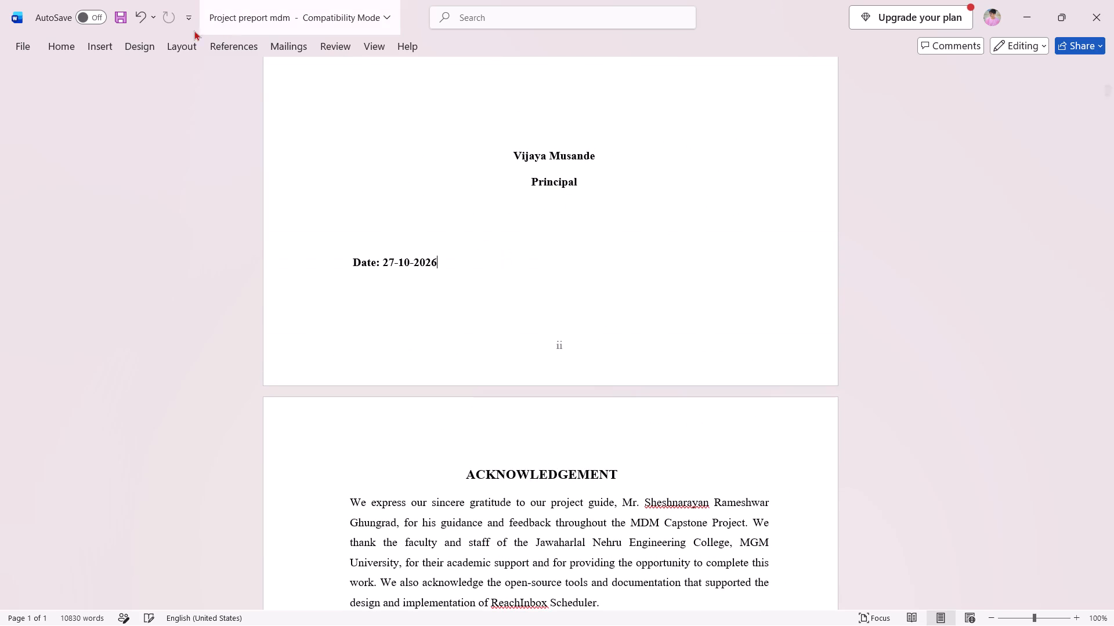
left_click(172, 46)
left_click(180, 72)
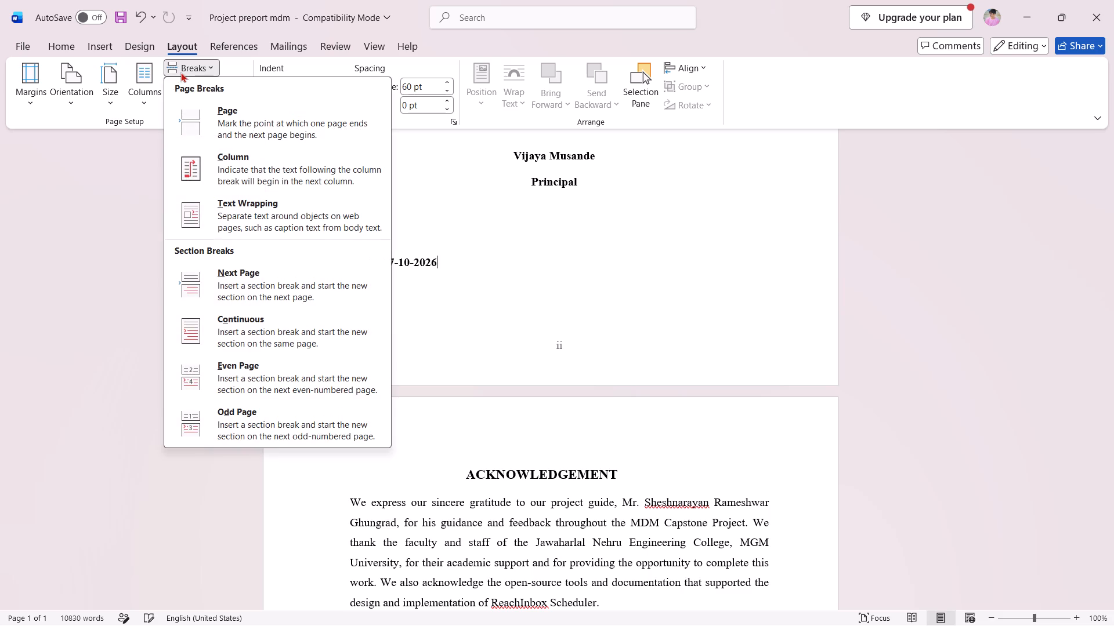
left_click(218, 295)
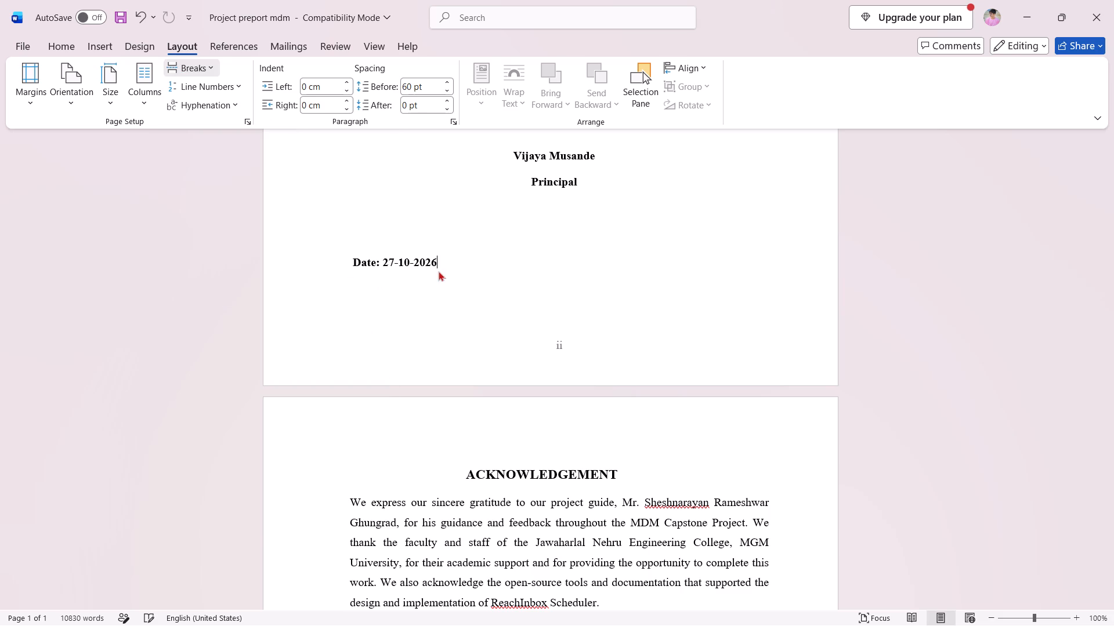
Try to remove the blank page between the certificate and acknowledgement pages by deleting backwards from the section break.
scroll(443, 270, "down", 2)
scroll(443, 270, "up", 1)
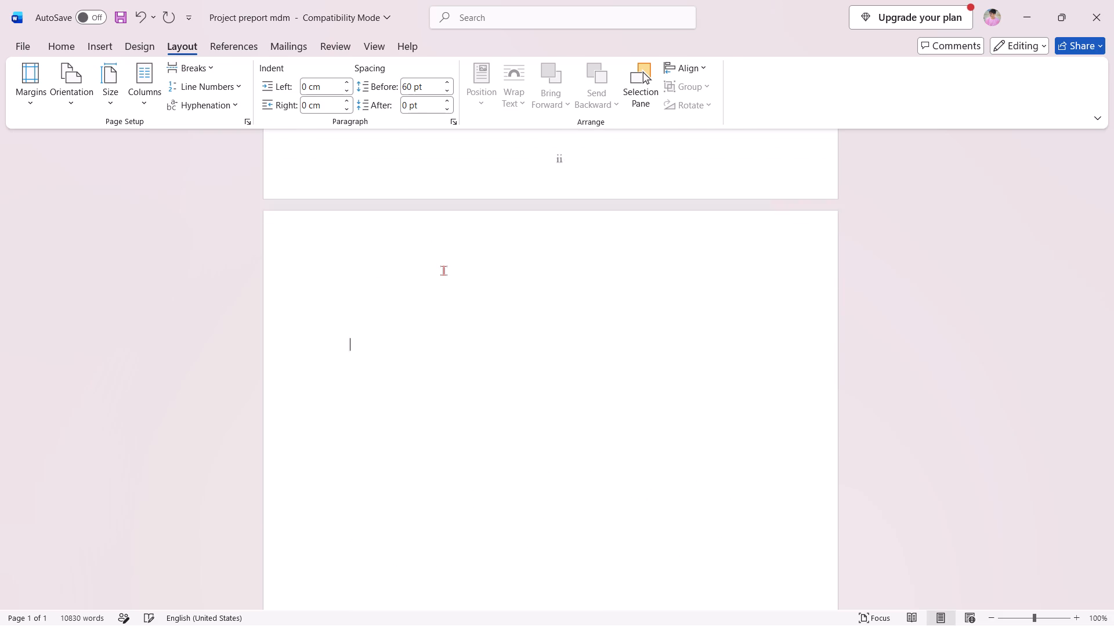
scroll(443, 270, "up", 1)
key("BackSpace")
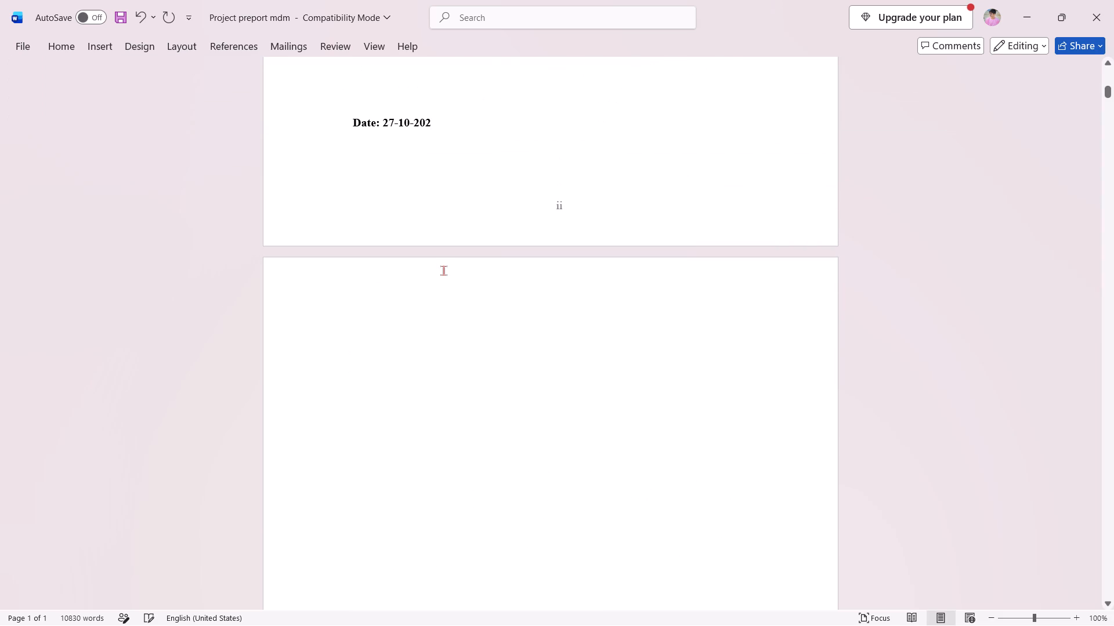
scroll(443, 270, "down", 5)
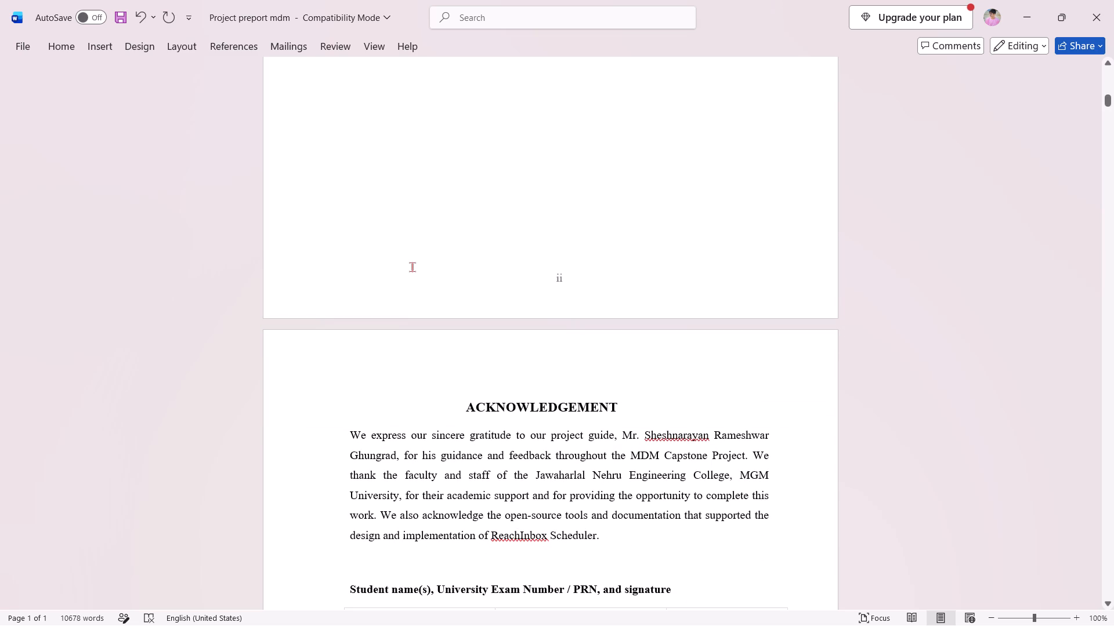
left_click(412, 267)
Examine the end of the certificate page and the blank page that follows it.
scroll(412, 267, "up", 2)
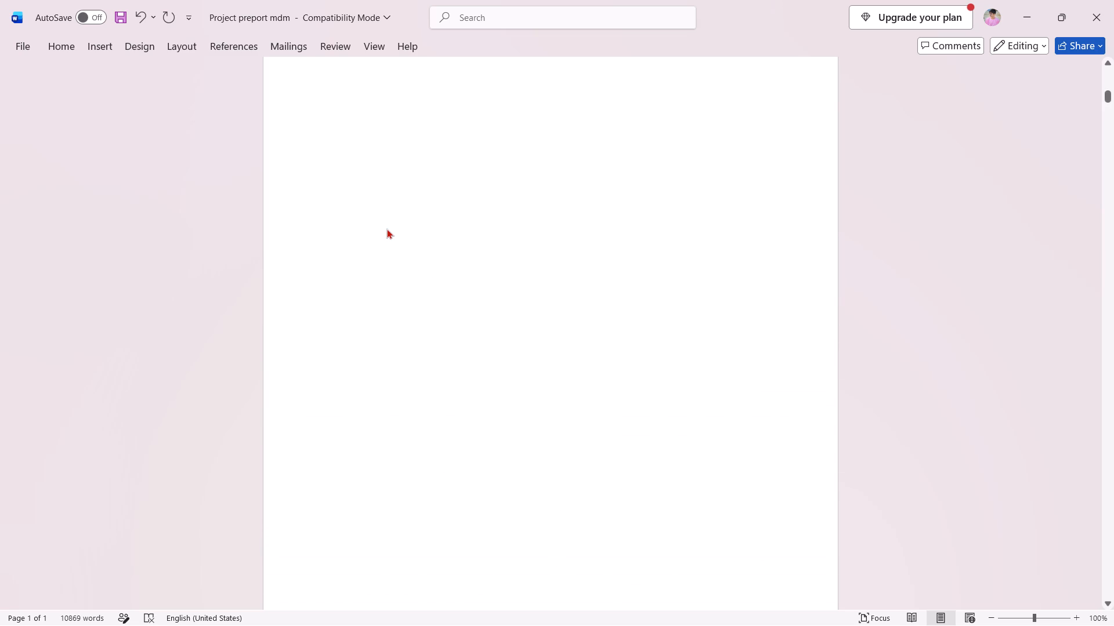
scroll(386, 228, "up", 3)
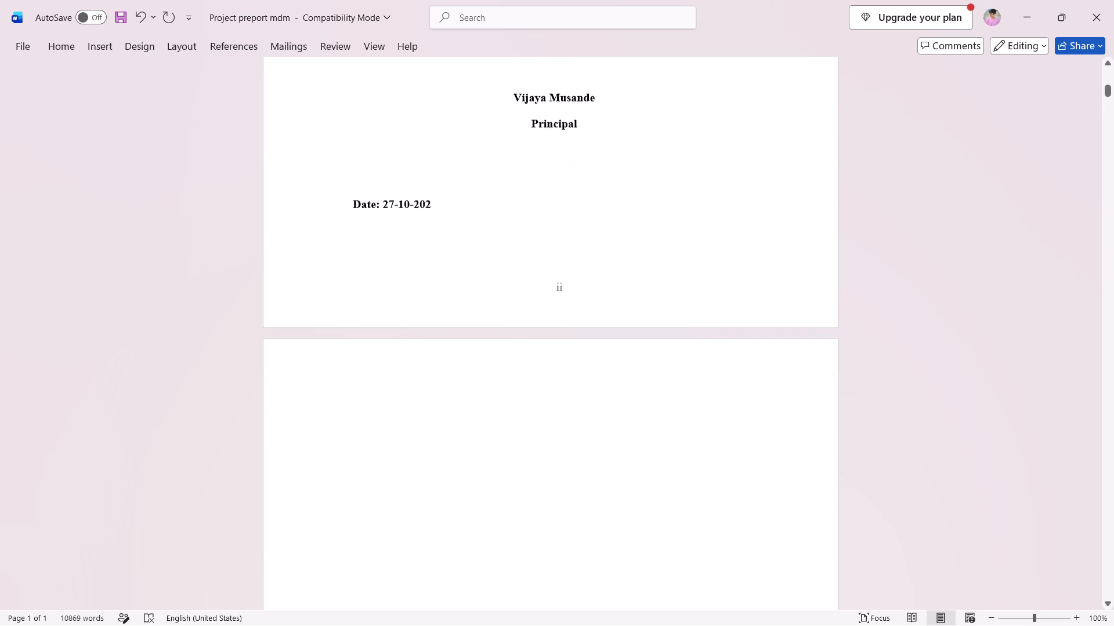
scroll(385, 256, "down", 1)
scroll(385, 256, "up", 1)
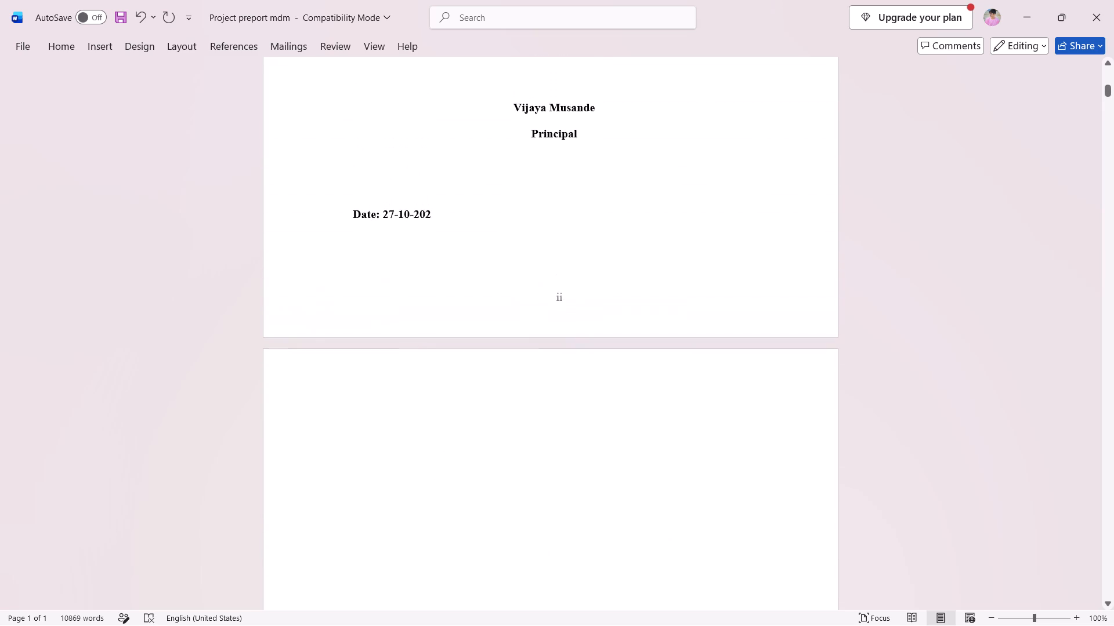
scroll(468, 256, "up", 1)
scroll(468, 256, "down", 6)
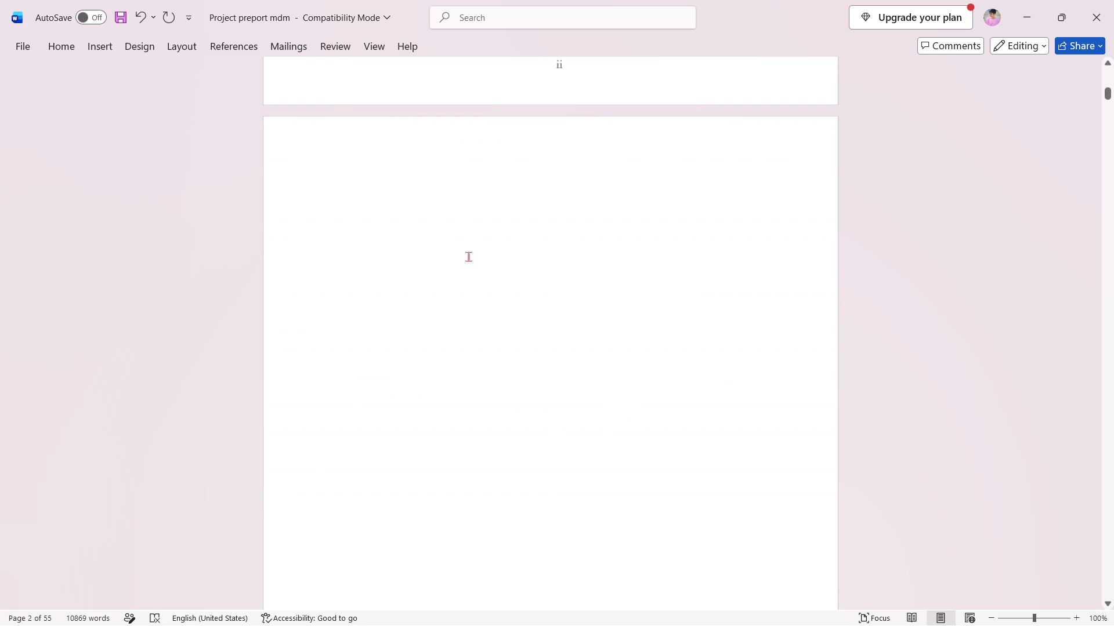
Check how the acknowledgement, blank and certificate page footers are split into sections, and leave footer editing.
scroll(468, 256, "down", 5)
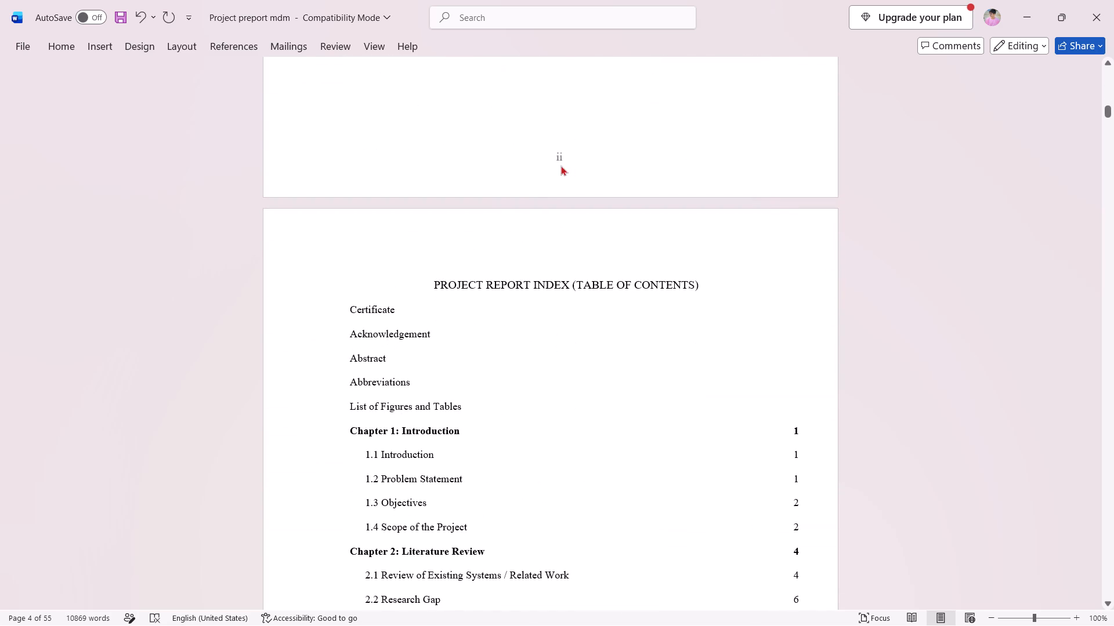
left_click(571, 155)
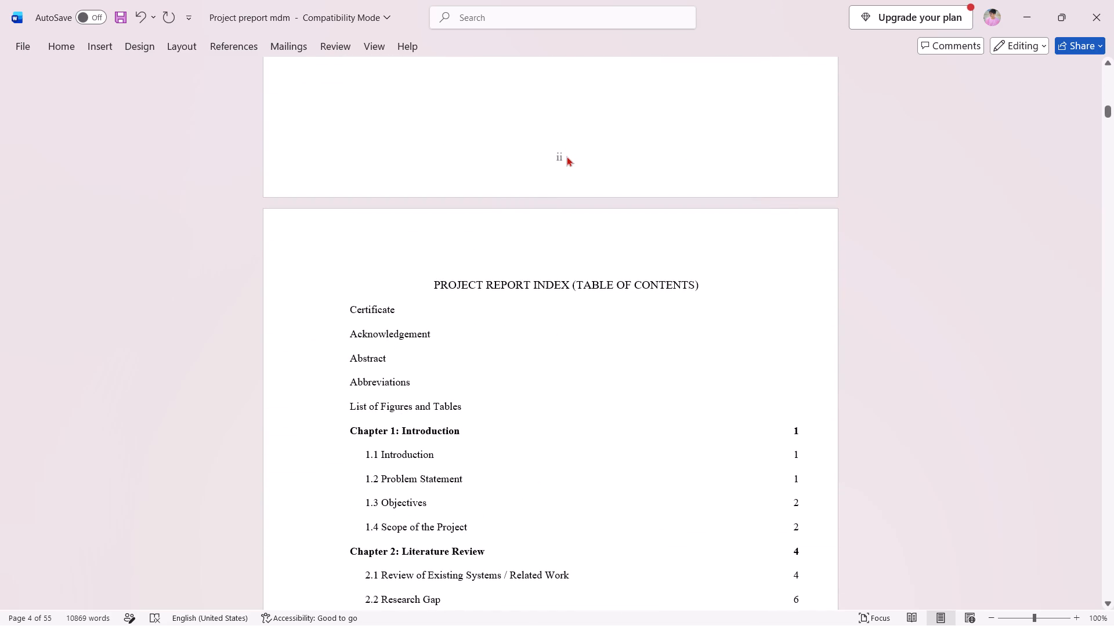
double_click(566, 156)
left_click(562, 156)
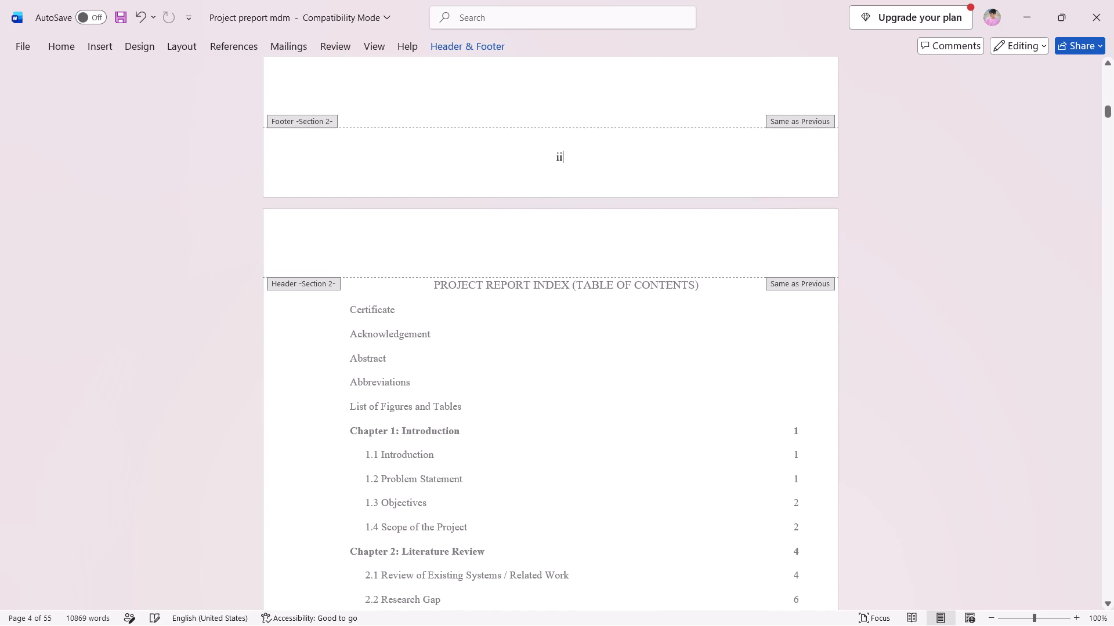
scroll(609, 163, "up", 2)
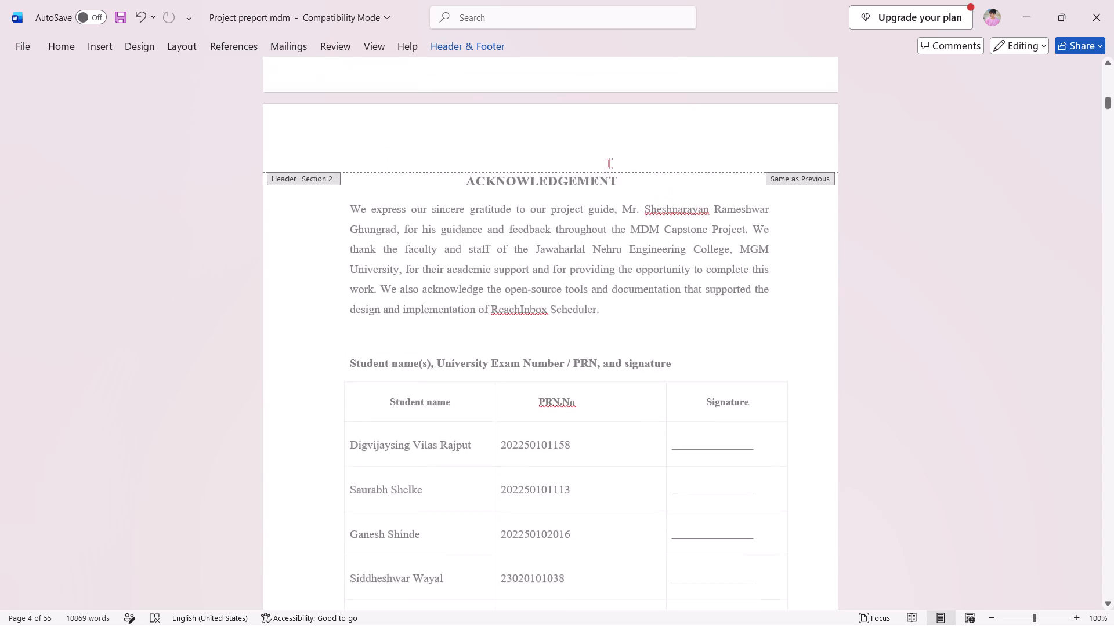
scroll(609, 163, "up", 4)
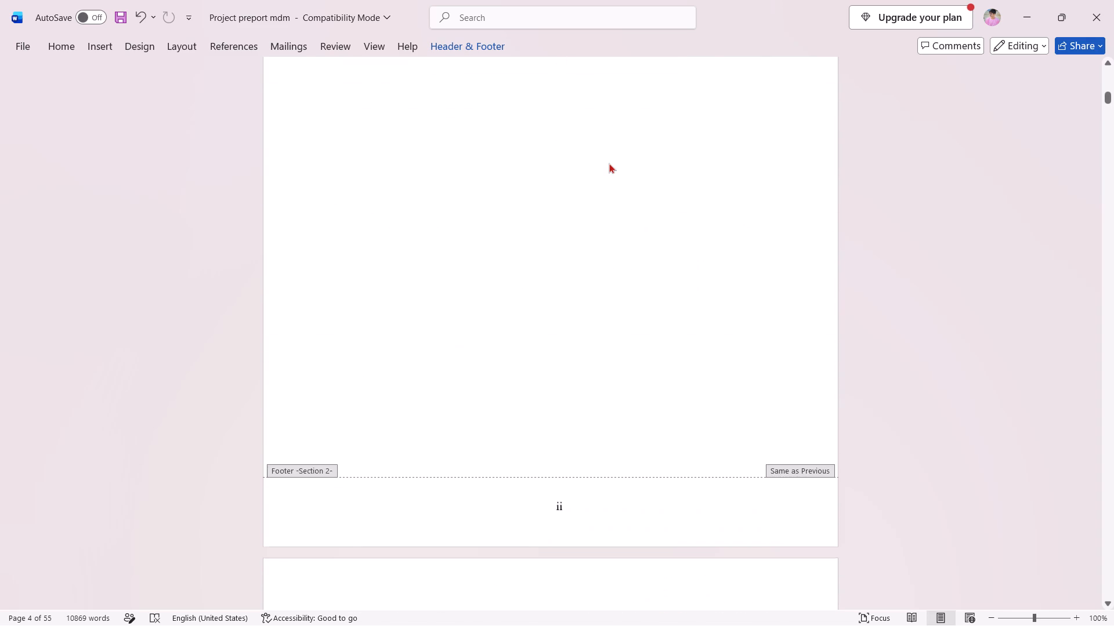
scroll(609, 163, "up", 4)
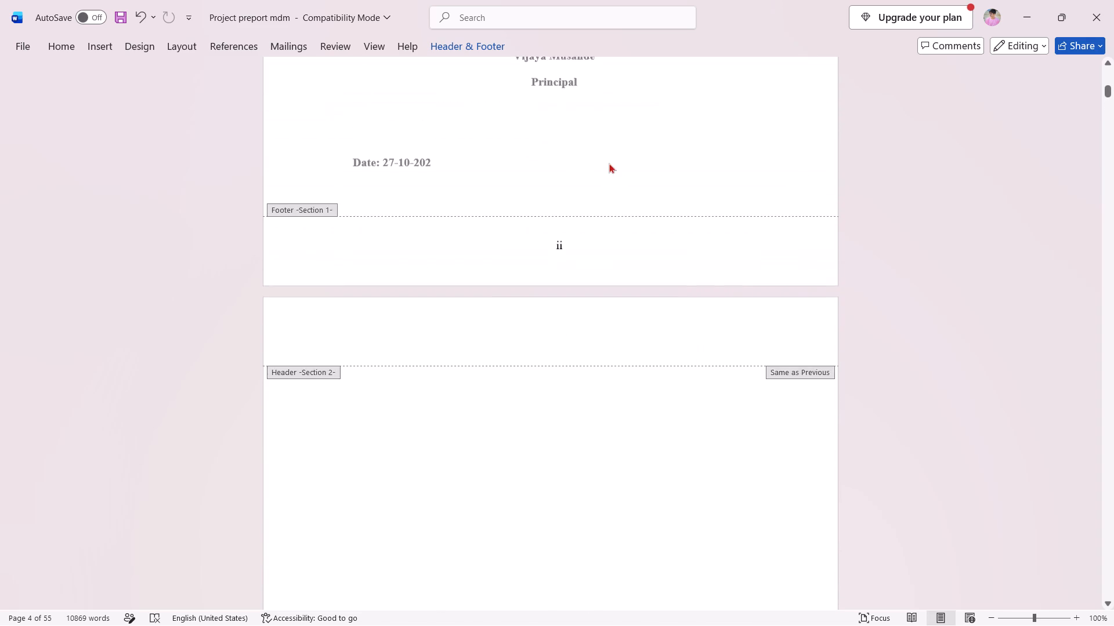
scroll(609, 163, "up", 2)
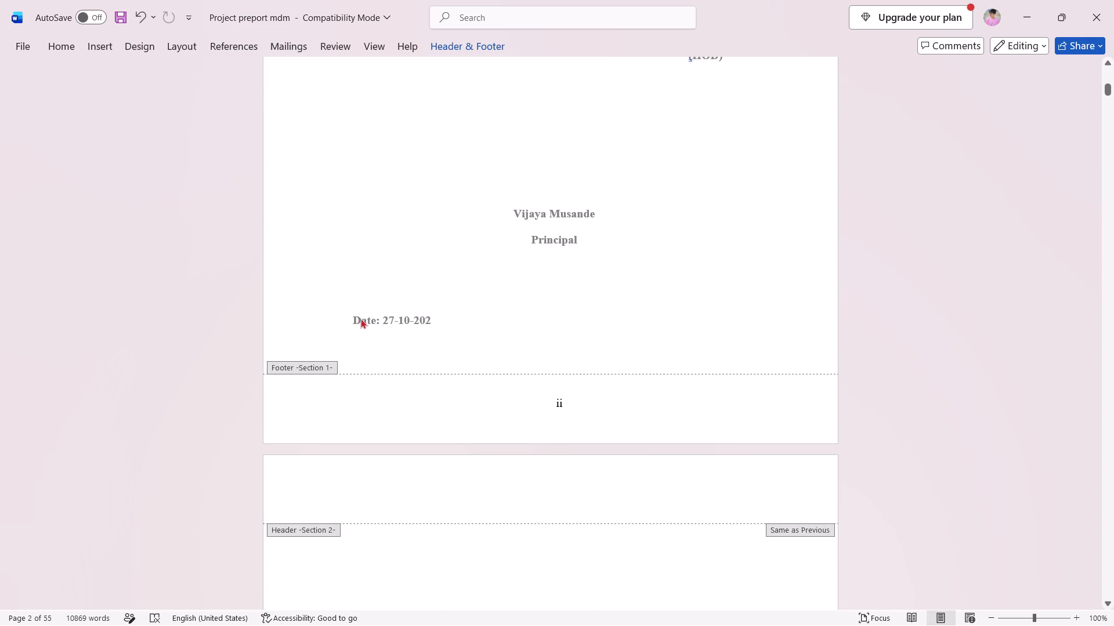
scroll(396, 339, "down", 1)
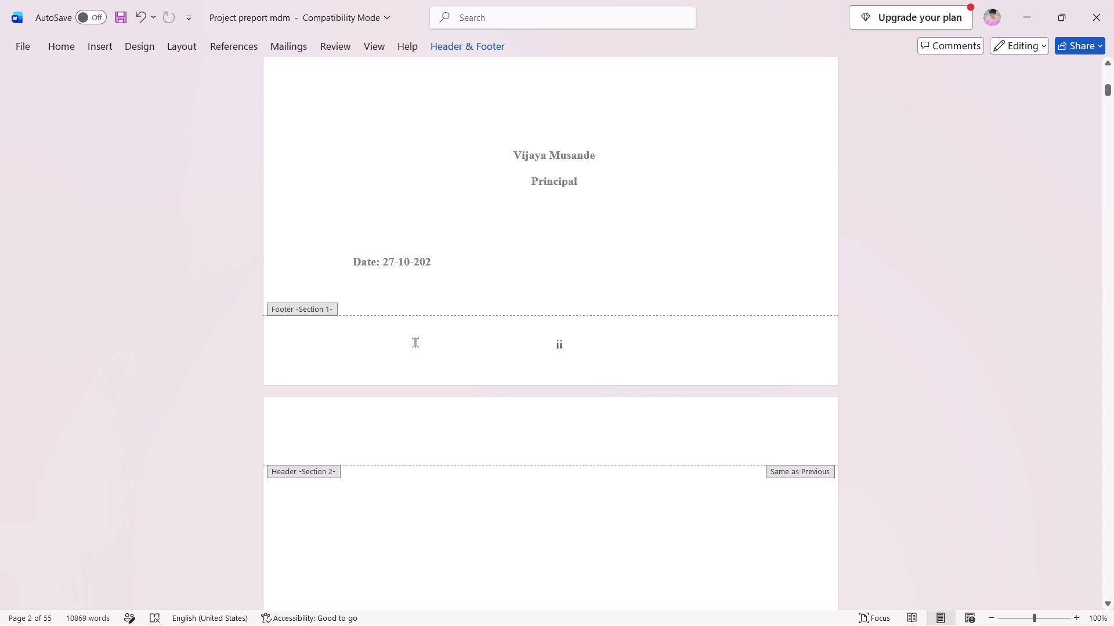
scroll(496, 402, "down", 2)
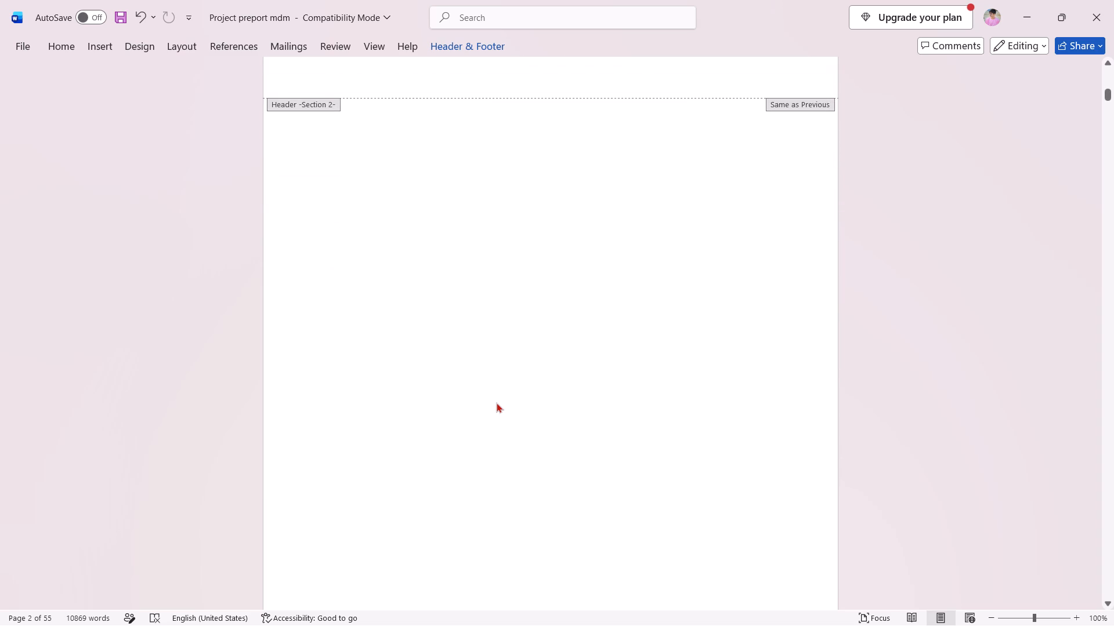
left_click(312, 271)
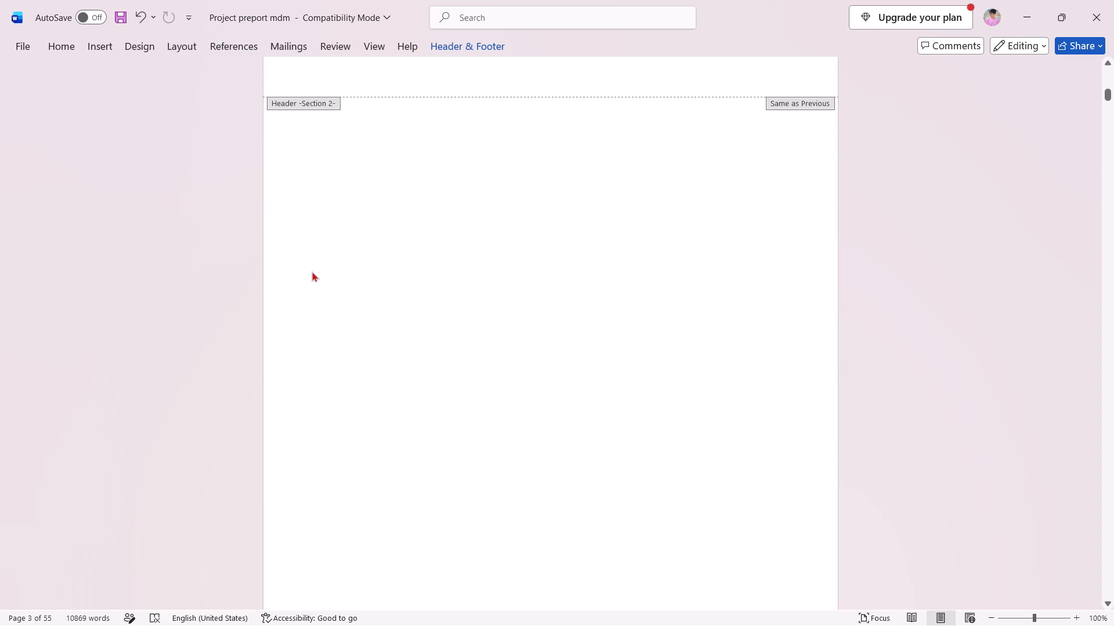
double_click(312, 271)
Undo the deletion in the date line and the section break inserted after it on the certificate page.
scroll(398, 249, "up", 5)
scroll(377, 375, "down", 1)
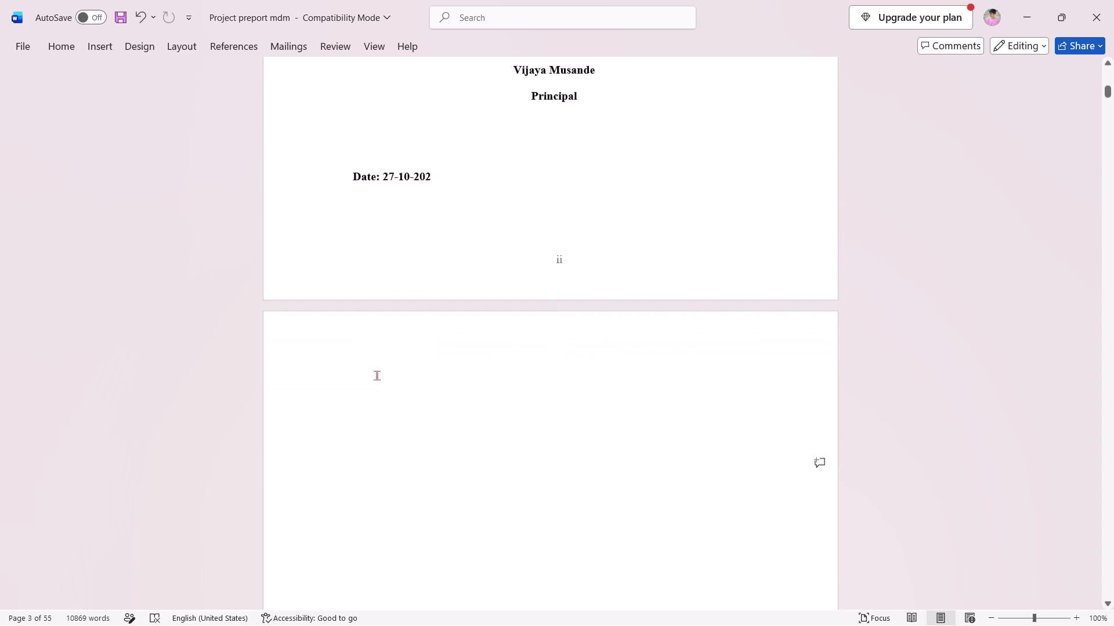
scroll(377, 375, "down", 1)
scroll(479, 257, "up", 1)
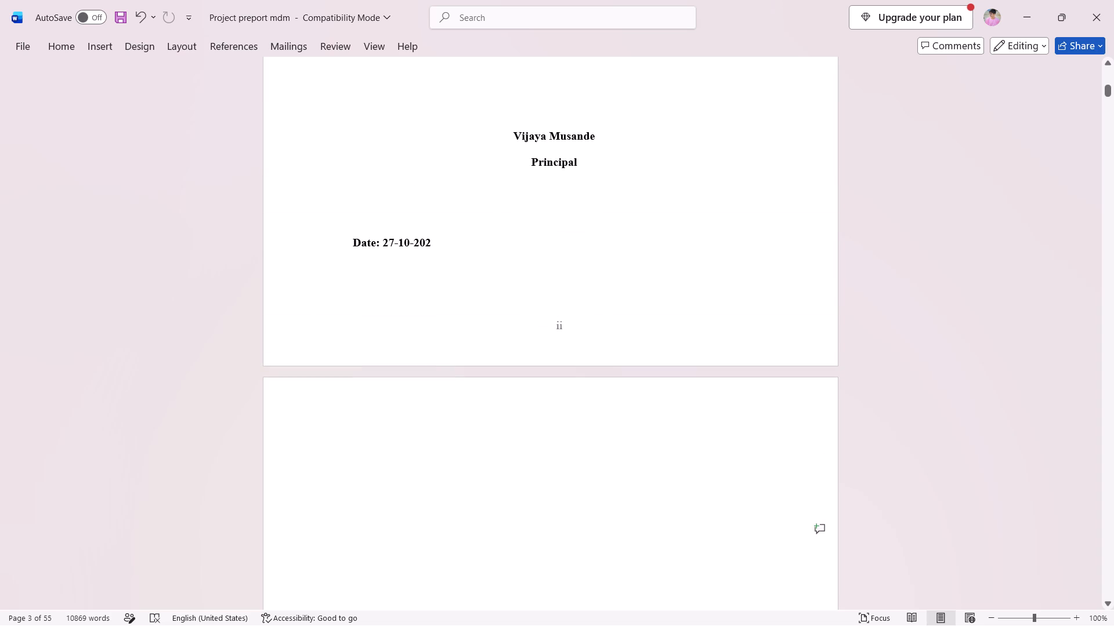
left_click(487, 263)
key("ctrl+z")
key("ctrl+z")
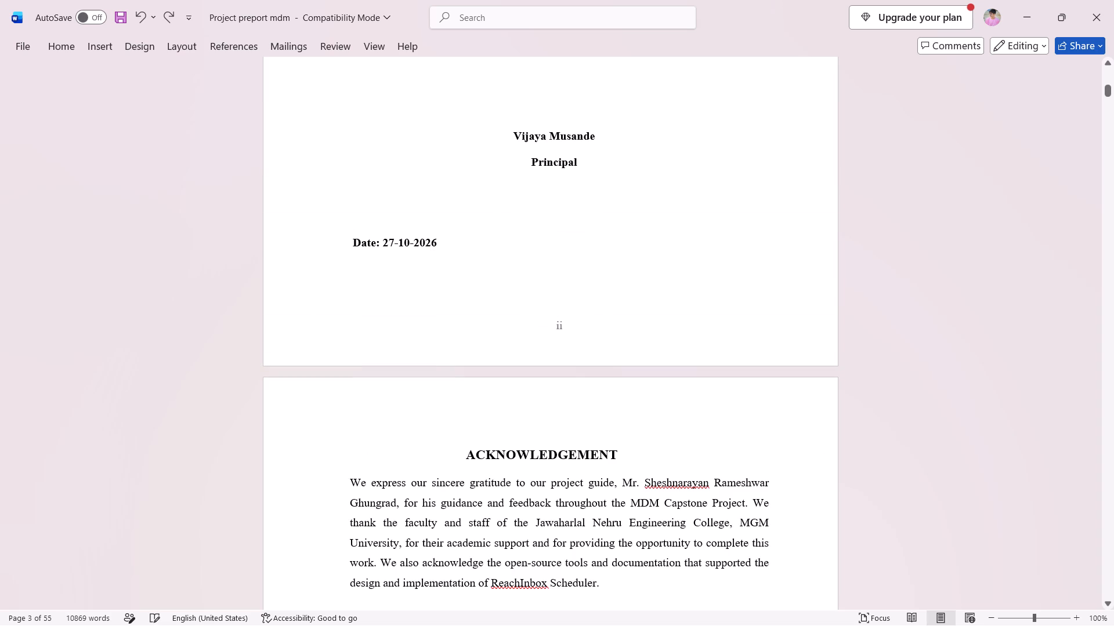
Delete the leading space before the date line on the certificate page.
scroll(487, 263, "down", 1)
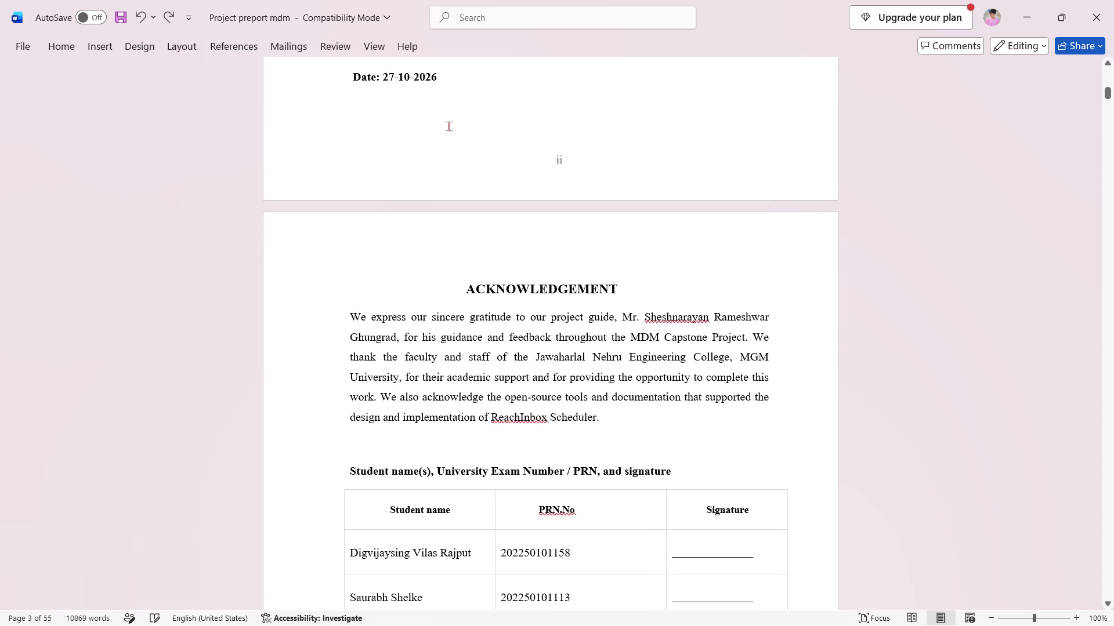
left_click(449, 126)
scroll(480, 103, "up", 1)
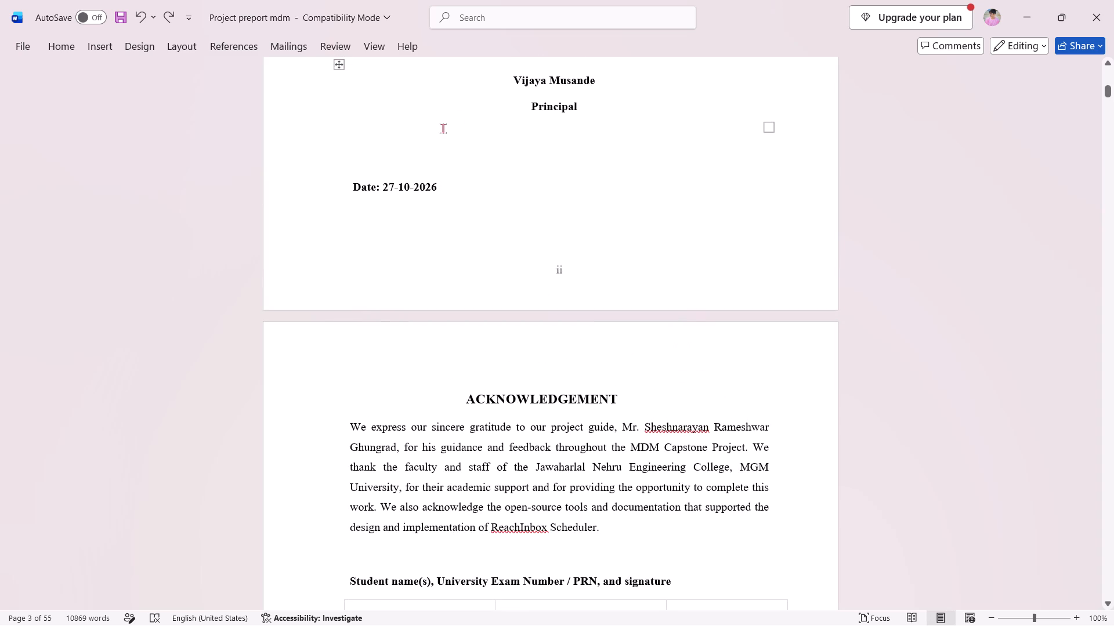
left_click(354, 184)
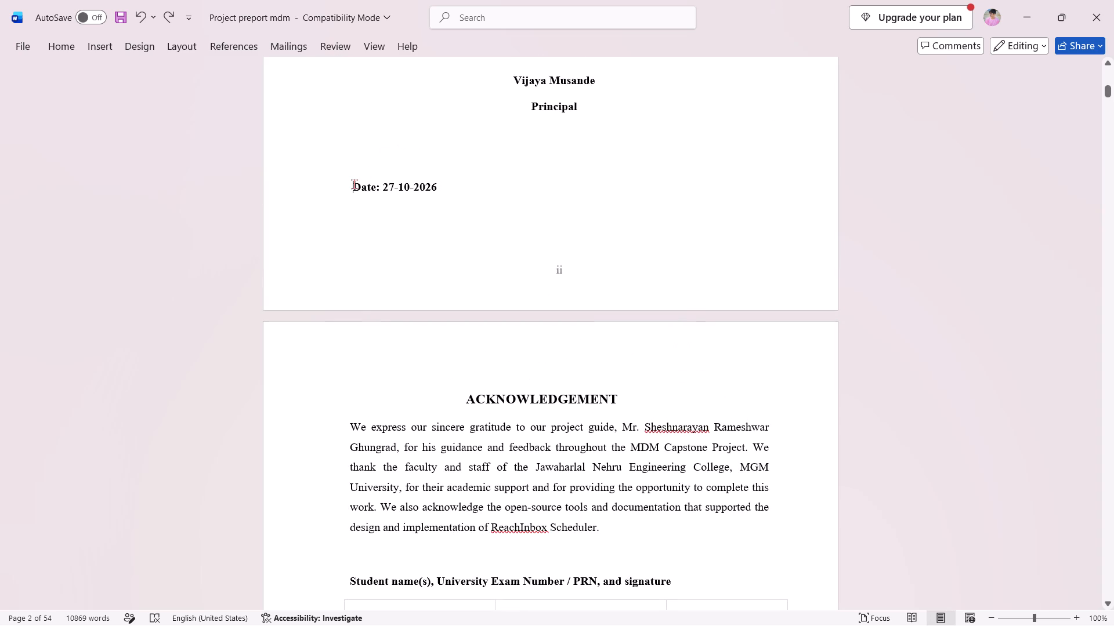
key("BackSpace")
key("BackSpace")
key("BackSpace")
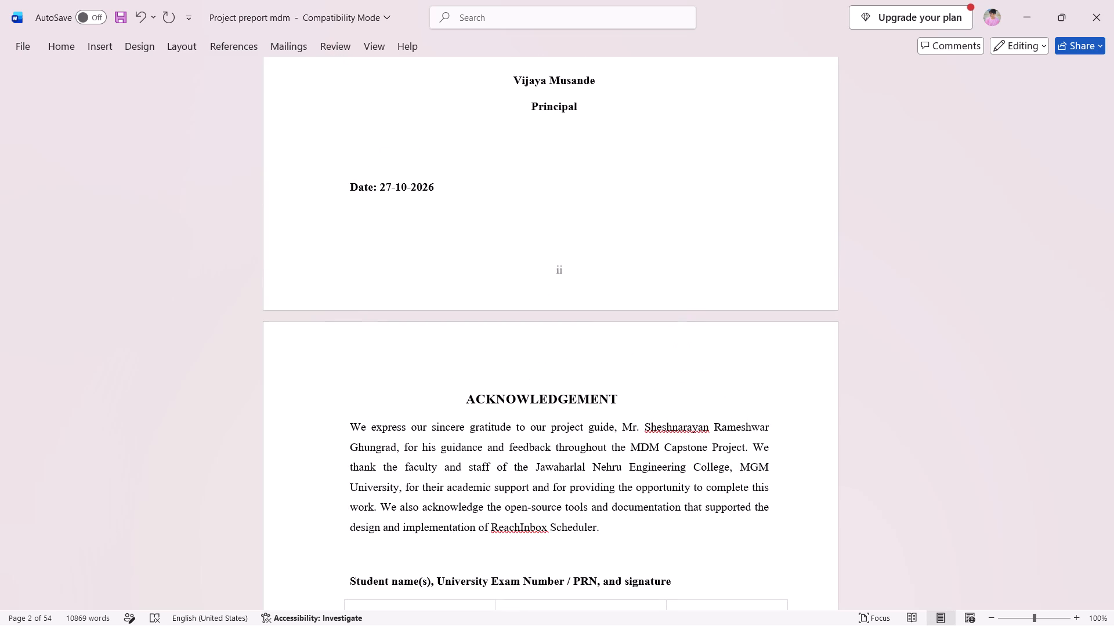
key("BackSpace")
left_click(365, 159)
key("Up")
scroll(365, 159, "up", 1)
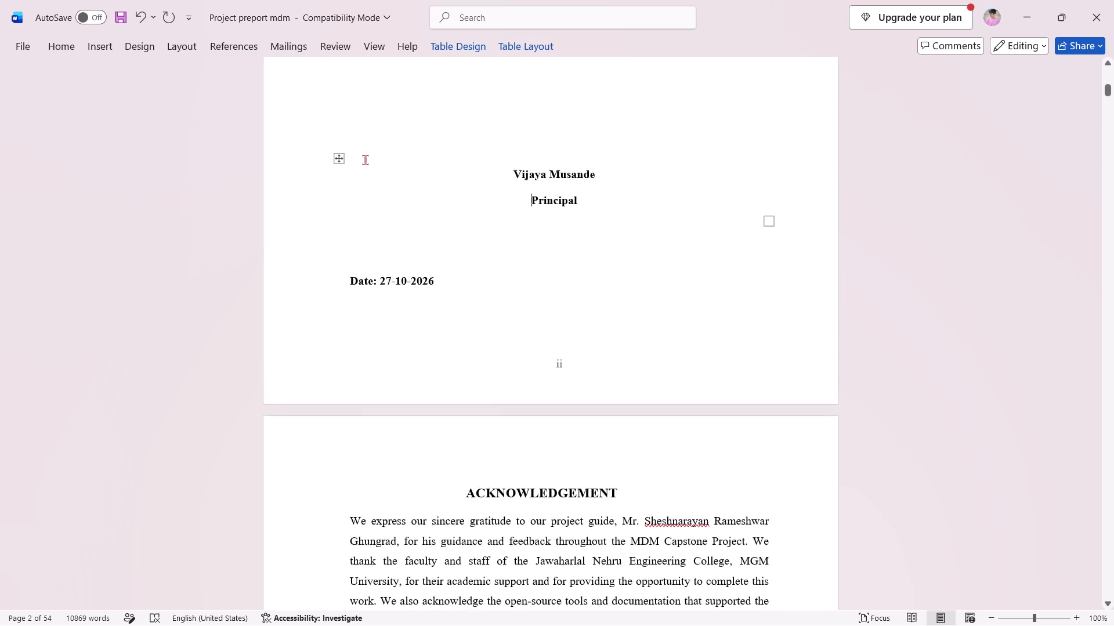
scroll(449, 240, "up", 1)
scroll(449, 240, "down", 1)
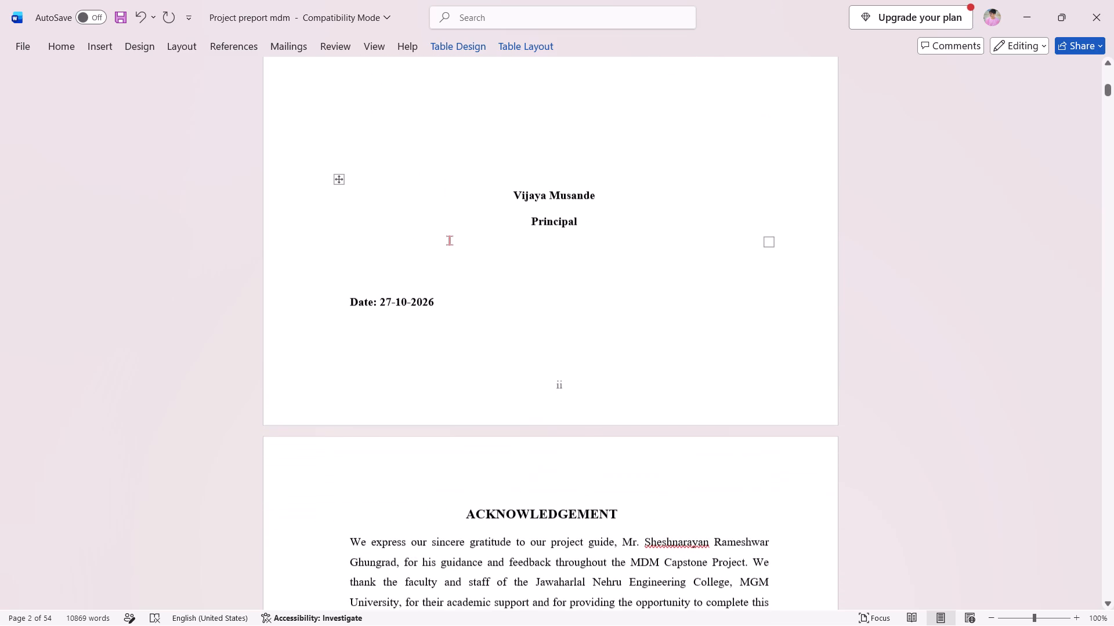
Check the footers of the certificate and acknowledgement pages, and return to the document body.
left_click(402, 351)
scroll(402, 351, "down", 1)
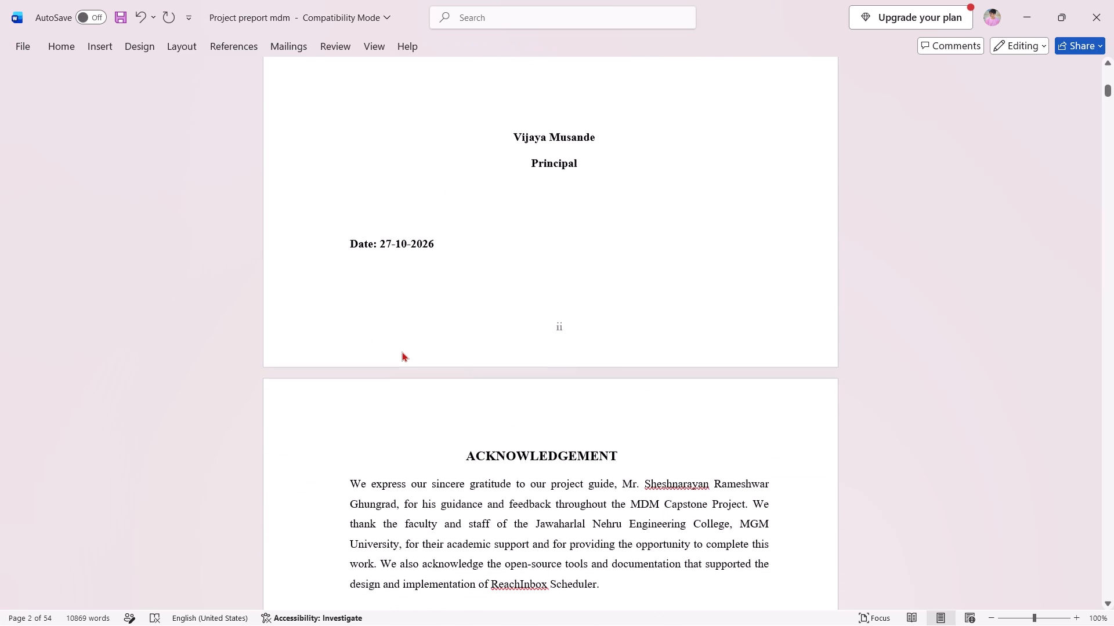
double_click(459, 312)
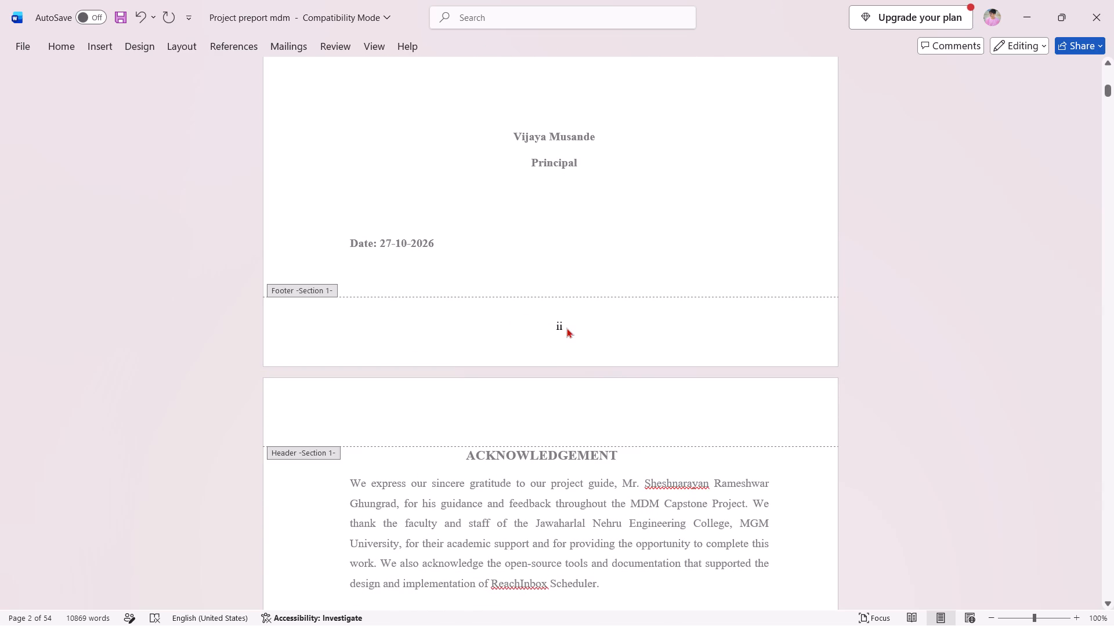
left_click(566, 327)
scroll(449, 314, "down", 1)
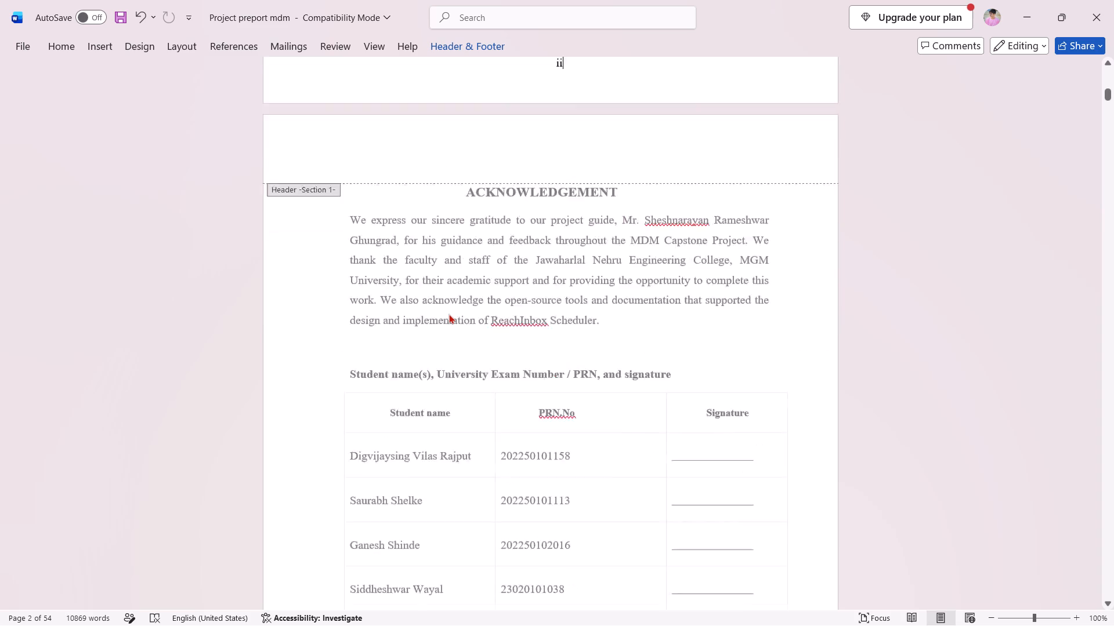
scroll(449, 314, "down", 3)
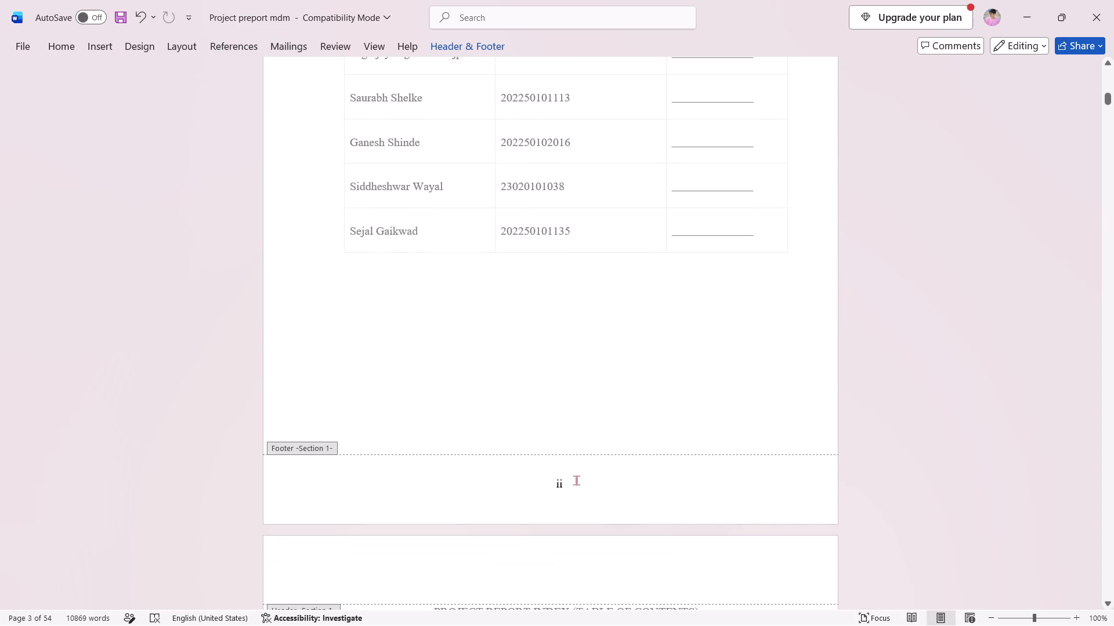
double_click(576, 480)
left_click(515, 341)
double_click(515, 341)
left_click(495, 290)
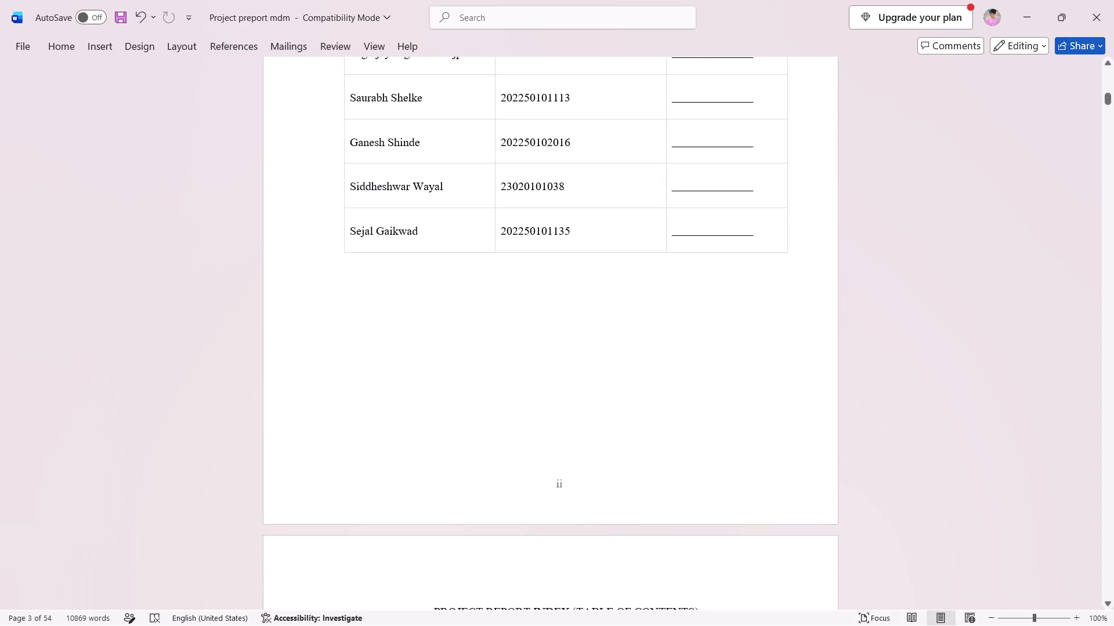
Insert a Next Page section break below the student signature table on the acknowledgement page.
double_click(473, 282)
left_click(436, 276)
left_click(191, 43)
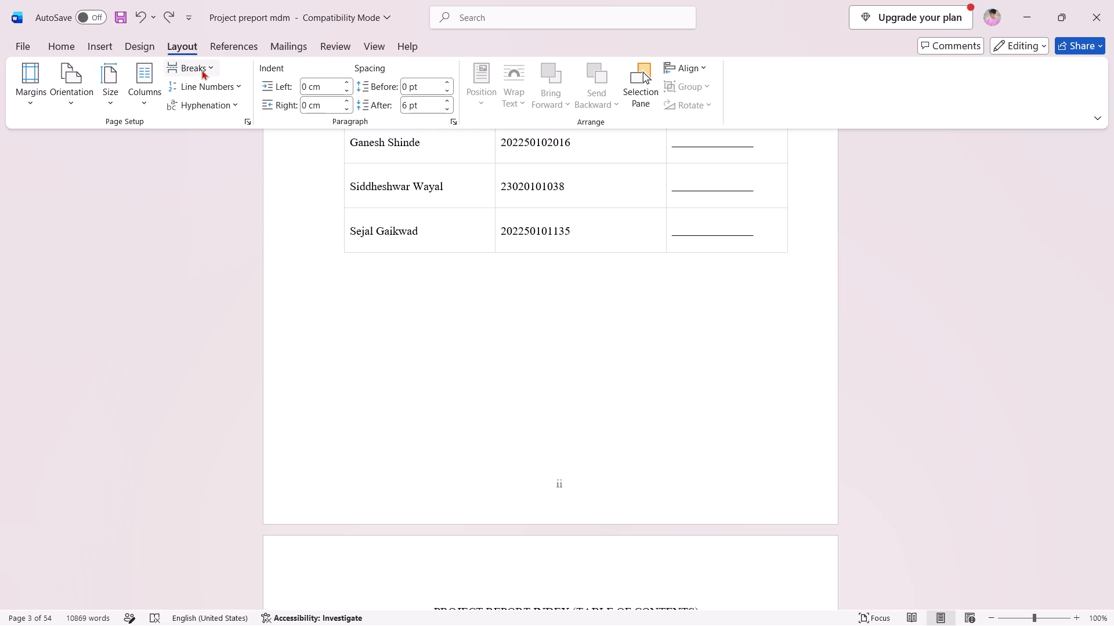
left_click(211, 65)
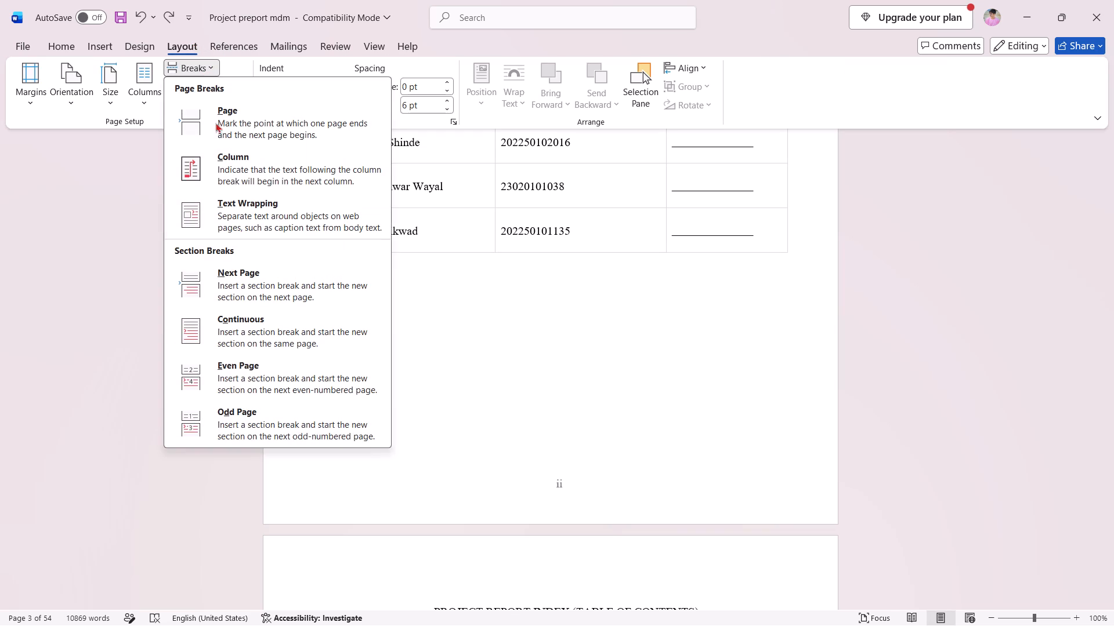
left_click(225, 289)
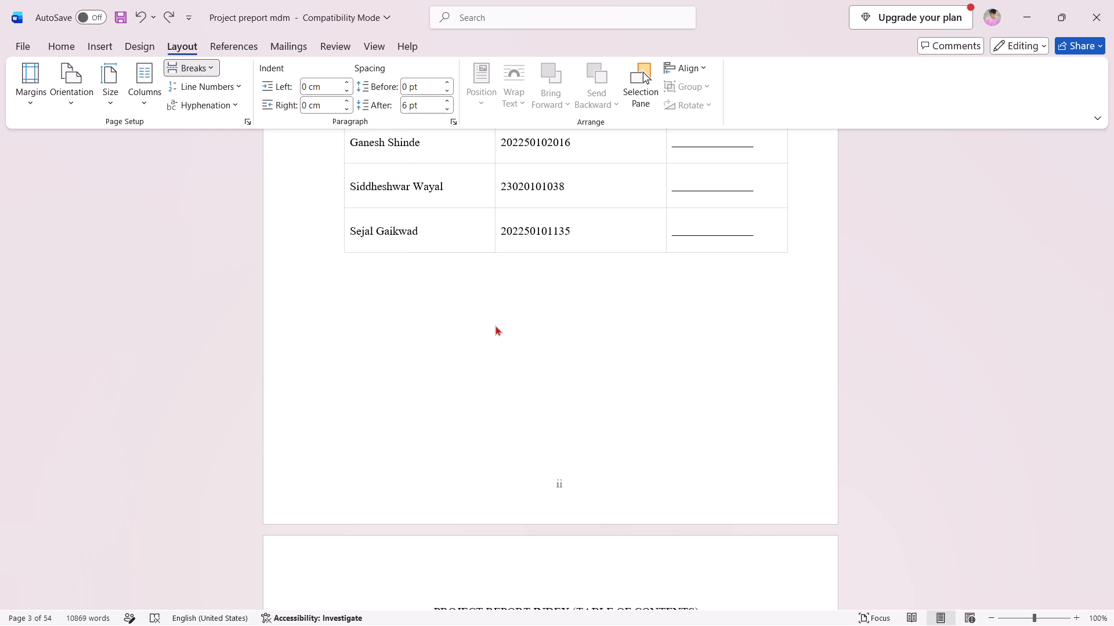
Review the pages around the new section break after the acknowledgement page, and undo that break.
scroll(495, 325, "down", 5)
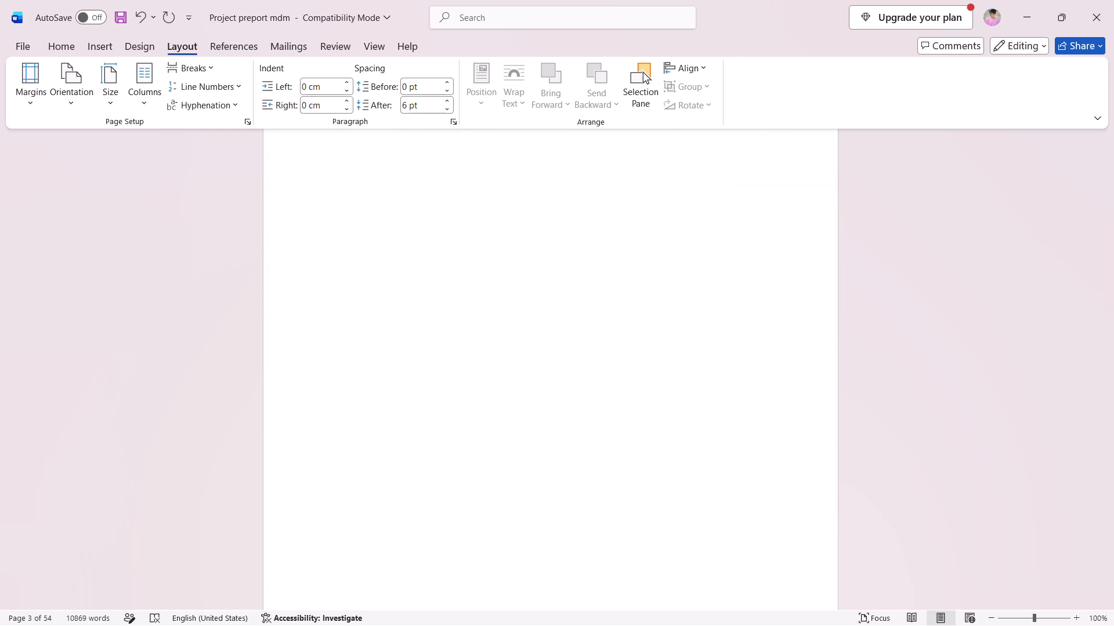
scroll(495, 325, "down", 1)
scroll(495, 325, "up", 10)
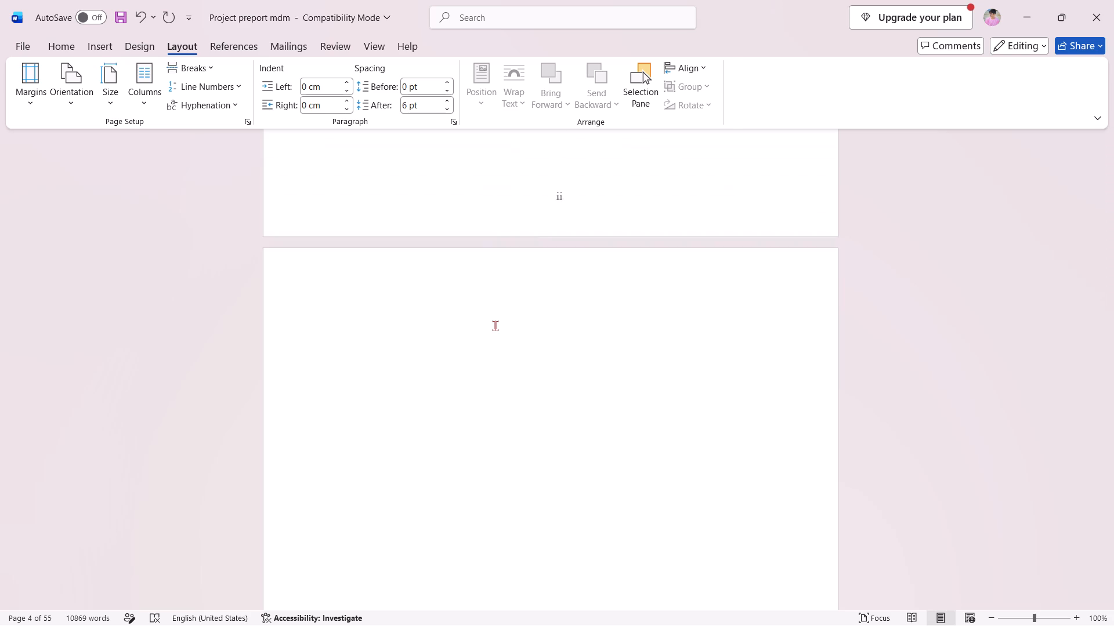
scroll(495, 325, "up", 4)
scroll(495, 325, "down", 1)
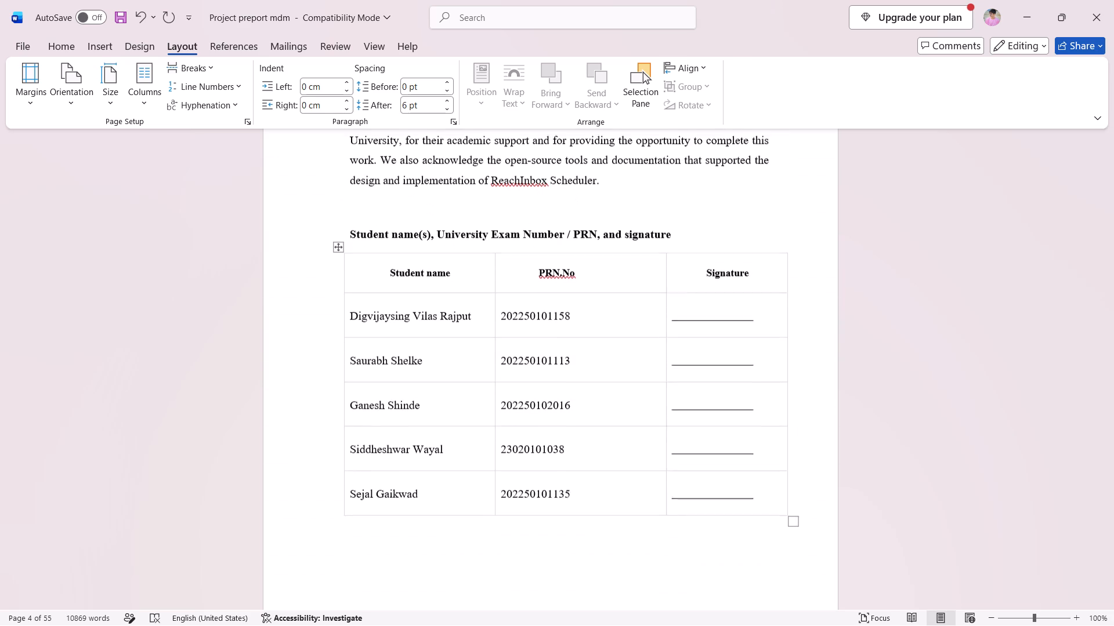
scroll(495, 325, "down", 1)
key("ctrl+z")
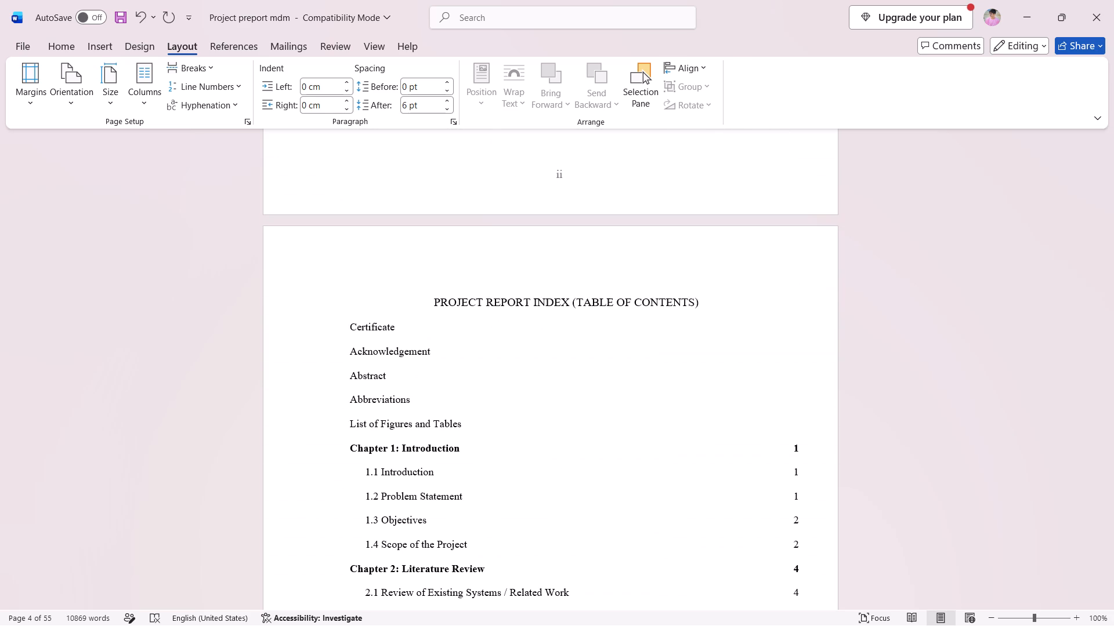
Check which section the acknowledgement page footer belongs to, and return to the document body.
scroll(495, 325, "up", 5)
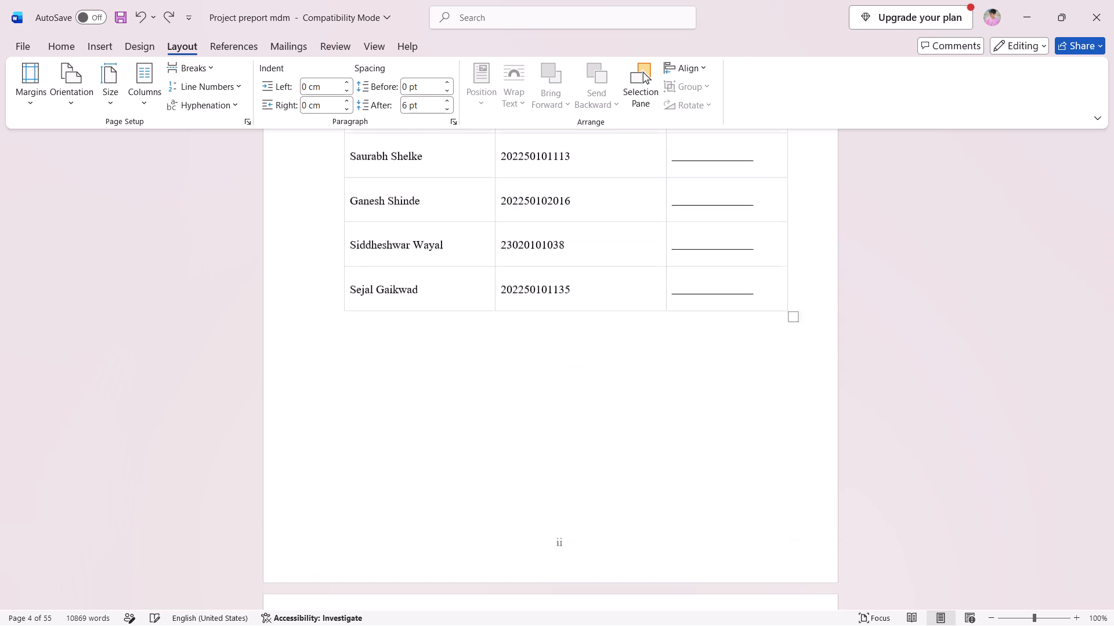
scroll(495, 325, "up", 1)
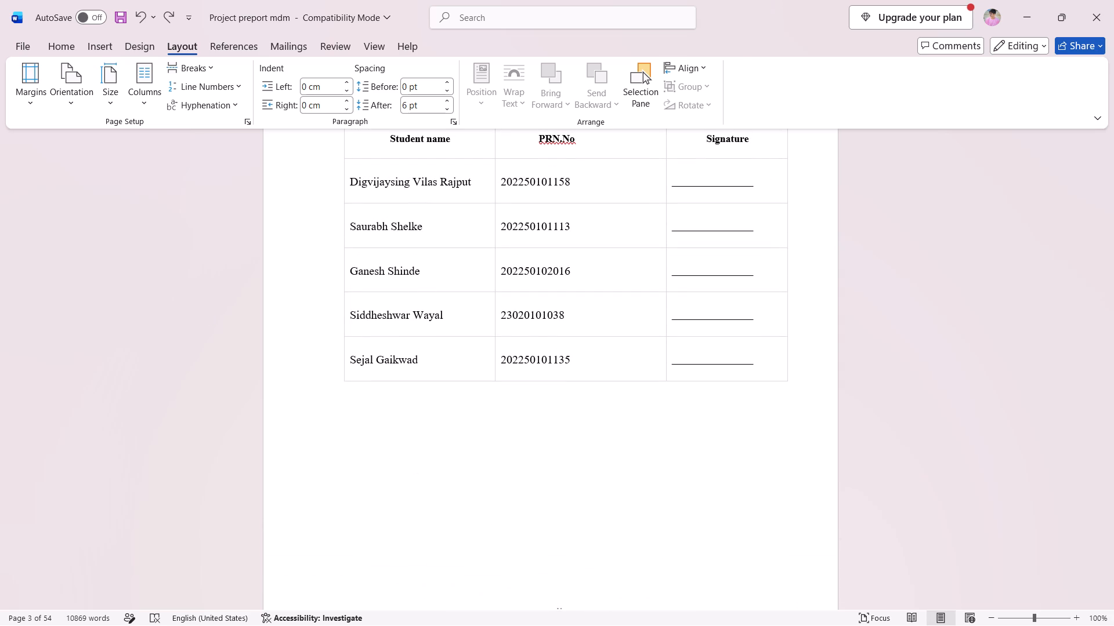
left_click(210, 313)
scroll(505, 469, "down", 1)
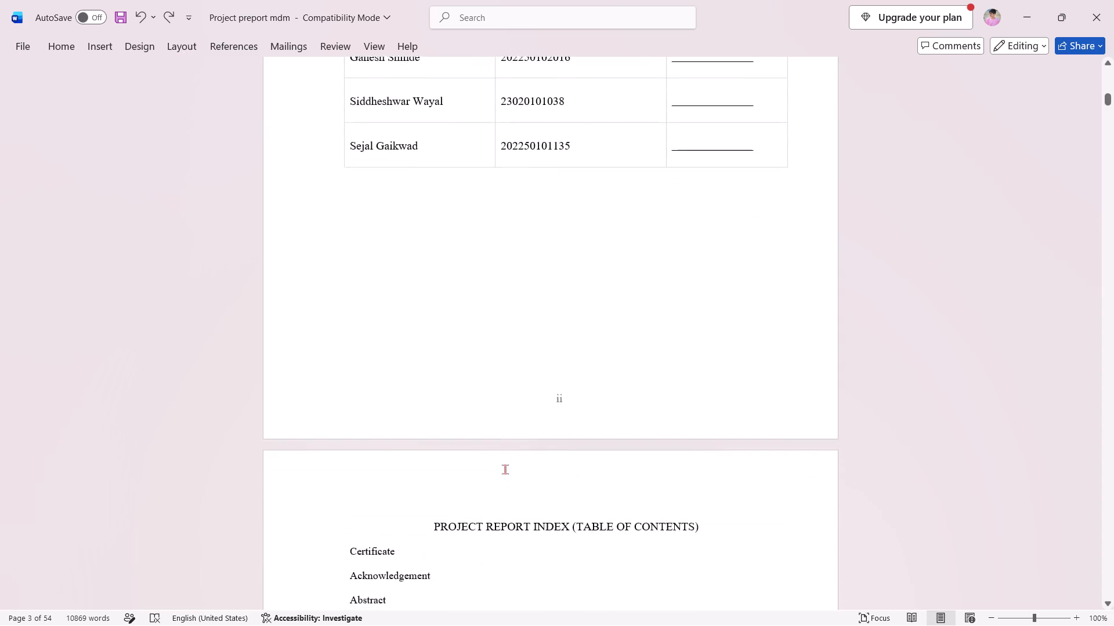
scroll(505, 469, "down", 1)
left_click(542, 266)
double_click(542, 266)
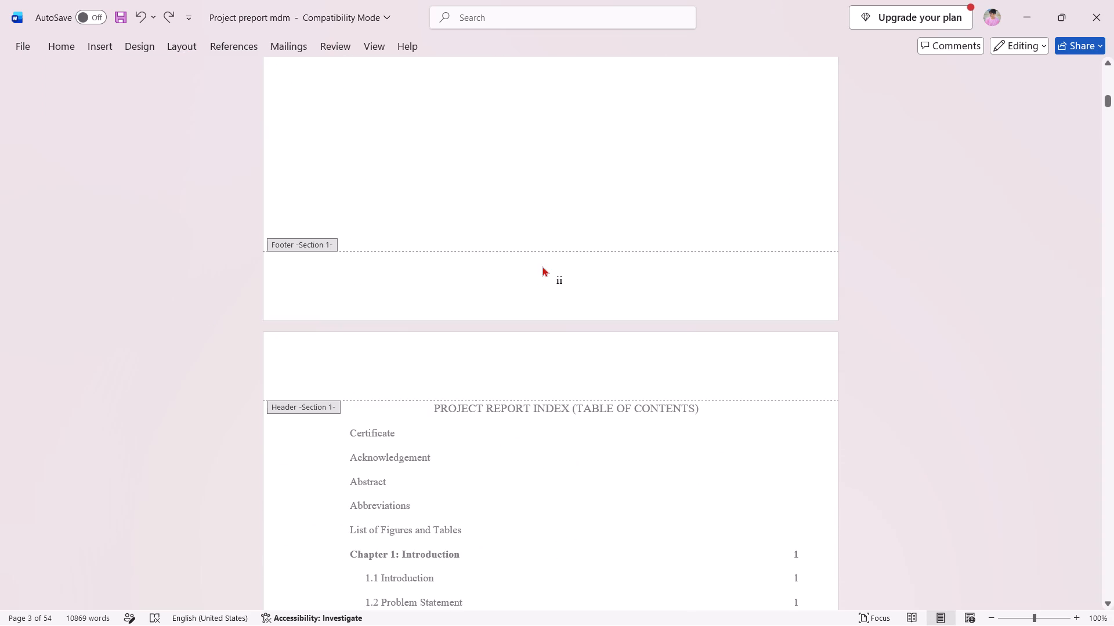
double_click(444, 187)
left_click(424, 170)
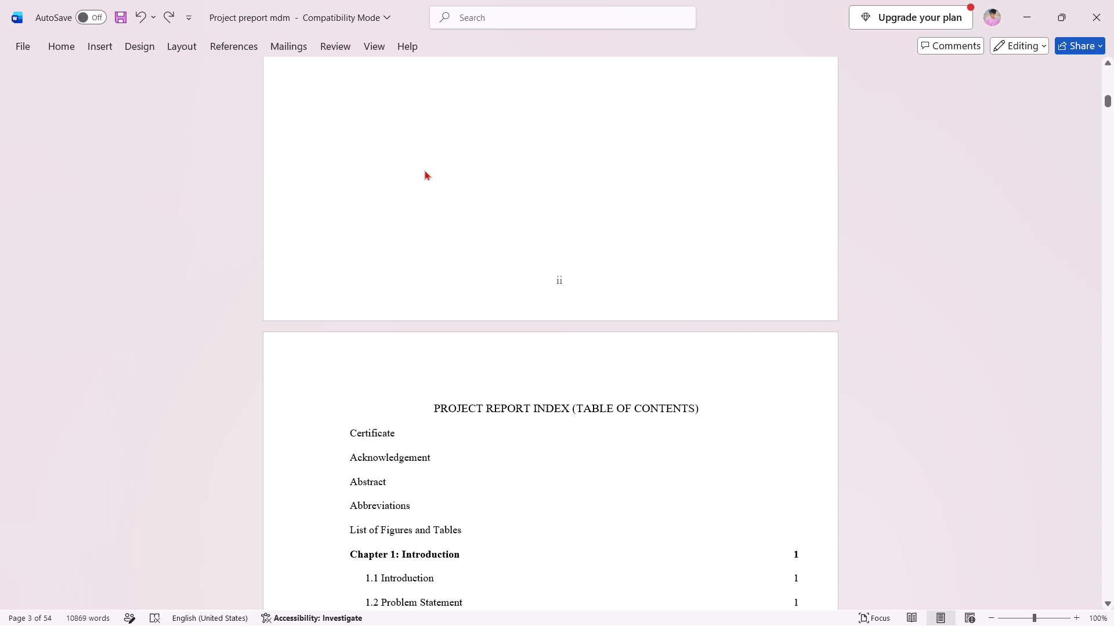
Pad the Certificate line in the table of contents with spaces out to the page-number column and enter ii.
scroll(331, 195, "up", 1)
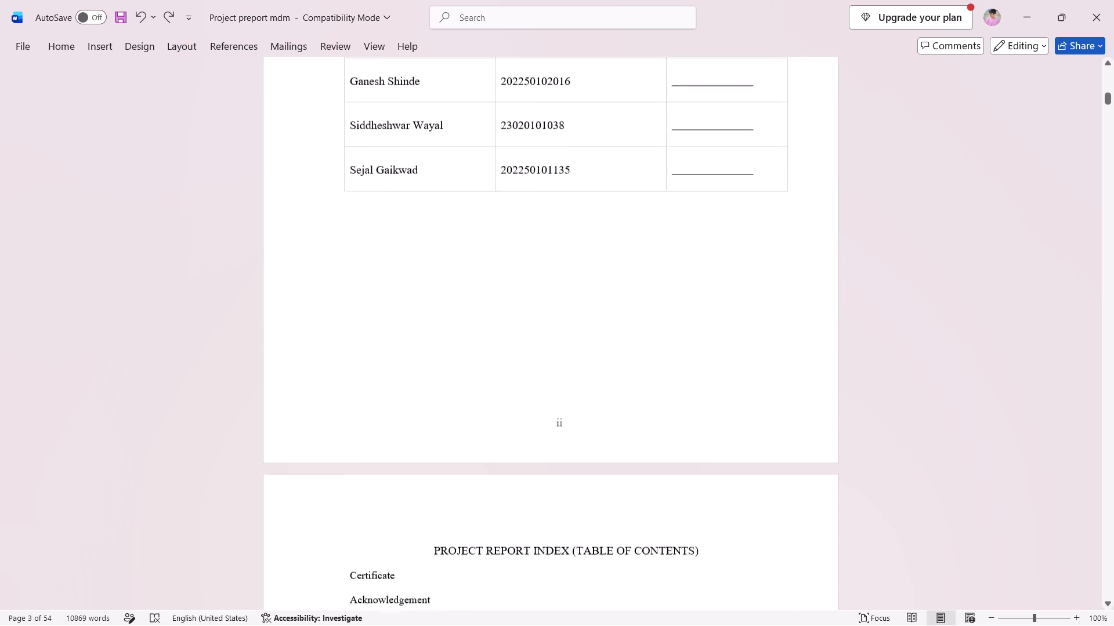
scroll(331, 195, "up", 1)
scroll(331, 195, "down", 5)
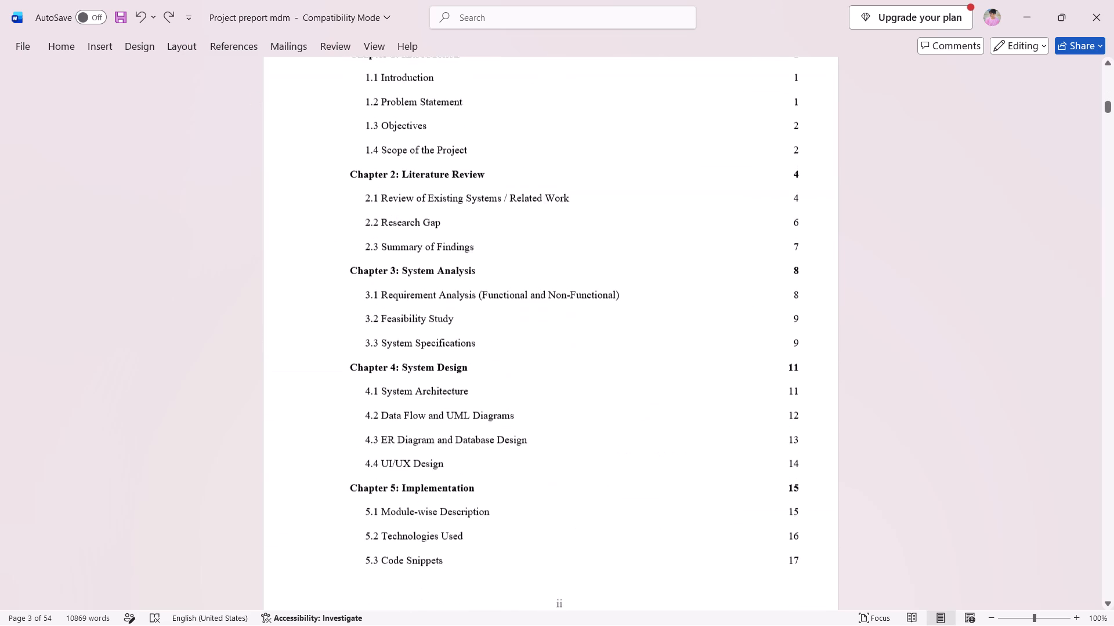
scroll(331, 195, "up", 2)
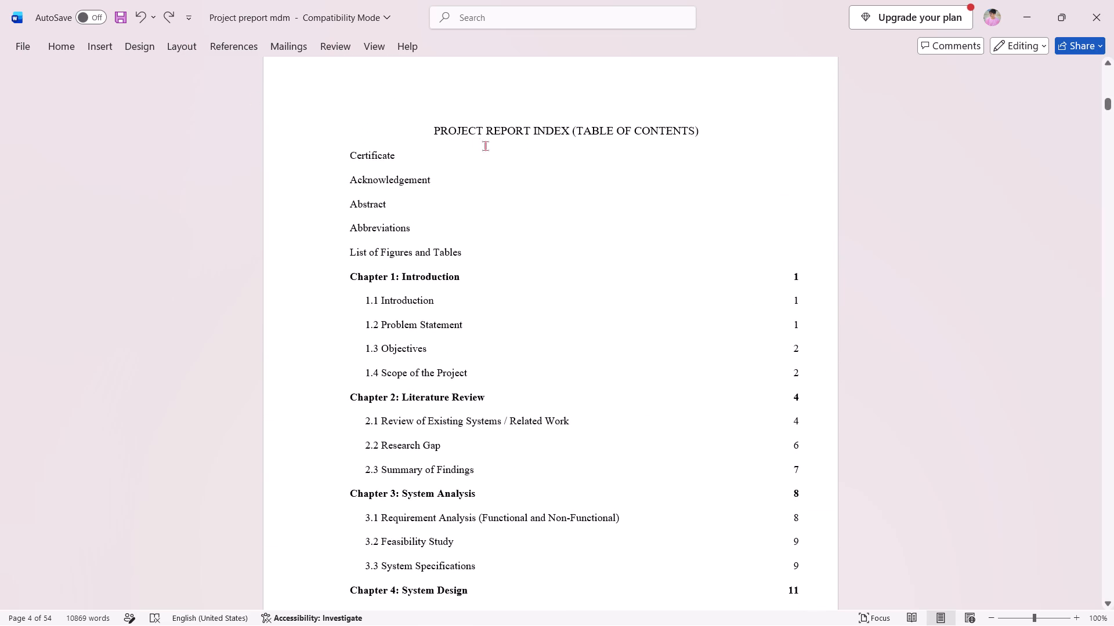
left_click(499, 152)
key("space")
key("space")
key("space")
key("space")
key("space")
key("space")
key("space")
key("space")
key("space")
key("space")
key("space")
key("space")
key("space")
key("space")
key("space")
key("space")
key("space")
key("space")
key("space")
key("space")
key("space")
key("space")
key("space")
key("space")
key("space")
key("space")
key("space")
key("space")
key("space")
key("space")
key("space")
key("space")
key("space")
key("space")
key("space")
key("space")
key("space")
key("space")
key("space")
key("space")
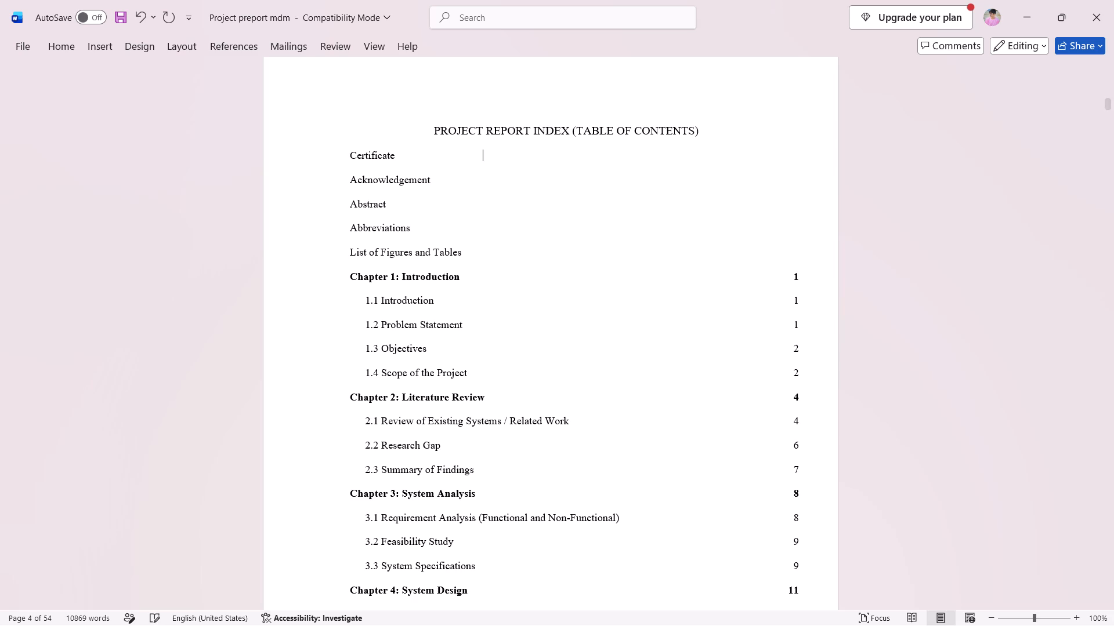
key("space")
key("space")
key("space")
key("space")
key("space")
key("space")
key("space")
key("space")
key("space")
key("space")
key("space")
key("space")
key("space")
key("space")
key("space")
key("space")
key("space")
key("space")
key("space")
key("space")
key("space")
key("space")
key("space")
key("space")
key("space")
key("space")
key("space")
key("space")
key("space")
key("space")
key("space")
key("space")
key("space")
key("space")
key("space")
key("space")
key("space")
key("space")
key("space")
key("space")
key("space")
key("space")
type("ii")
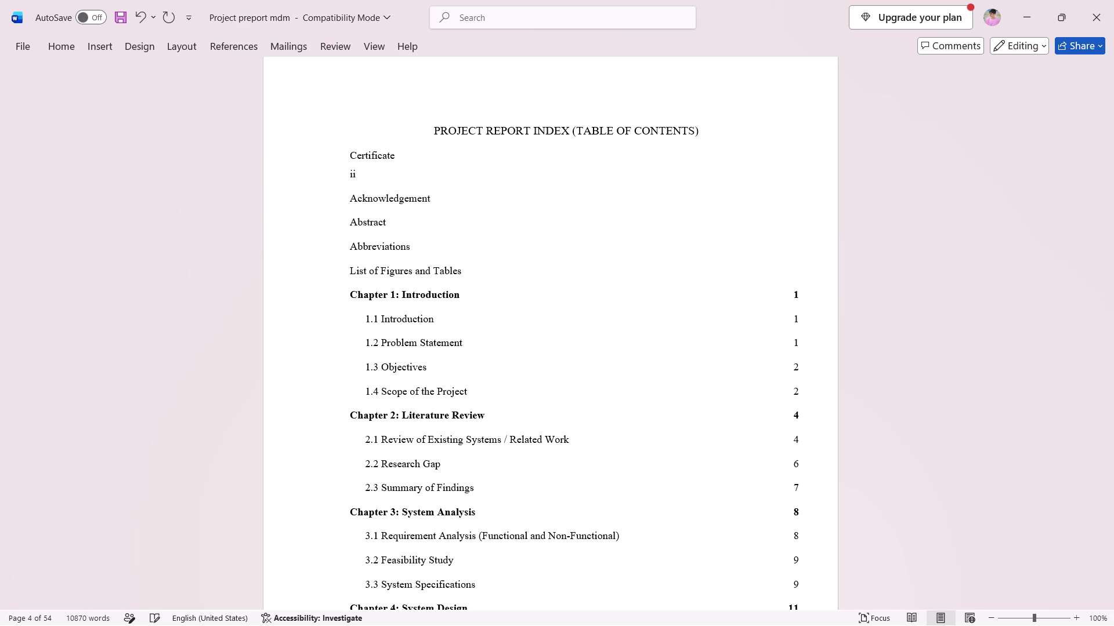
Delete several of the padding spaces between Certificate and its page number in the table of contents.
key("Left")
key("Left")
key("BackSpace")
key("BackSpace")
key("BackSpace")
key("Up")
key("Right")
key("Right")
key("Right")
key("Right")
key("Right")
key("Right")
key("Right")
key("Right")
key("Right")
key("Right")
key("Right")
key("Right")
key("Right")
key("Right")
key("Right")
key("Right")
key("Right")
key("Right")
key("Right")
key("Right")
key("BackSpace")
key("BackSpace")
key("BackSpace")
Delete the page number ii on the line below Certificate in the table of contents.
left_click(363, 172)
key("BackSpace")
key("BackSpace")
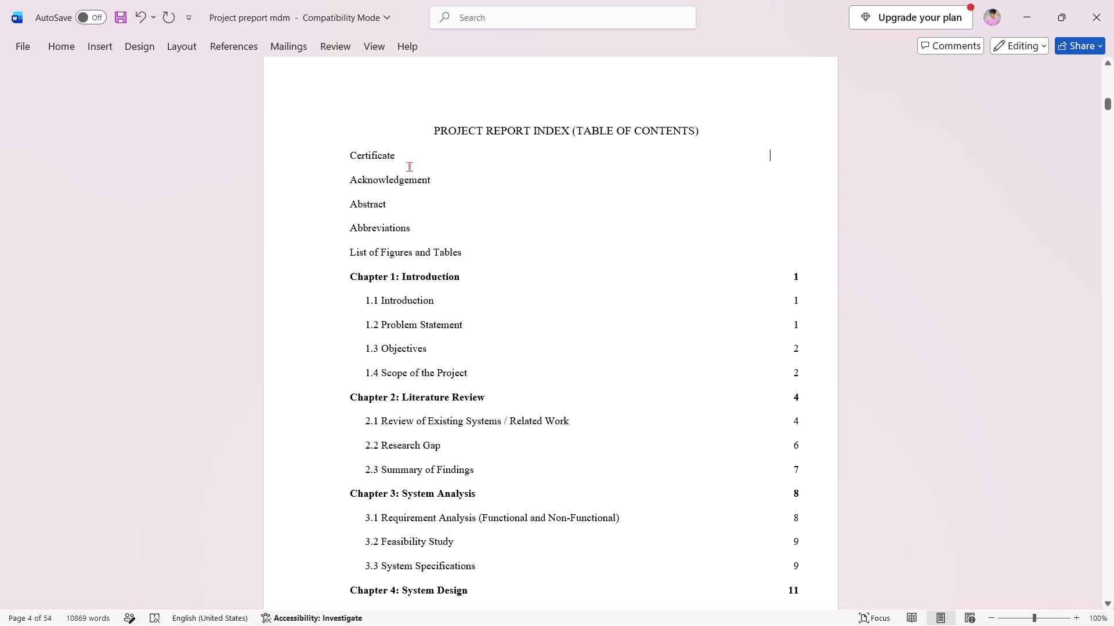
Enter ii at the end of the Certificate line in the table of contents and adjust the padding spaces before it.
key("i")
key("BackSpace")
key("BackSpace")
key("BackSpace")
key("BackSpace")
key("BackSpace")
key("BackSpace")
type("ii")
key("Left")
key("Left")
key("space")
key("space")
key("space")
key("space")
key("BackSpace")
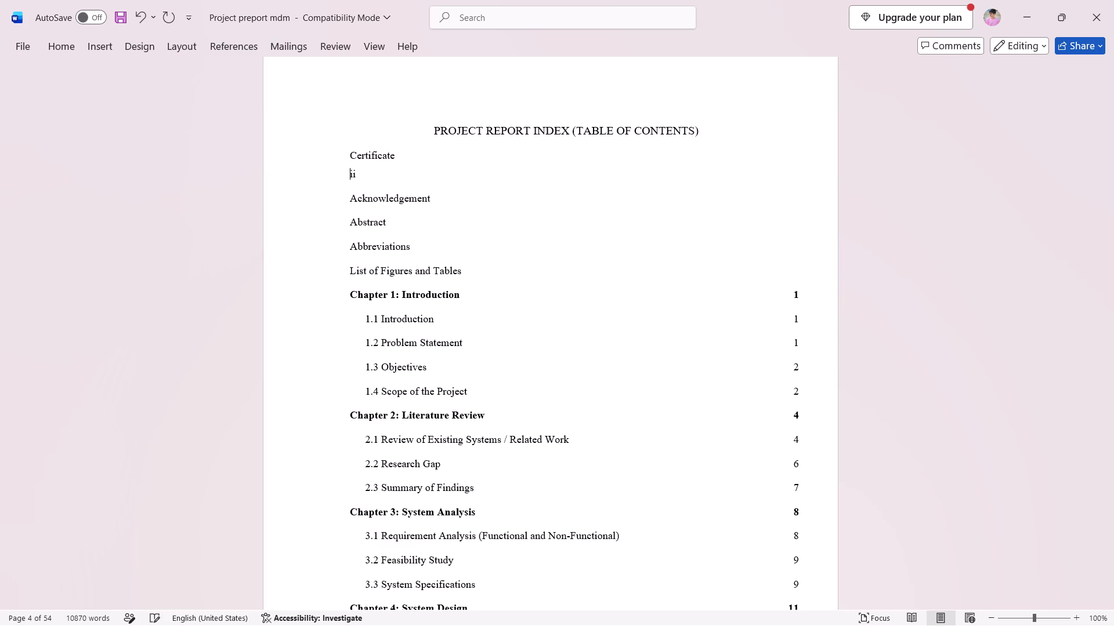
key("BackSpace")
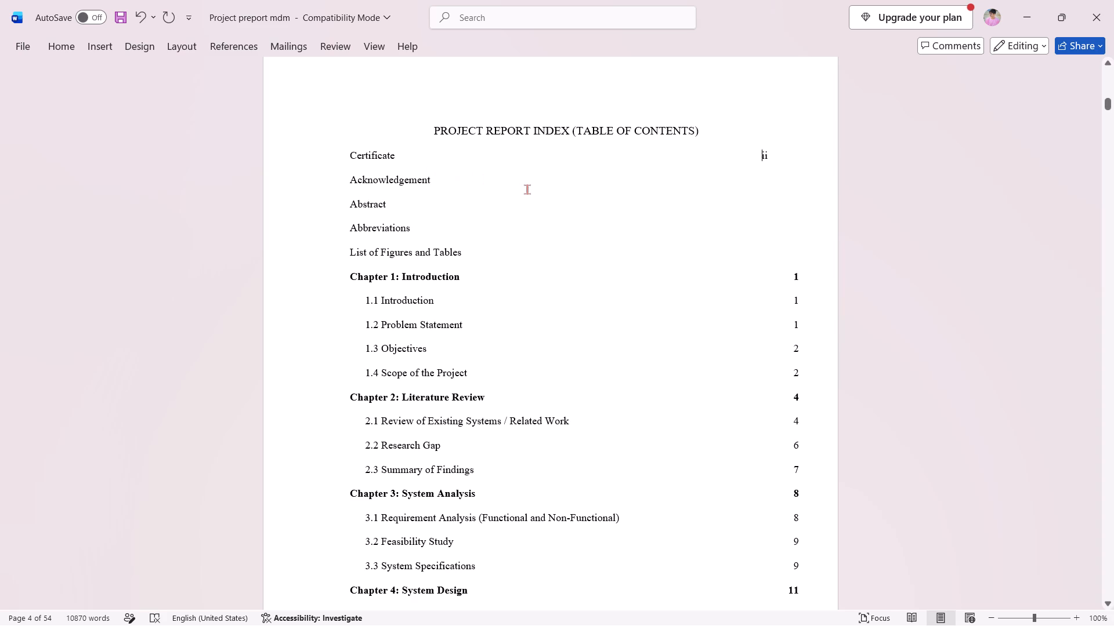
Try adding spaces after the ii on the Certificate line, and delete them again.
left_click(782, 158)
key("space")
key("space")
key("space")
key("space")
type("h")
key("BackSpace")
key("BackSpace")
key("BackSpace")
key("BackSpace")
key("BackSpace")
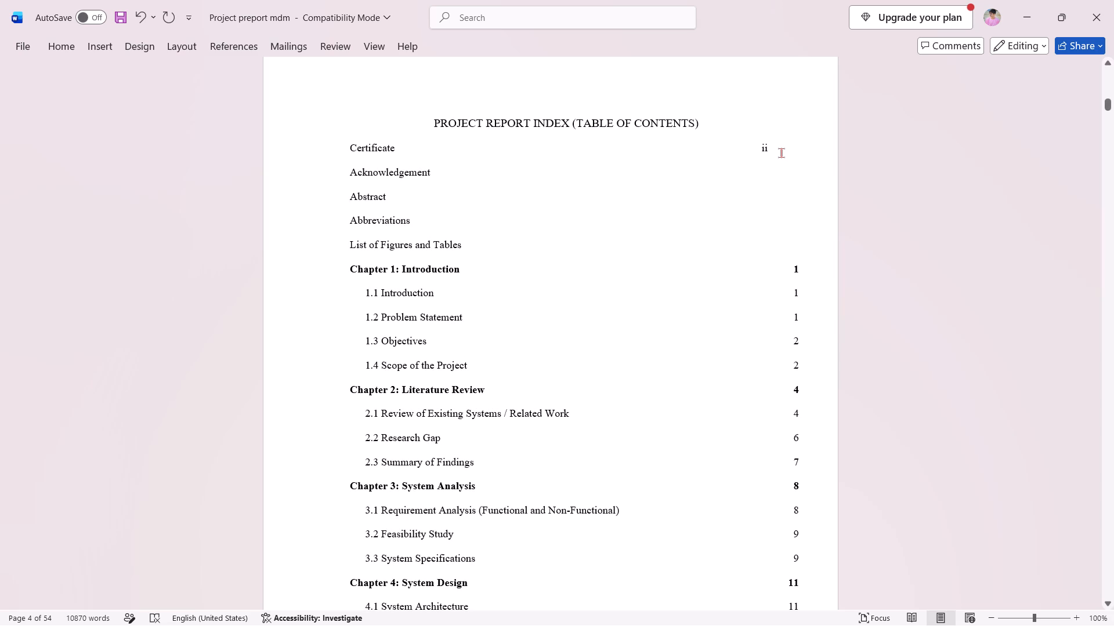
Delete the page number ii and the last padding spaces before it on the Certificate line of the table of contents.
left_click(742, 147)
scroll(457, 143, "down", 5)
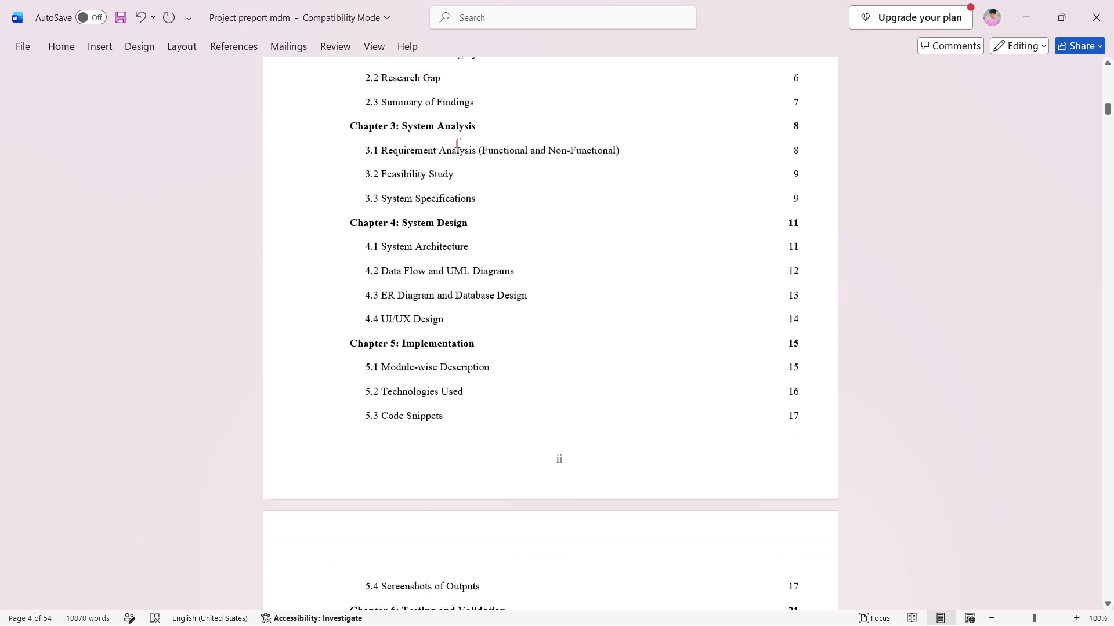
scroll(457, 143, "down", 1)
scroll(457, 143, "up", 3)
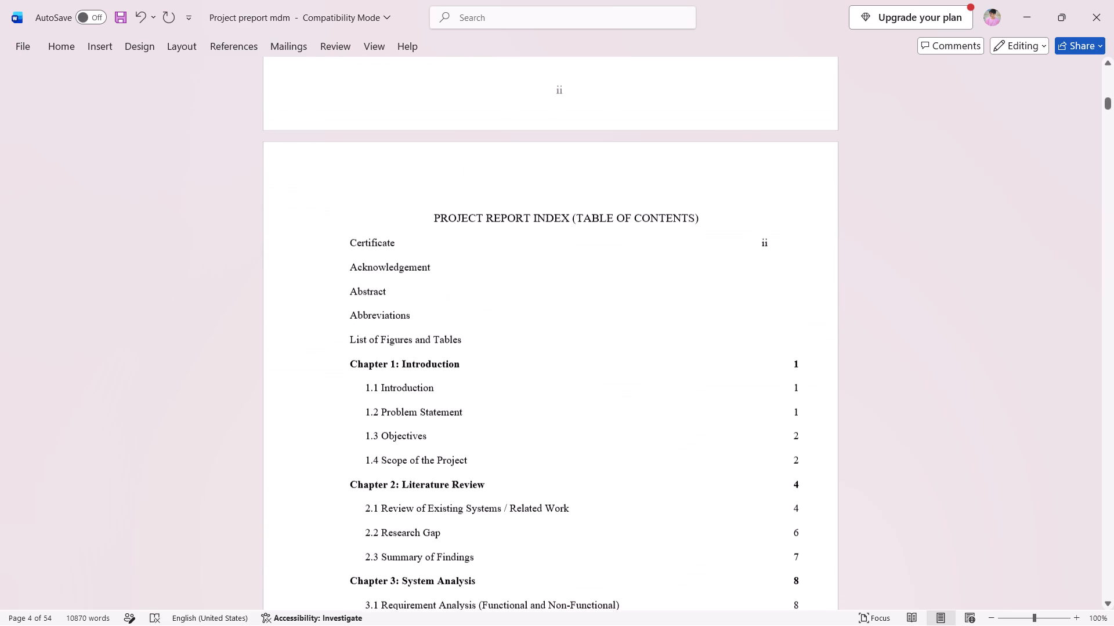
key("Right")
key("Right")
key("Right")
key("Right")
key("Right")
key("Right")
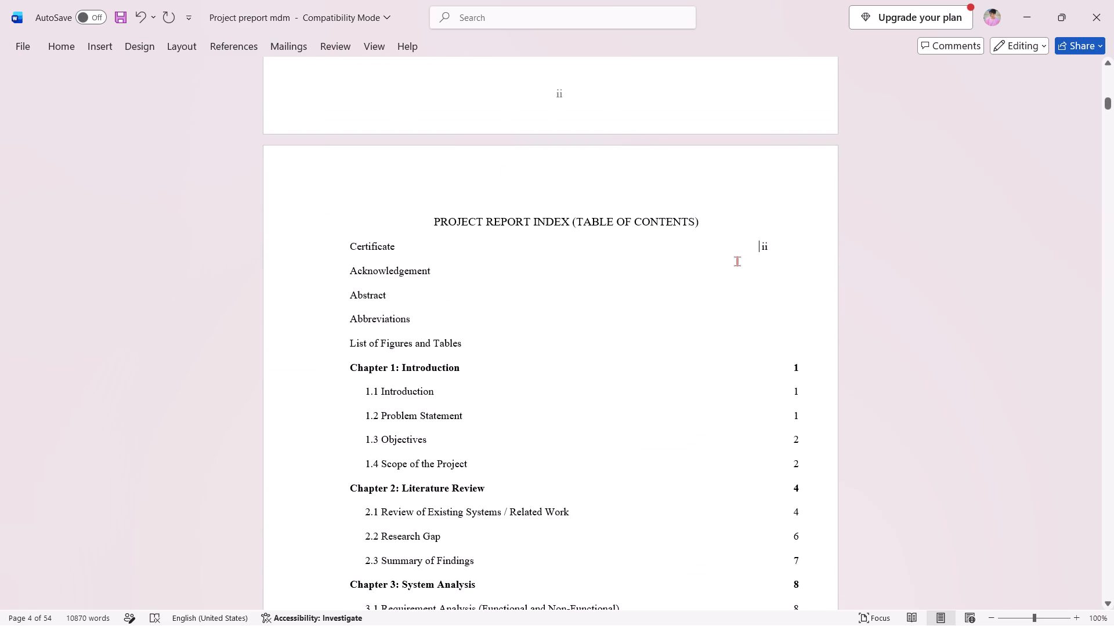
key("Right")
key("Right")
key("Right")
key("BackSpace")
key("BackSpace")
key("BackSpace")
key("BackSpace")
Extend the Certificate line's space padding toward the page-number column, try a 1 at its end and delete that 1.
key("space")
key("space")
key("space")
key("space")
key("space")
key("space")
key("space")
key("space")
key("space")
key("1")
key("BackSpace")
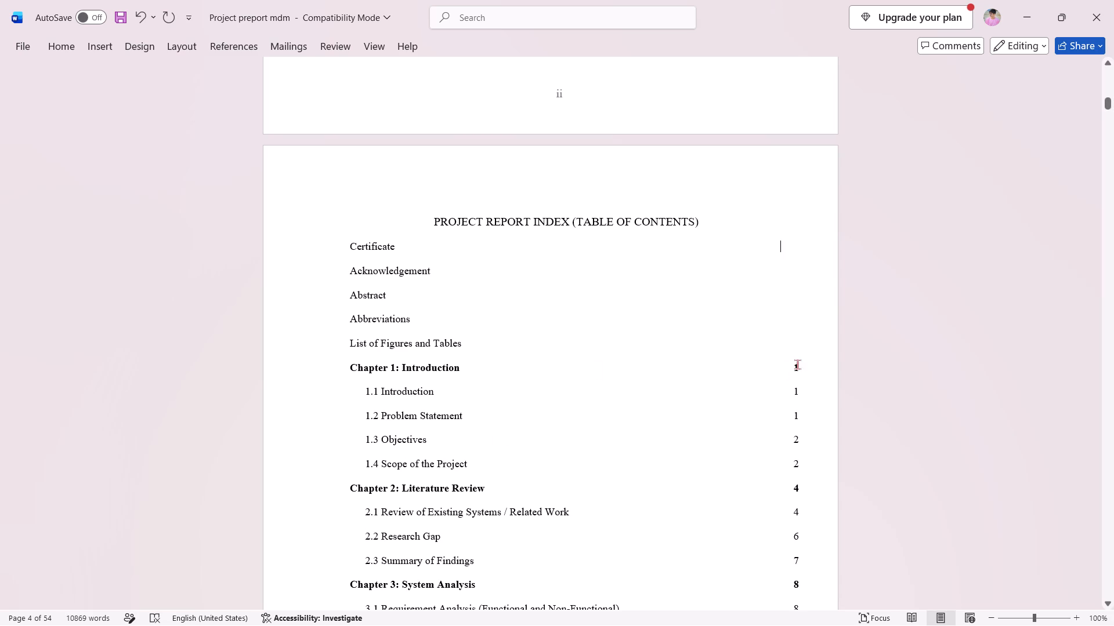
Copy the Chapter 1: Introduction entry with its page number and insert the copy directly above the Certificate line.
left_click_drag(802, 368, 379, 368)
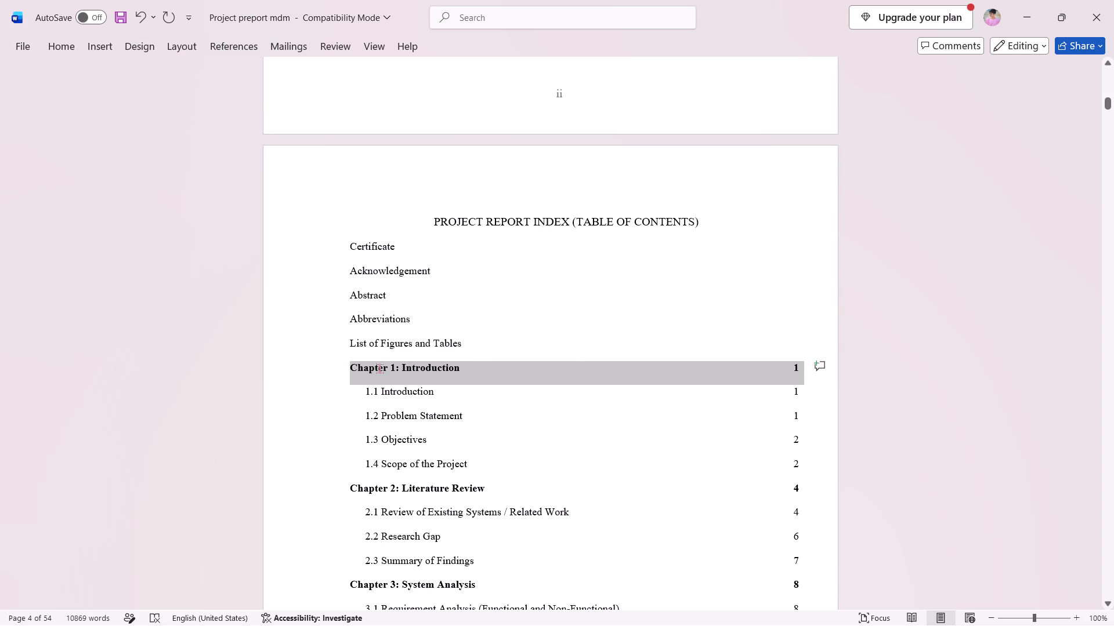
left_click_drag(379, 368, 355, 368)
key("ctrl+c")
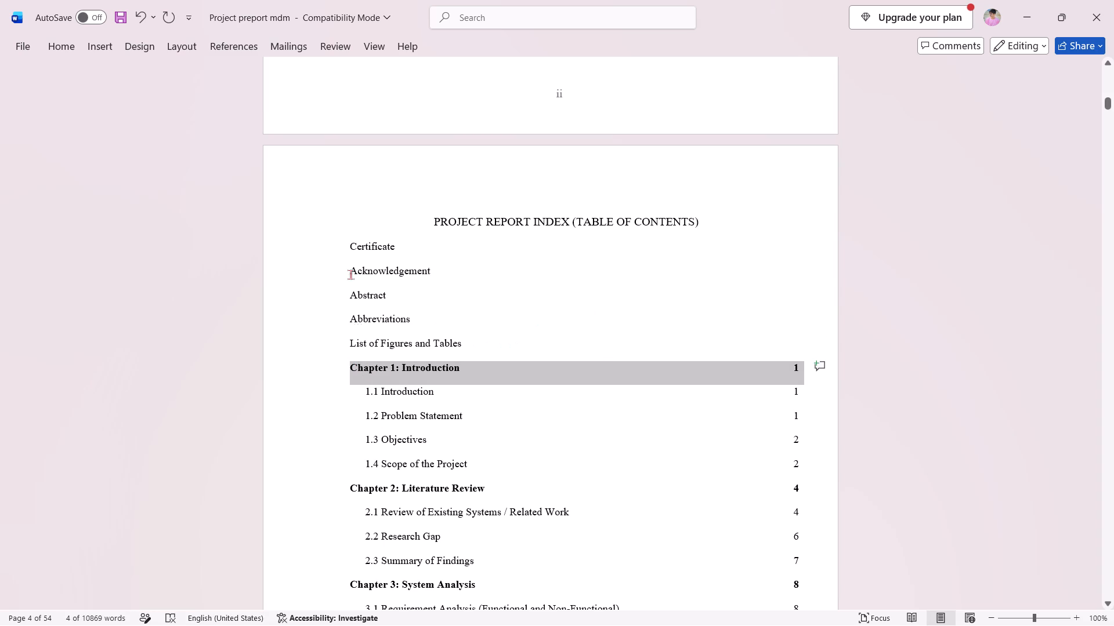
left_click(349, 246)
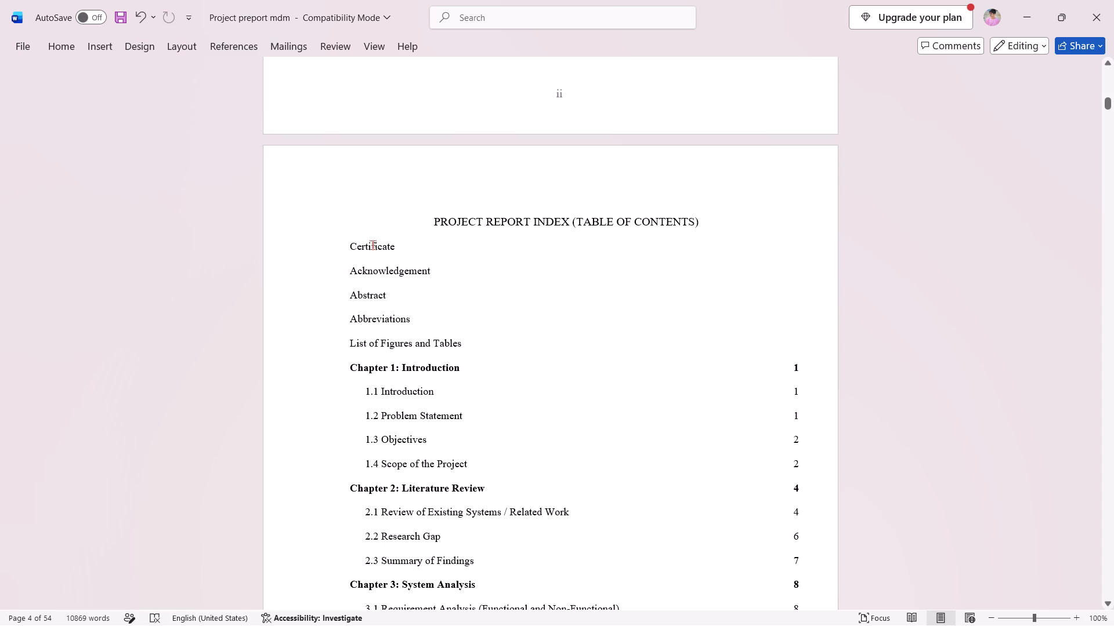
key("Return")
key("Up")
key("ctrl+v")
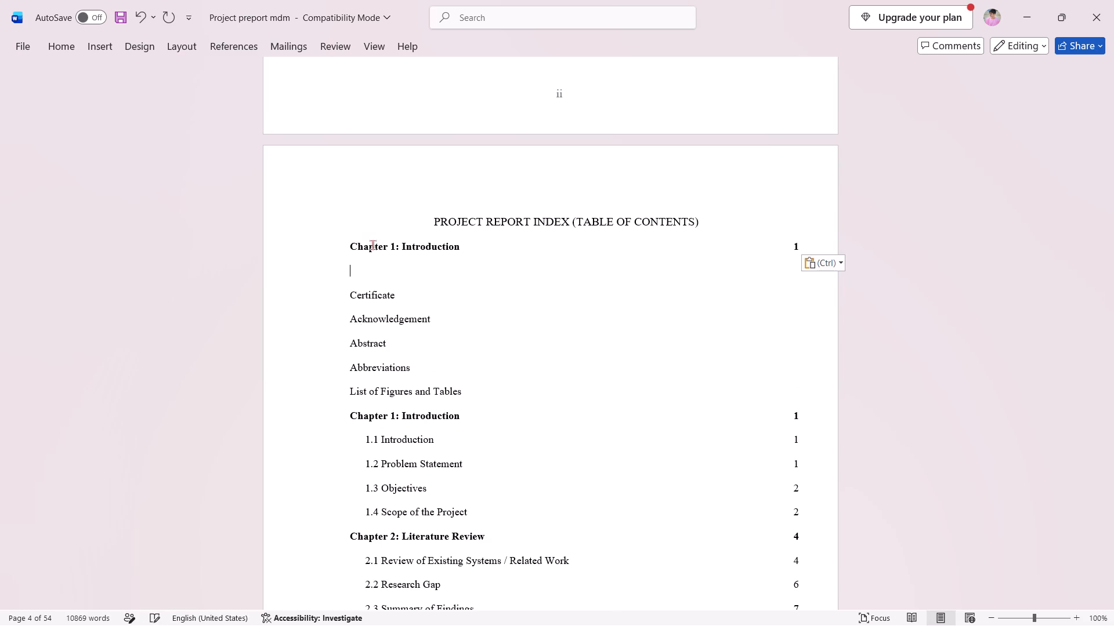
key("BackSpace")
Move the Certificate text into the copied entry in place of Chapter 1: Introduction, removing the old line and the trailing spaces.
left_click_drag(419, 273, 341, 276)
key("ctrl+c")
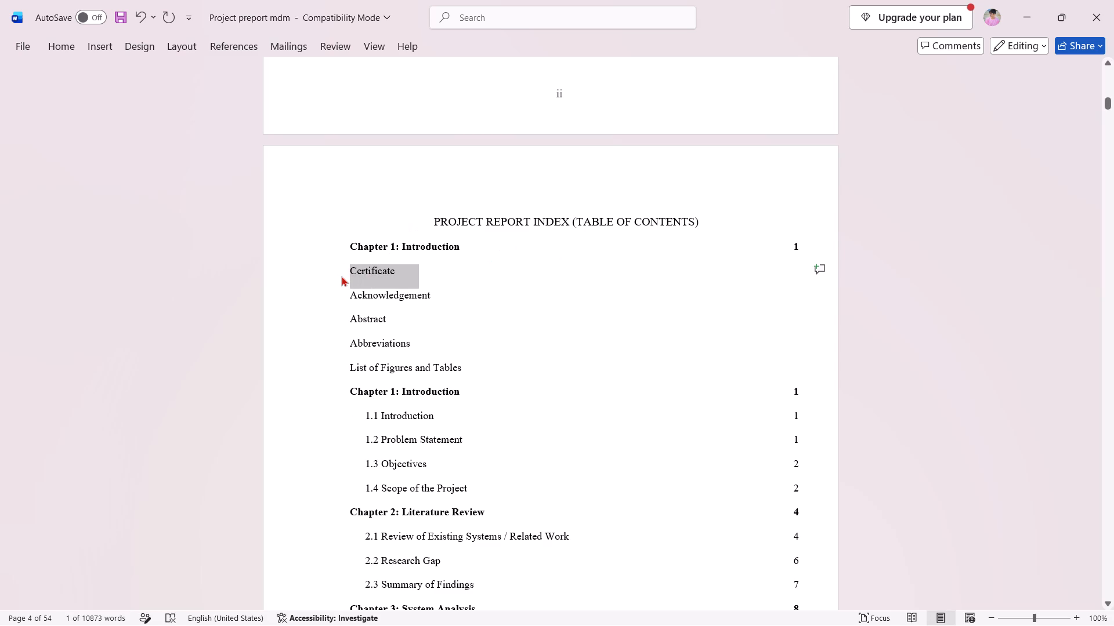
key("BackSpace")
key("BackSpace")
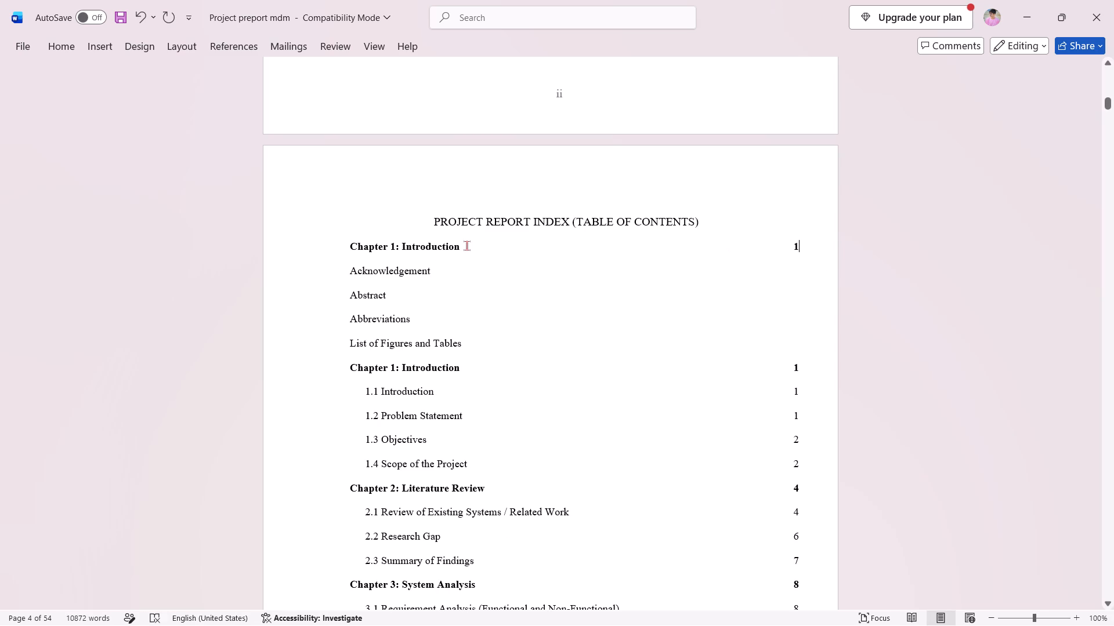
left_click_drag(466, 245, 348, 244)
key("ctrl+v")
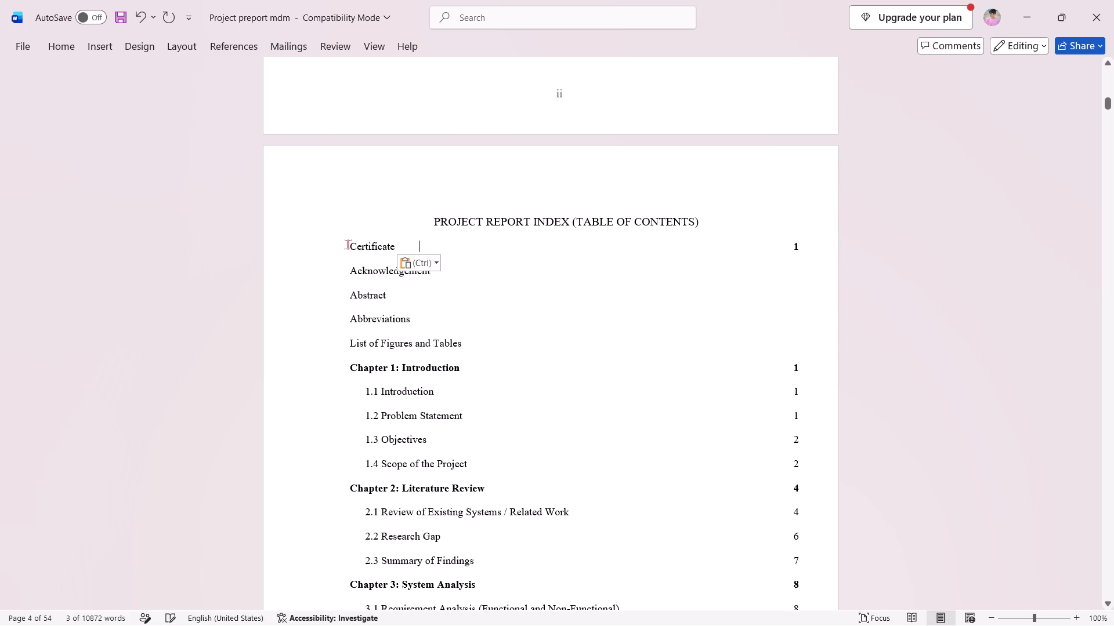
key("BackSpace")
key("BackSpace")
key("BackSpace")
key("BackSpace")
key("BackSpace")
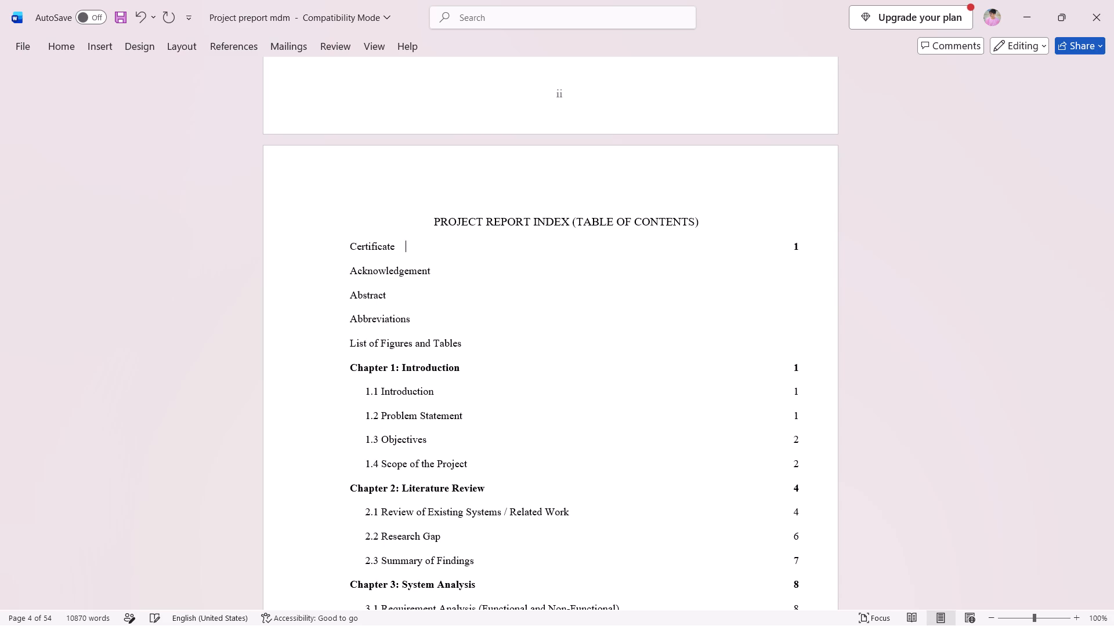
key("BackSpace")
key("BackSpace")
key("BackSpace")
key("BackSpace")
Replace the Certificate entry's page number with ii and remove its bold formatting.
left_click(802, 252)
key("BackSpace")
key("BackSpace")
type("ii")
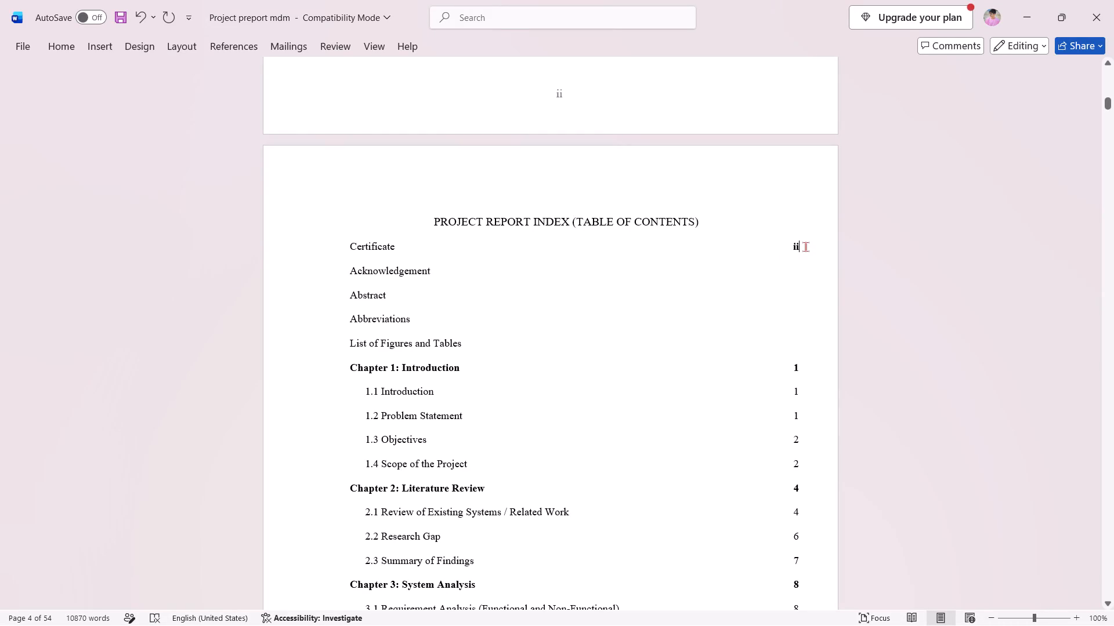
left_click_drag(805, 246, 787, 247)
left_click(797, 218)
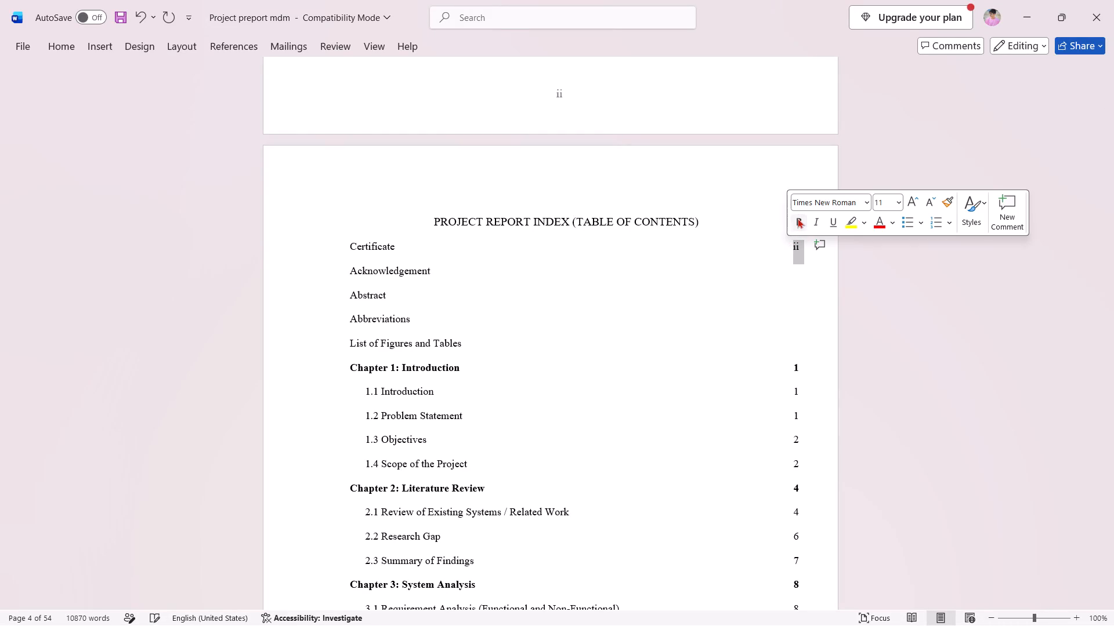
Pad the Acknowledgement line in the table of contents with spaces toward the page-number column and enter iii.
left_click(643, 277)
key("space")
key("space")
key("space")
key("space")
key("space")
key("space")
key("space")
key("space")
key("space")
key("space")
key("space")
key("space")
key("space")
key("space")
key("space")
key("space")
key("space")
key("space")
key("space")
key("space")
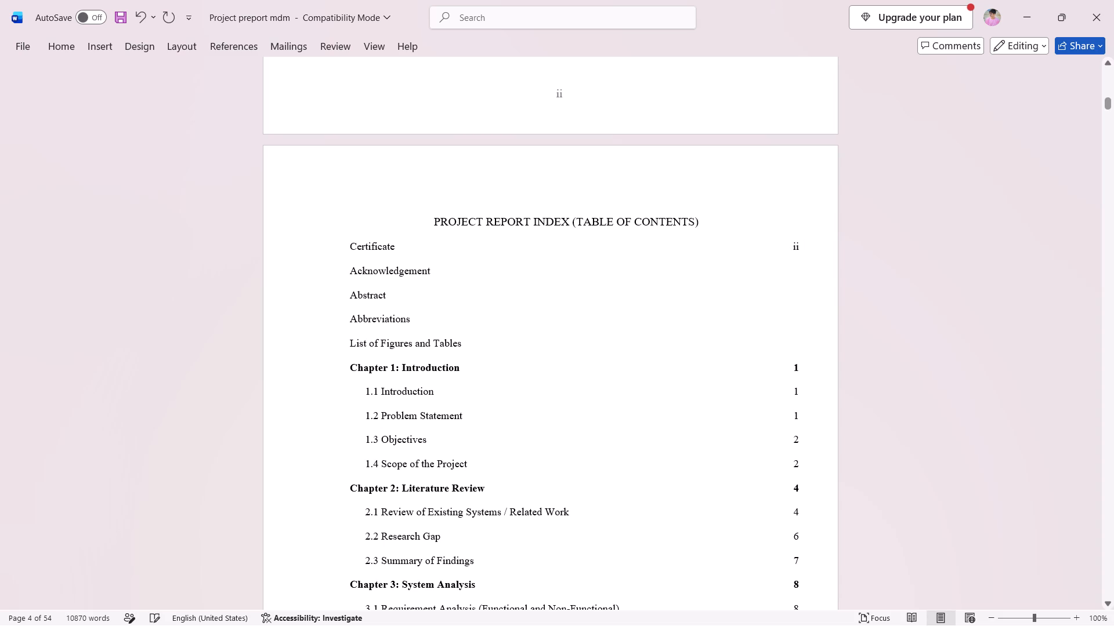
type("iii")
key("Left")
key("Left")
key("Left")
key("space")
key("space")
key("space")
key("space")
key("space")
key("space")
key("space")
key("space")
key("space")
key("space")
key("space")
key("space")
key("space")
key("space")
key("space")
key("space")
key("space")
key("space")
key("space")
key("space")
key("space")
key("BackSpace")
key("BackSpace")
key("space")
key("BackSpace")
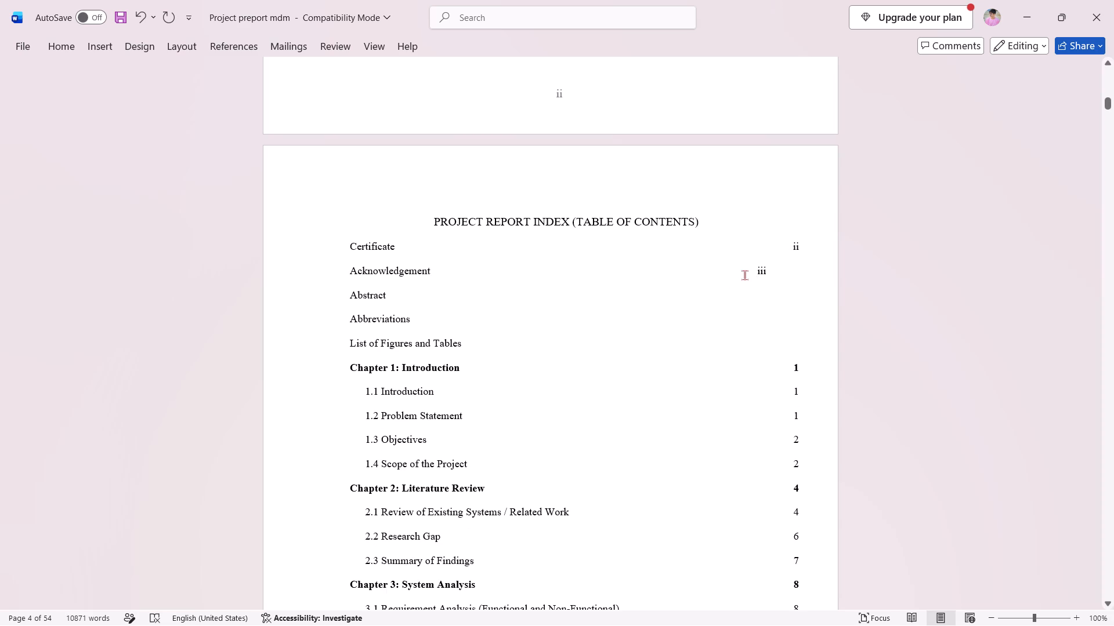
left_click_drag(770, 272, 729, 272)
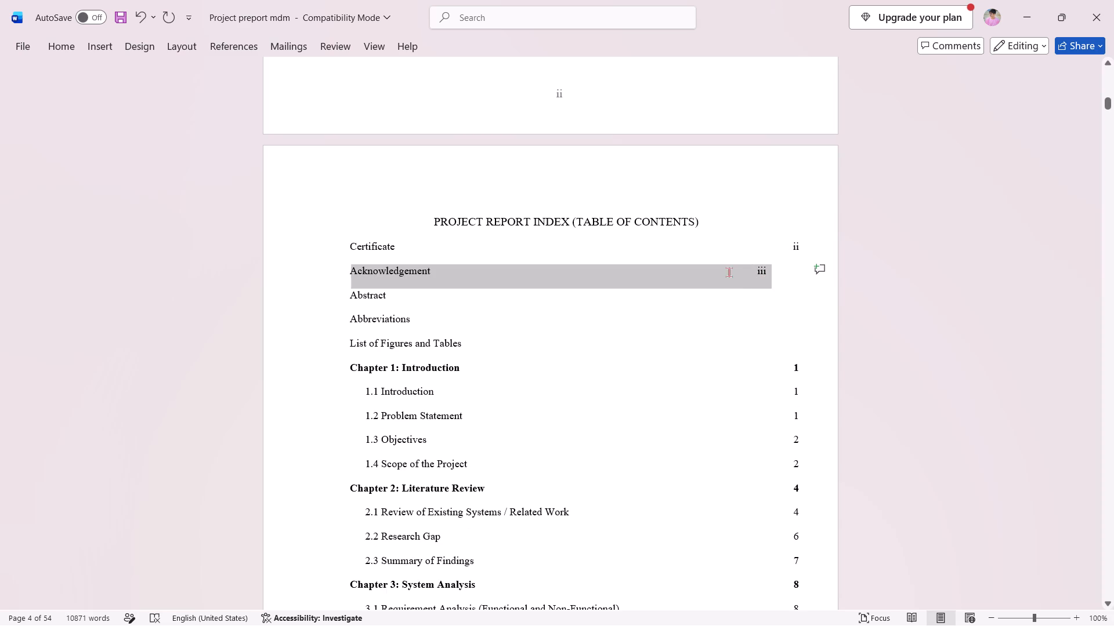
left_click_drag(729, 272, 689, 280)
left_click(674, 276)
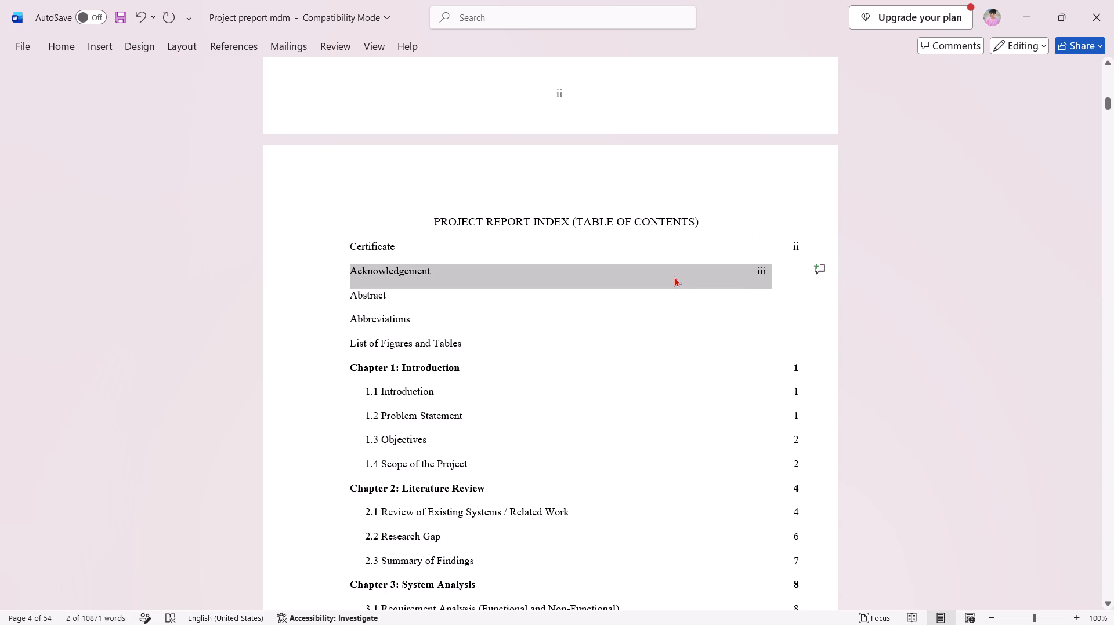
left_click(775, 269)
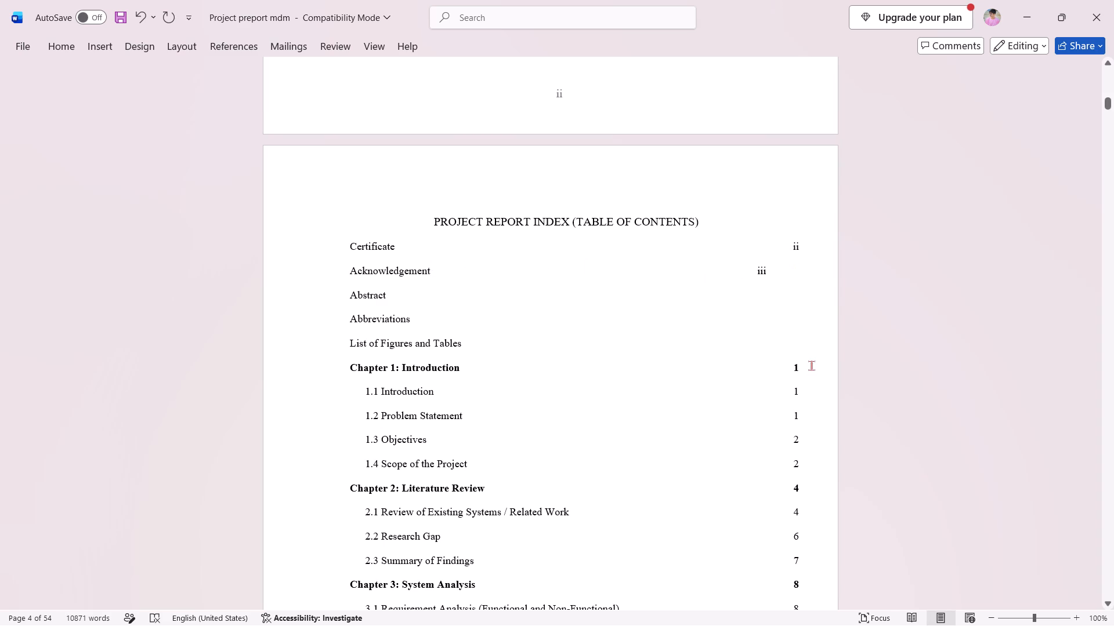
Copy the 1.1 Introduction entry with its page number and insert the copy on a new line below the Certificate entry.
left_click_drag(811, 365, 362, 377)
left_click(810, 392)
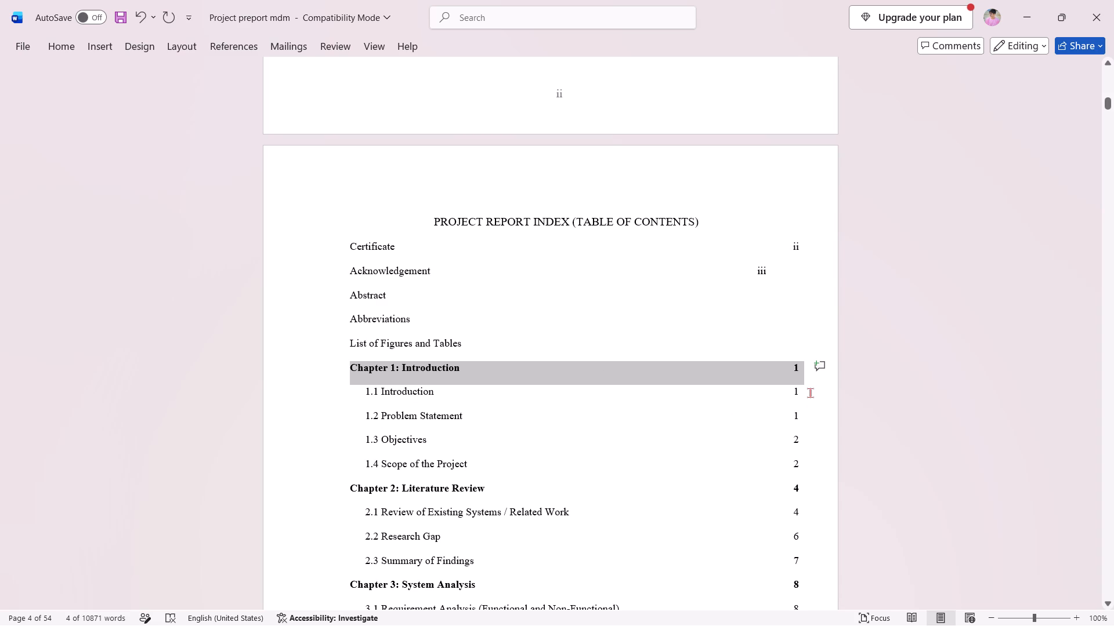
left_click_drag(810, 392, 359, 388)
key("ctrl+c")
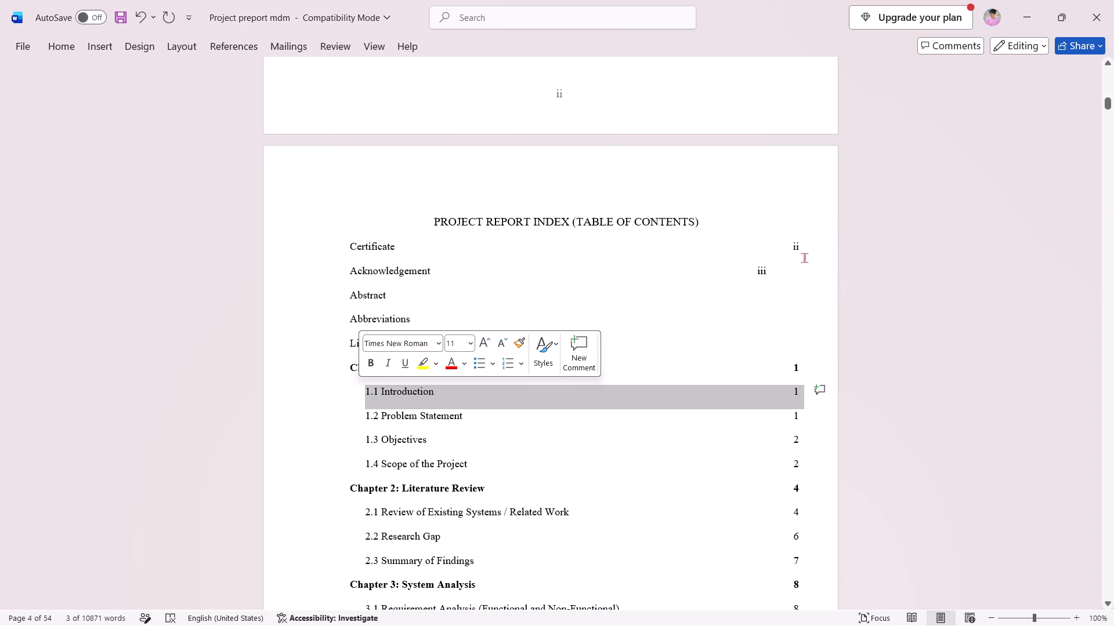
left_click(807, 248)
key("Return")
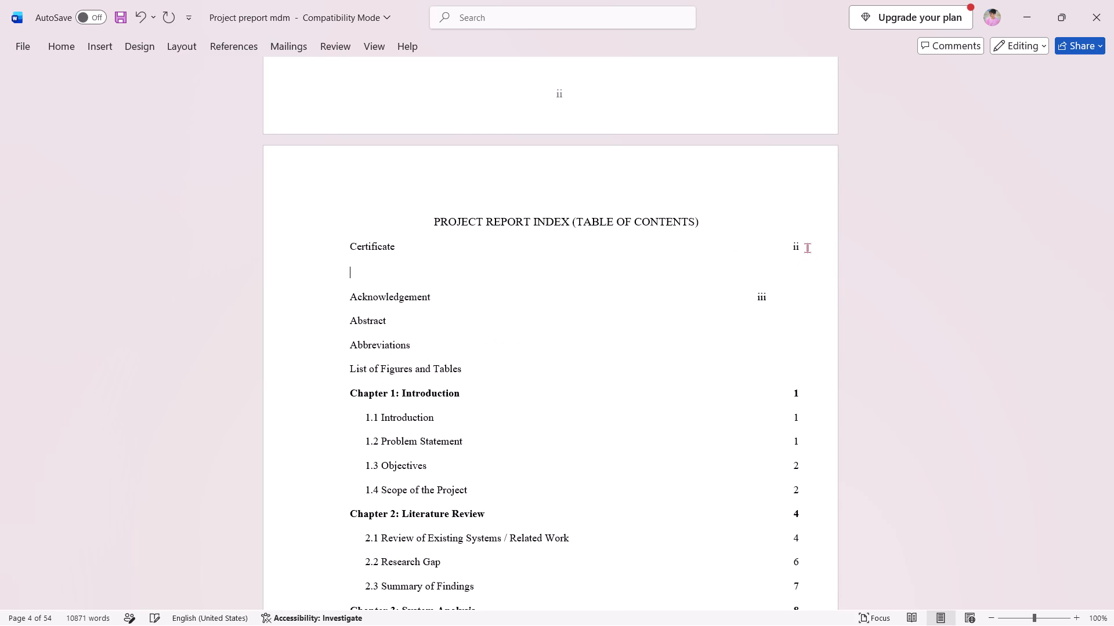
key("ctrl+v")
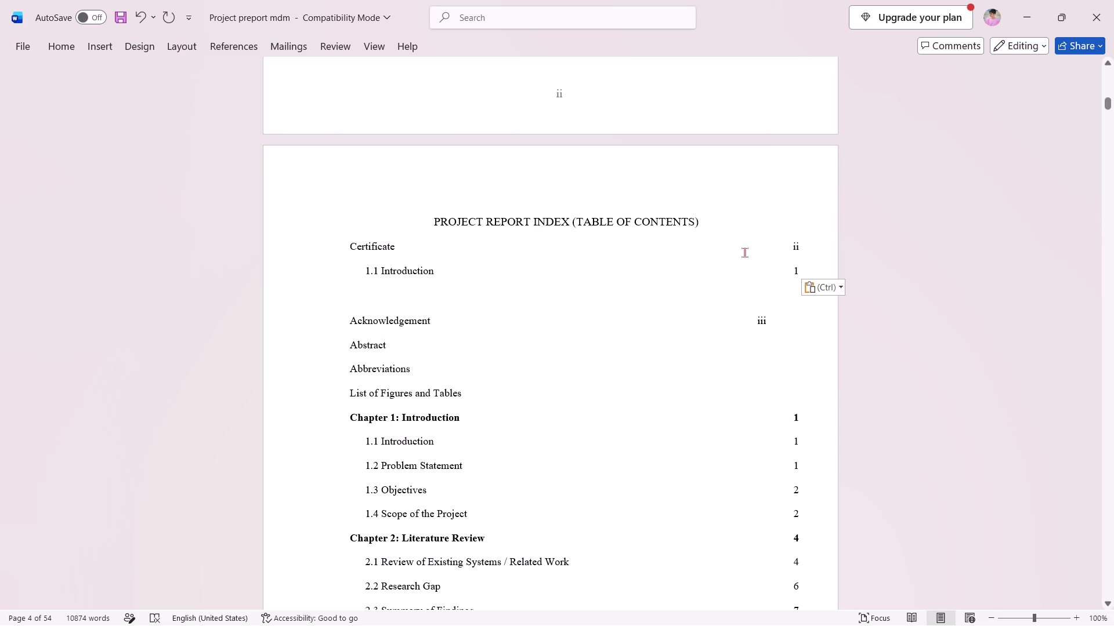
Remove the indent and the 1.1 numbering from the copied Introduction entry below Certificate.
left_click(364, 274)
key("BackSpace")
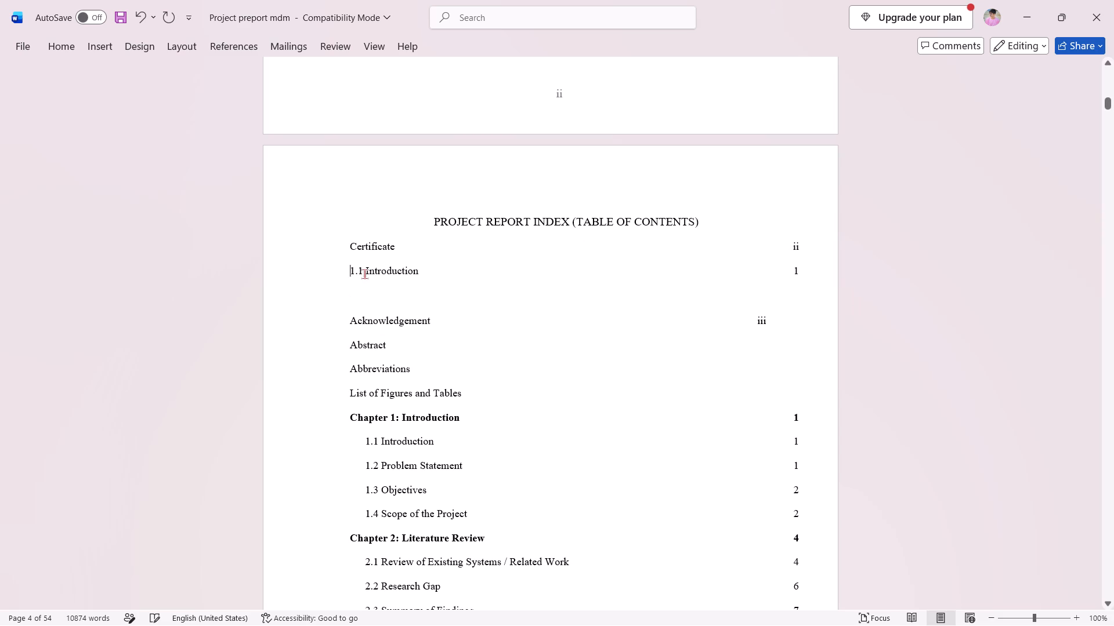
key("Right")
key("Right")
key("Right")
key("Right")
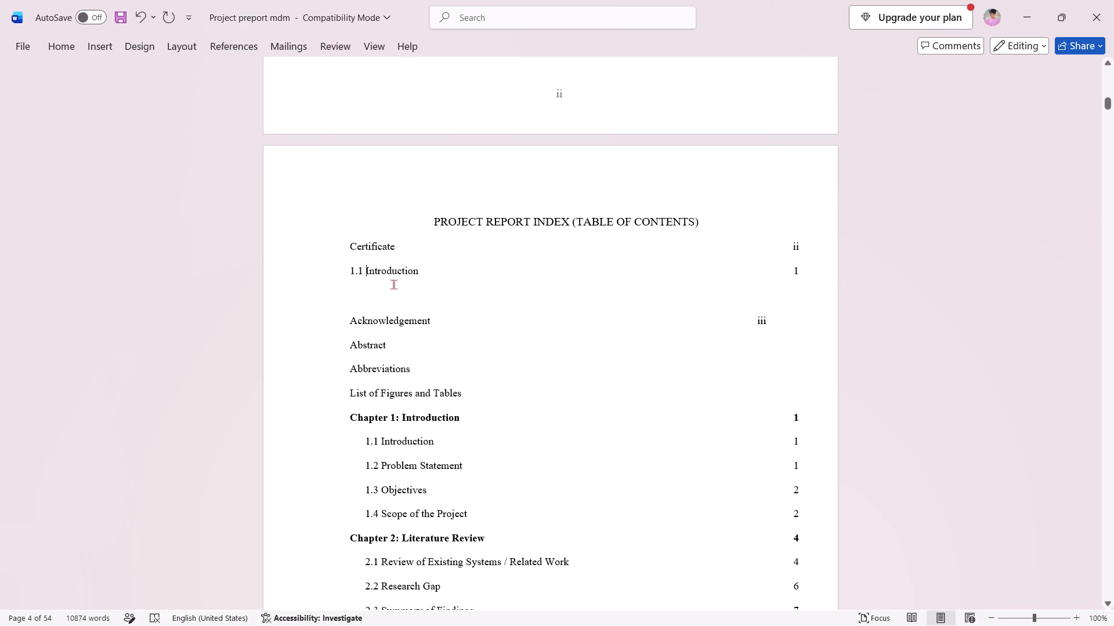
key("BackSpace")
key("BackSpace")
key("BackSpace")
key("BackSpace")
Replace the word Introduction in the copied entry with a copy of the Acknowledgement text and trim the trailing spaces.
left_click_drag(447, 322, 345, 318)
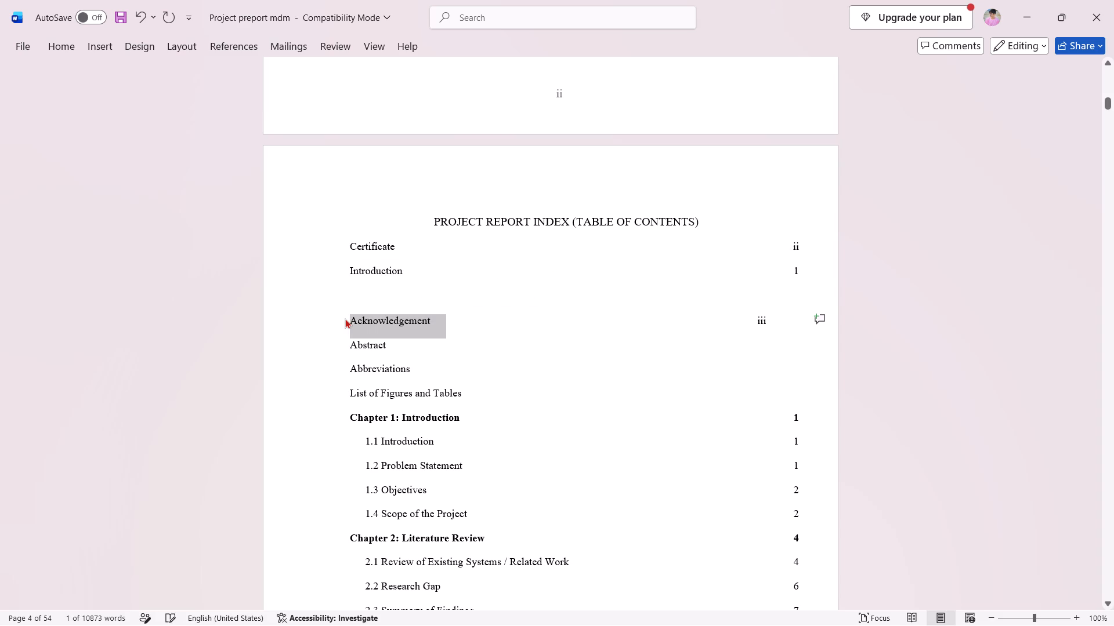
key("ctrl+c")
left_click_drag(411, 269, 348, 271)
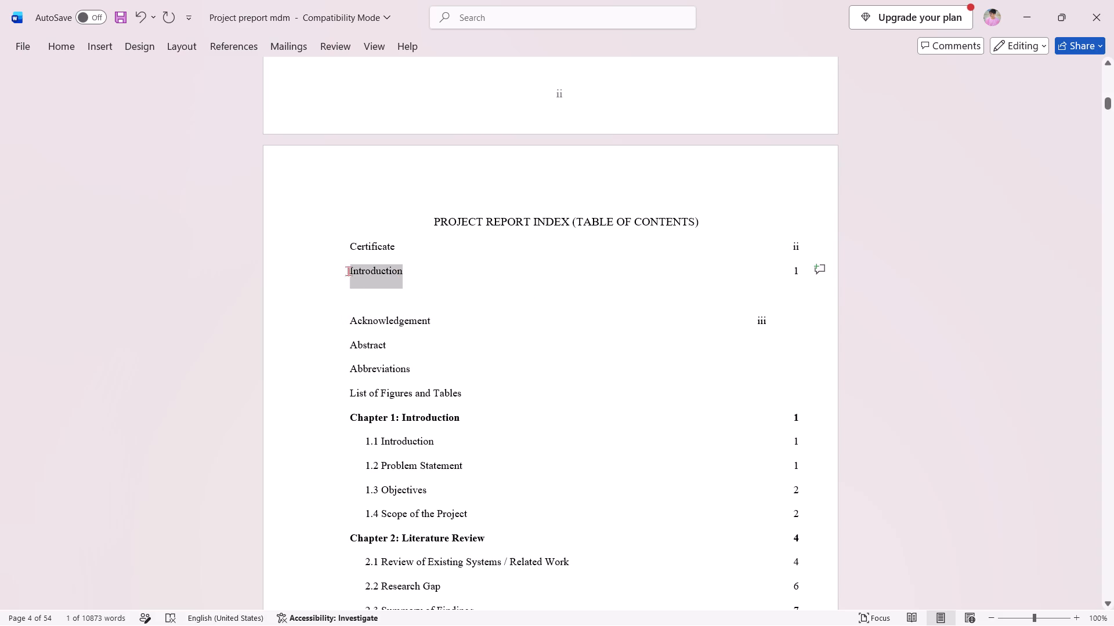
left_click_drag(348, 271, 348, 271)
key("BackSpace")
key("ctrl+v")
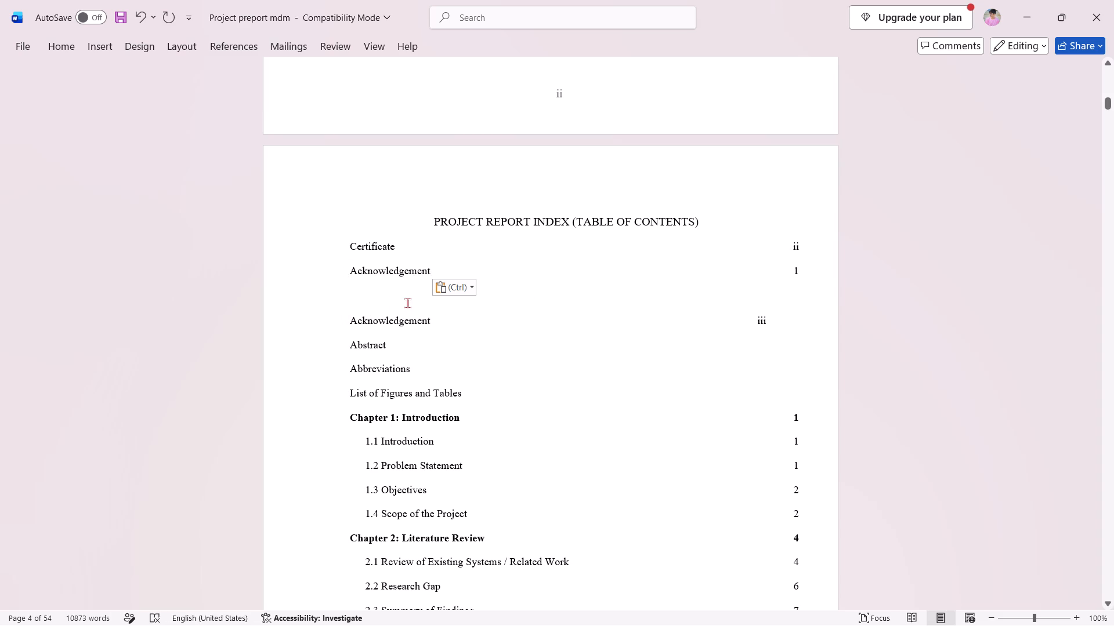
key("BackSpace")
key("BackSpace")
key("BackSpace")
key("BackSpace")
key("BackSpace")
Delete the old space-padded Acknowledgement line with iii and the blank line above it.
left_click_drag(435, 270, 359, 270)
left_click(434, 286)
left_click_drag(437, 272, 344, 271)
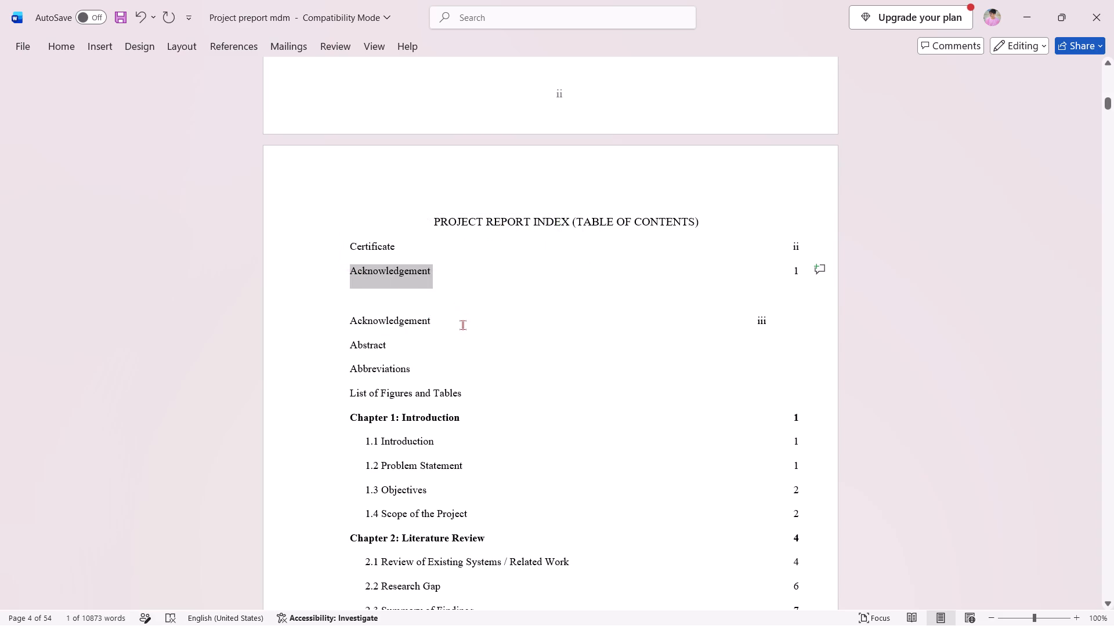
left_click(462, 325)
left_click_drag(773, 321, 771, 320)
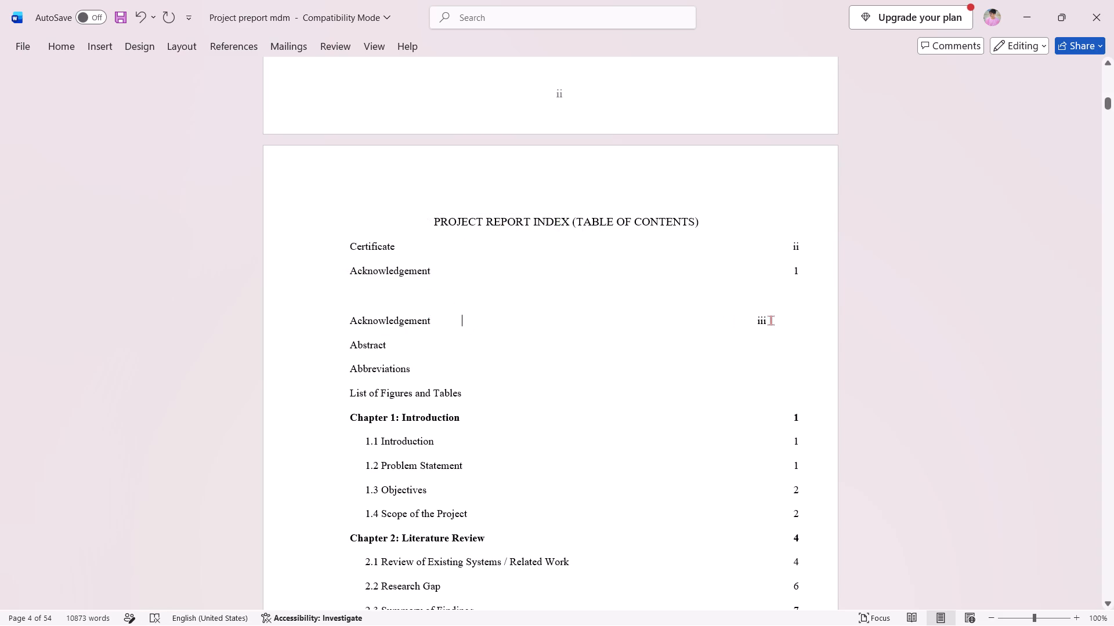
left_click_drag(771, 320, 390, 302)
key("BackSpace")
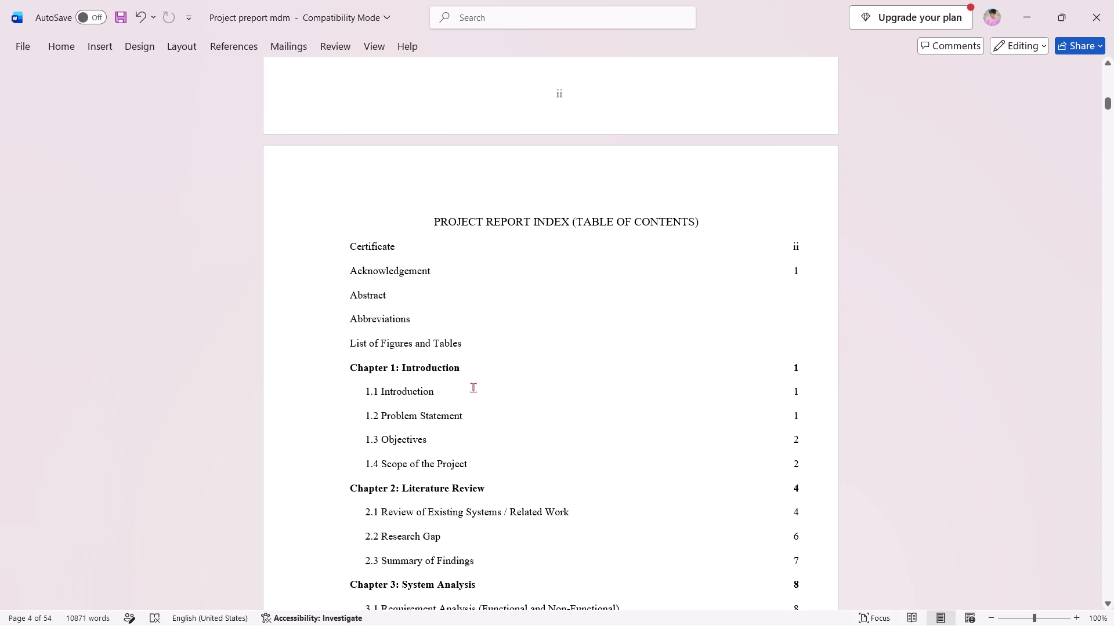
Copy the aligned Acknowledgement entry with its page number and insert three copies below it, without blank lines between them.
left_click_drag(349, 269, 647, 270)
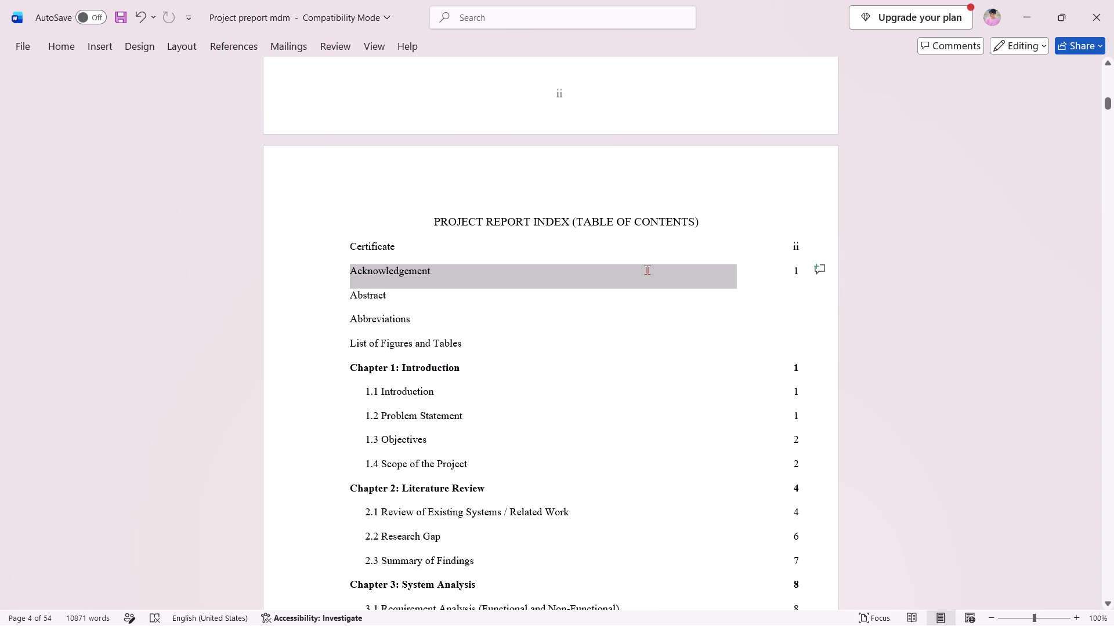
left_click_drag(647, 270, 859, 271)
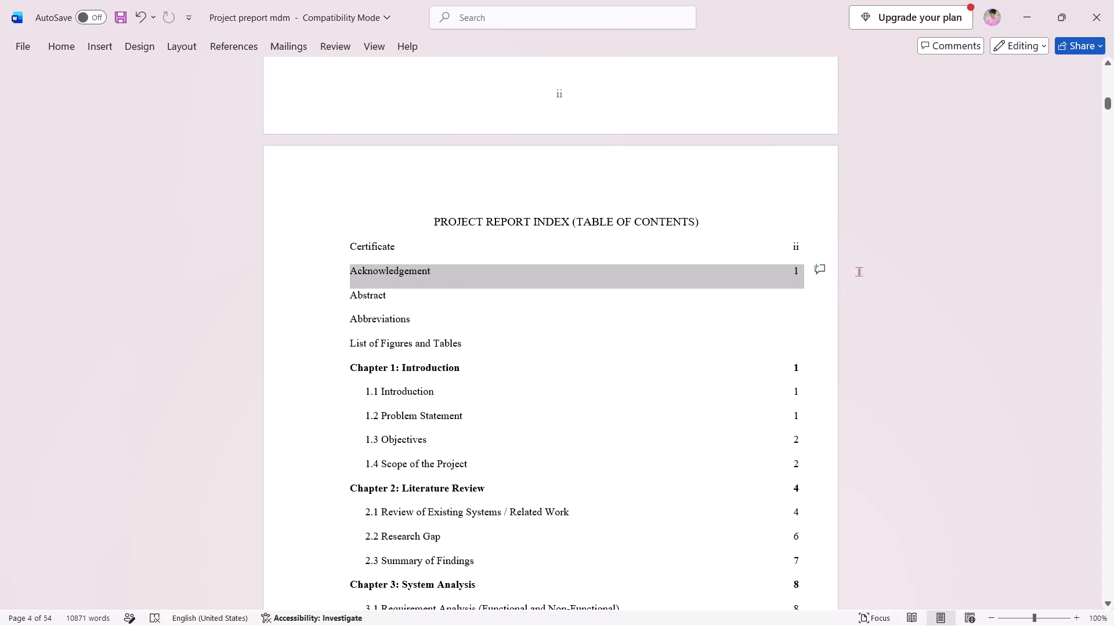
left_click_drag(859, 271, 888, 271)
key("ctrl+c")
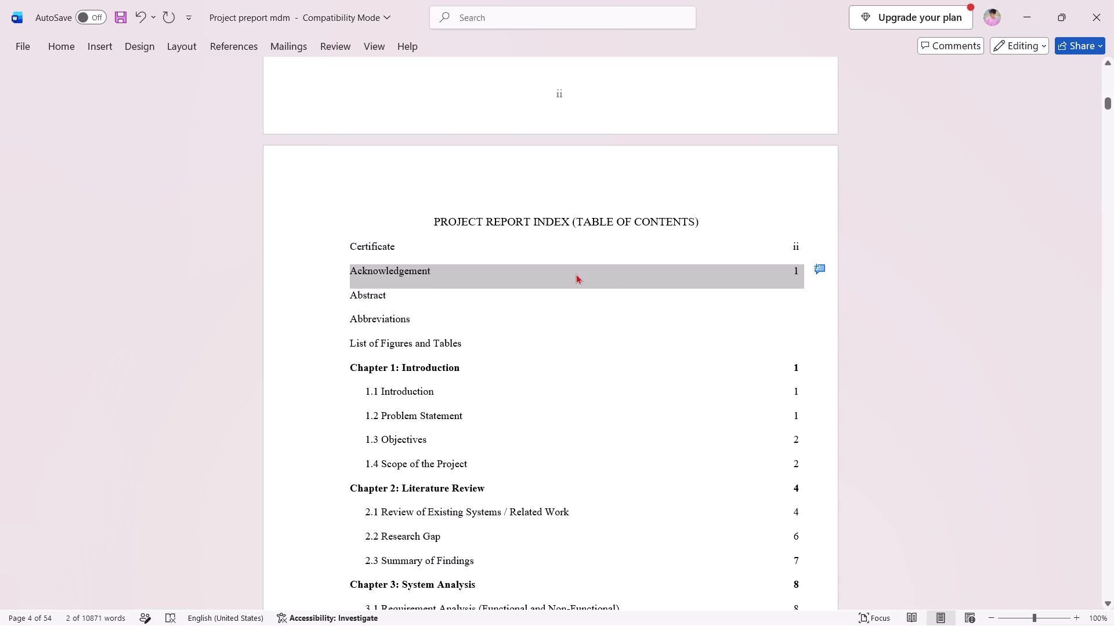
left_click(756, 292)
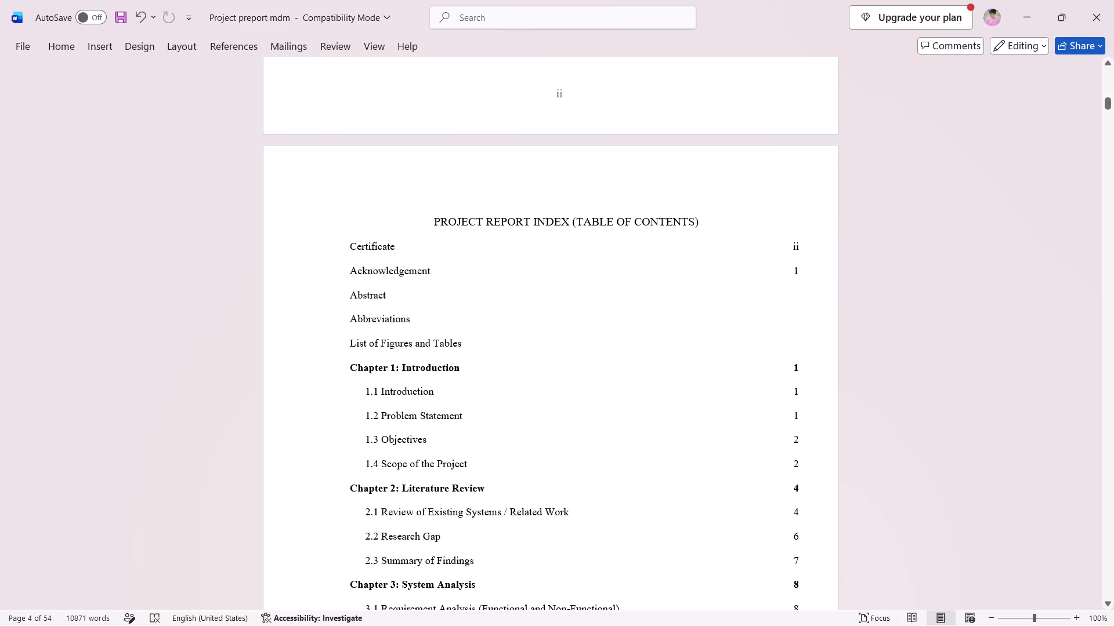
left_click(814, 271)
key("Return")
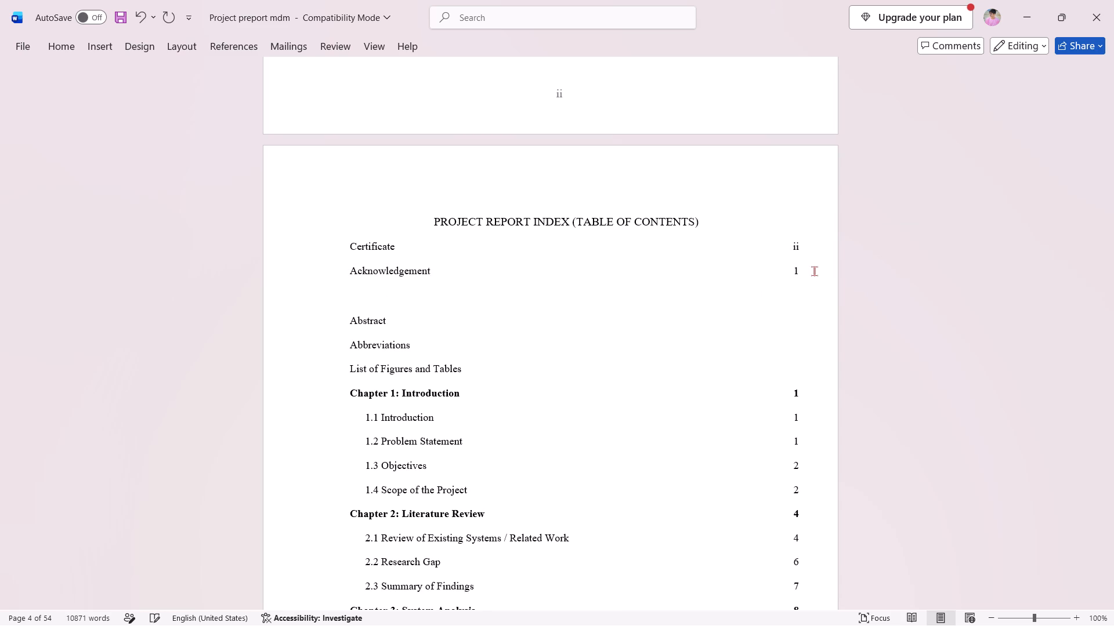
key("ctrl+v")
key("BackSpace")
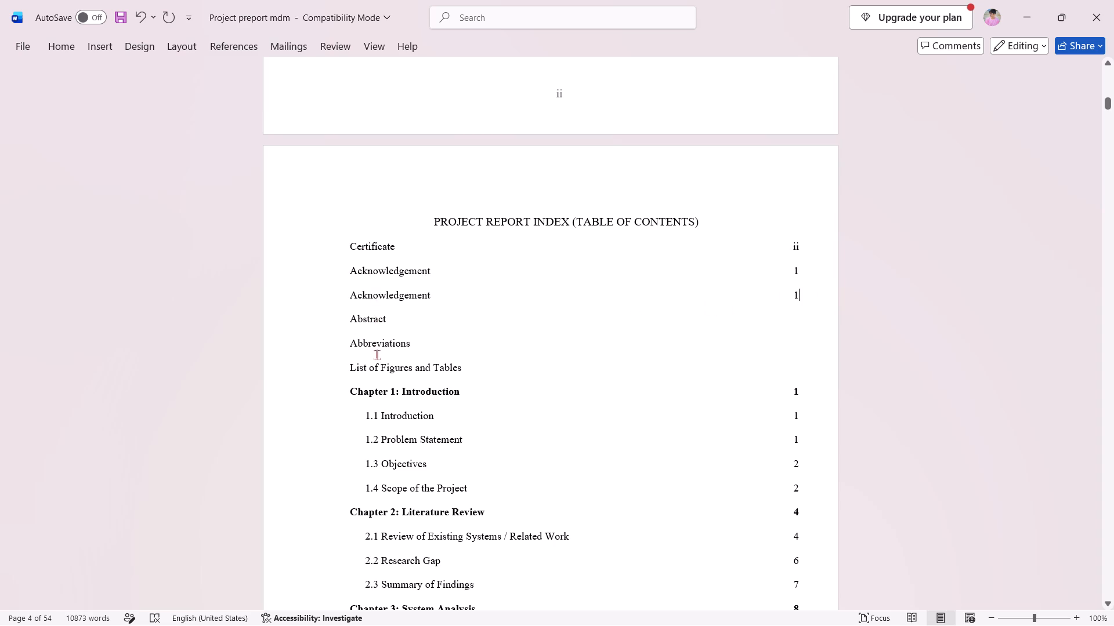
left_click(816, 296)
key("Return")
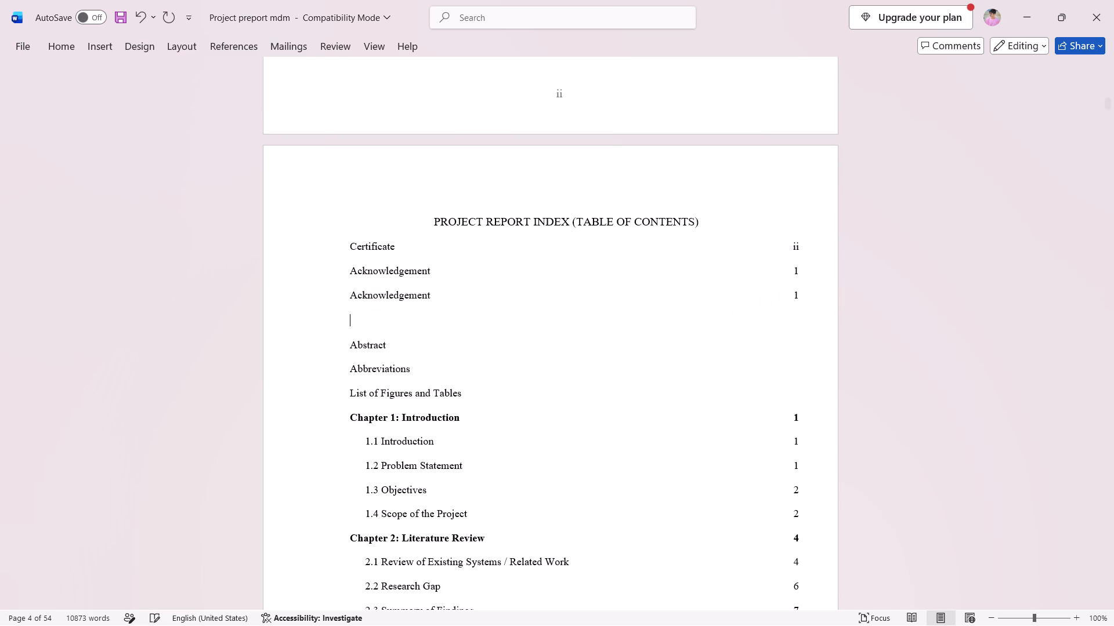
key("ctrl+v")
key("Return")
key("BackSpace")
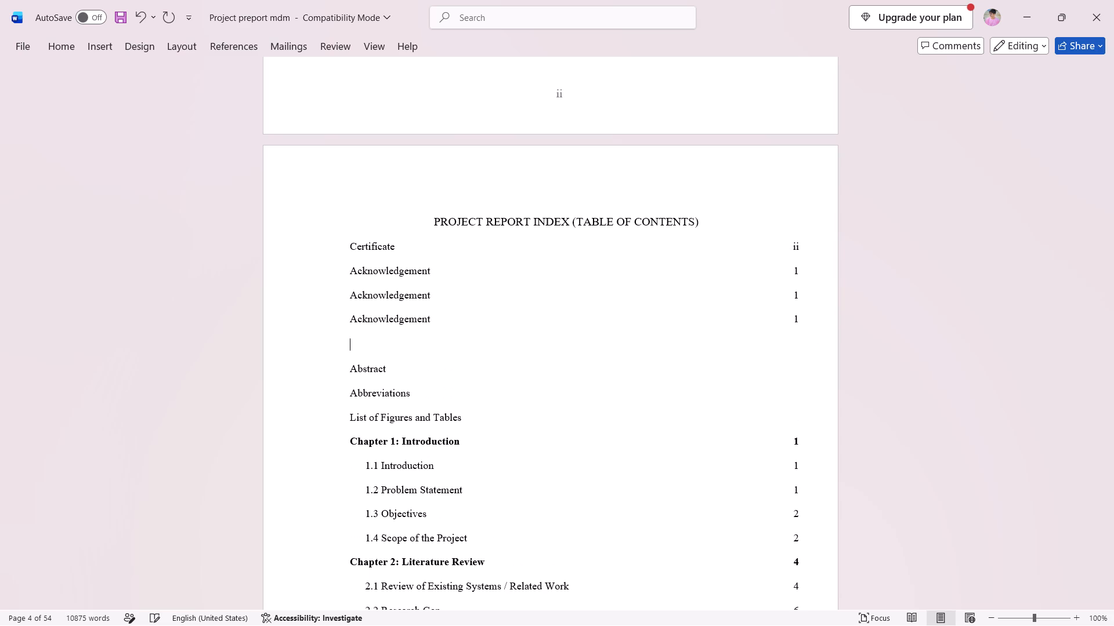
key("ctrl+v")
key("BackSpace")
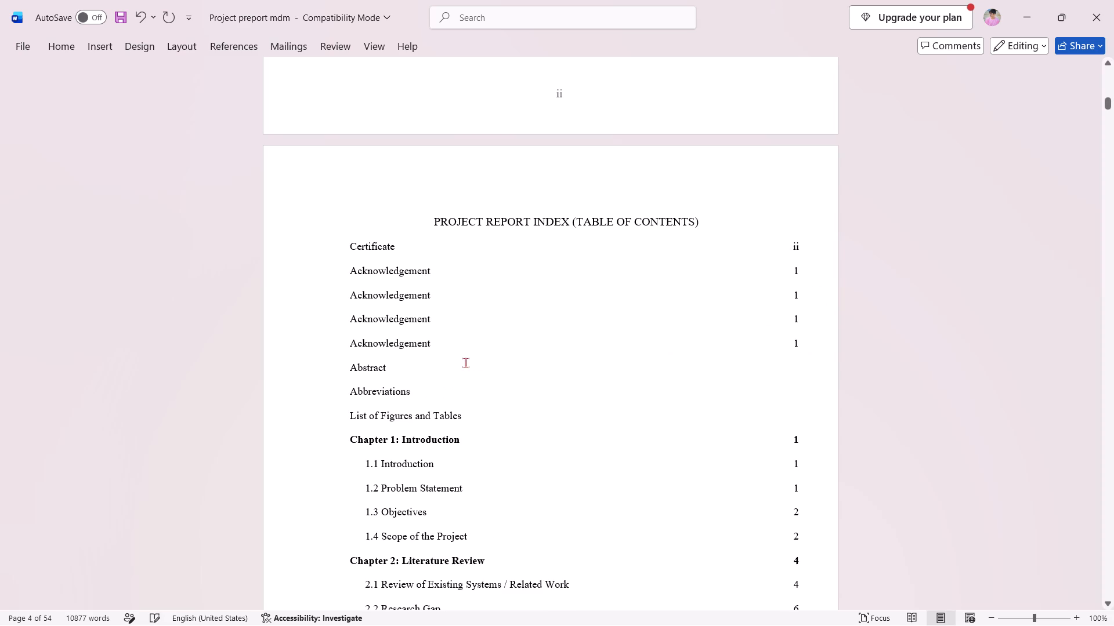
Replace the text of the second Acknowledgement entry with Abstract, copied from the unnumbered line, keeping the page-number column.
left_click_drag(395, 370, 349, 366)
key("ctrl+c")
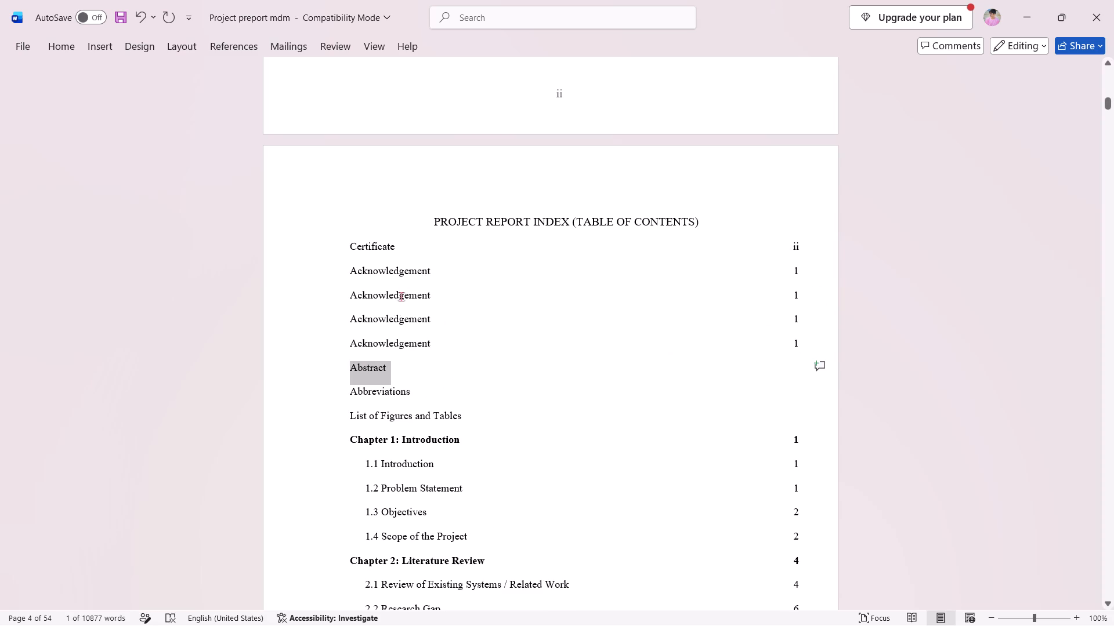
left_click_drag(447, 294, 346, 296)
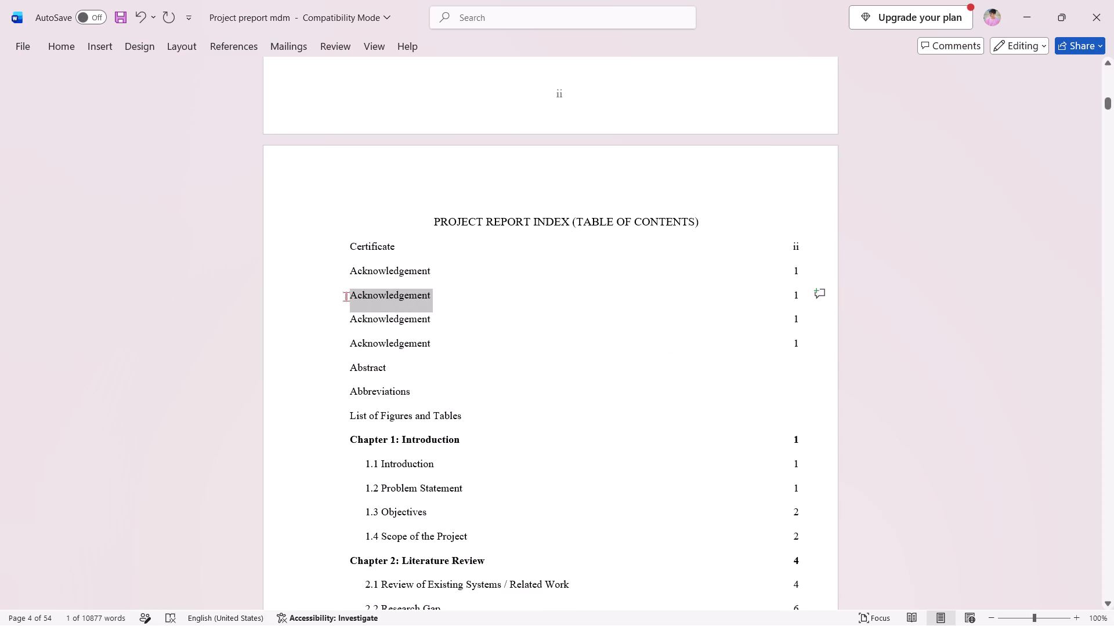
left_click_drag(346, 296, 345, 296)
key("BackSpace")
key("ctrl+v")
key("BackSpace")
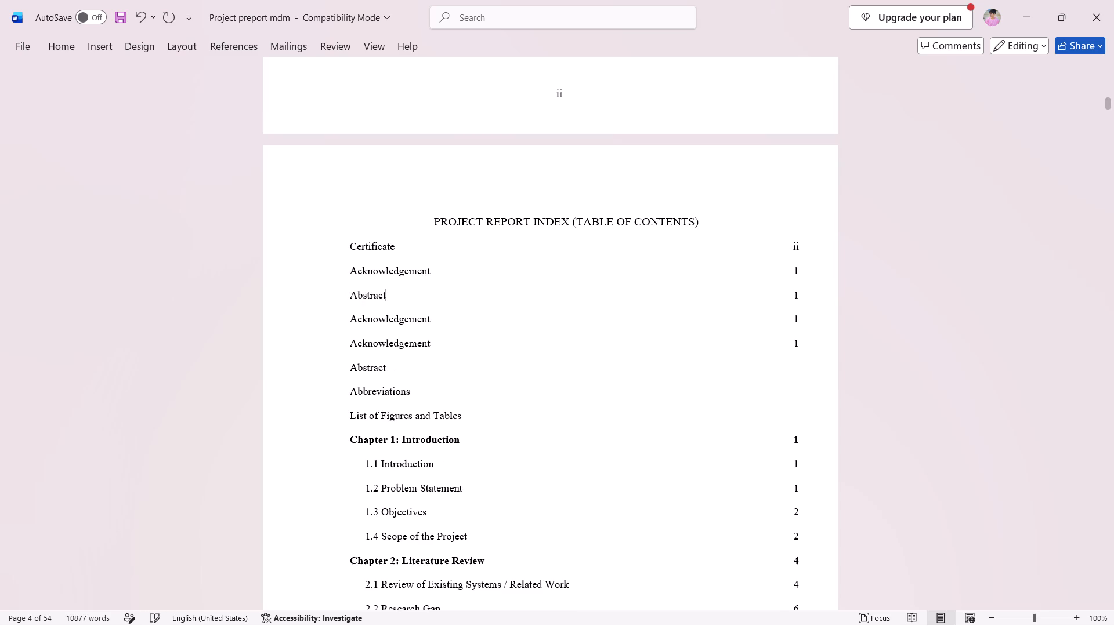
Replace the Acknowledgement text directly below the numbered Abstract entry with Abbreviations, copied from its unnumbered line.
left_click_drag(429, 392, 338, 387)
key("ctrl+c")
left_click_drag(451, 322, 341, 314)
key("ctrl+v")
key("BackSpace")
Replace the last duplicate Acknowledgement text with List of Figures and Tables, copied from its unnumbered line.
left_click_drag(477, 420, 399, 407)
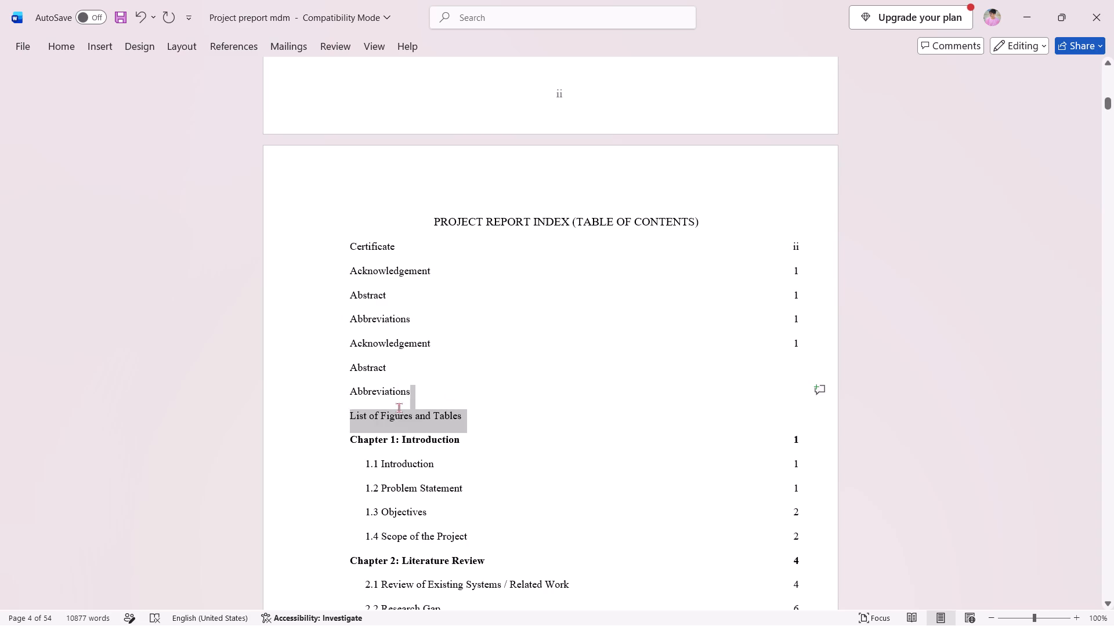
left_click_drag(399, 407, 345, 415)
key("ctrl+c")
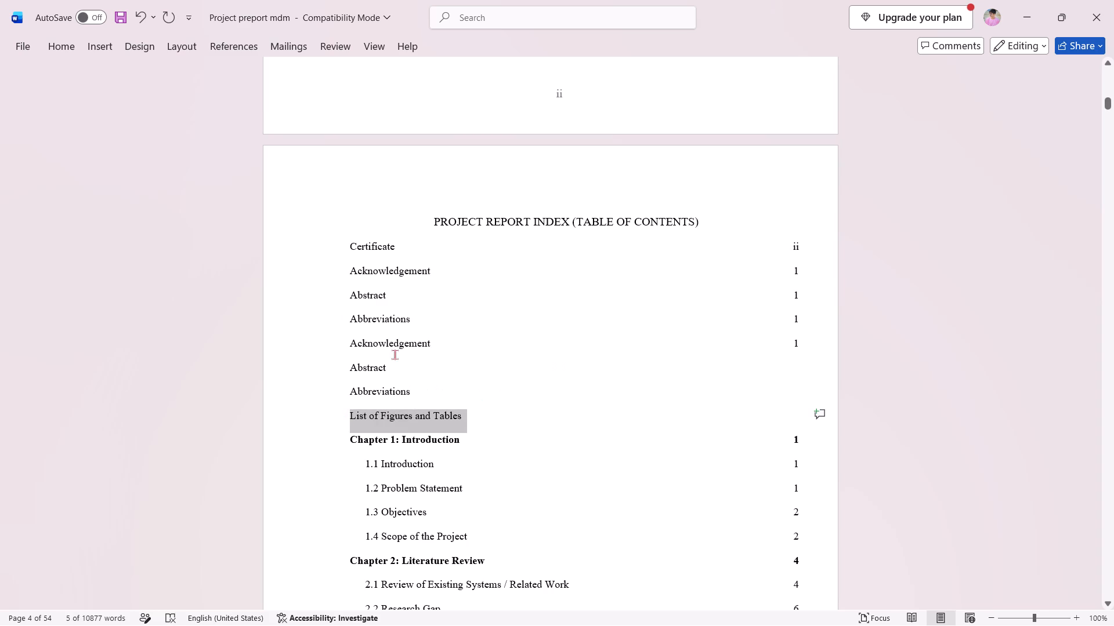
left_click_drag(441, 338, 346, 341)
key("BackSpace")
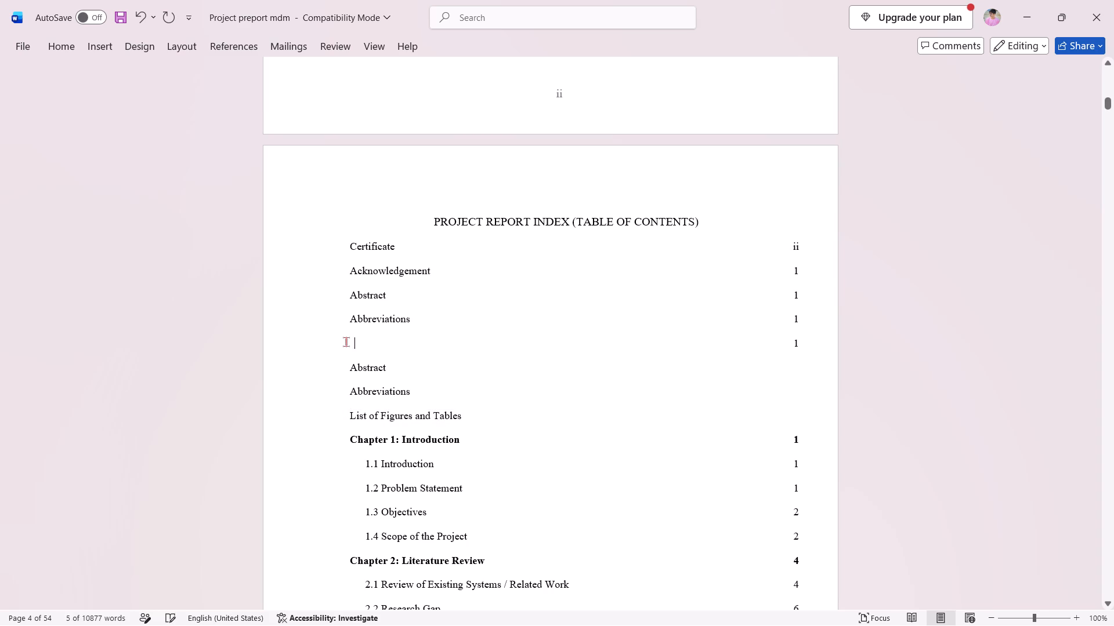
key("ctrl+v")
key("BackSpace")
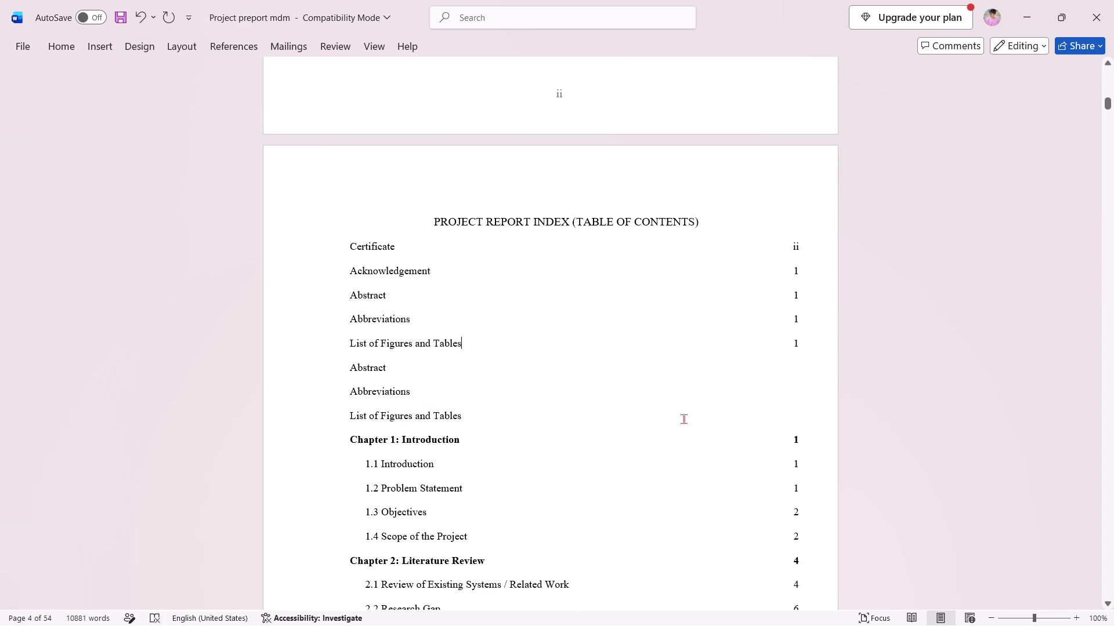
Delete the leftover unnumbered Abstract, Abbreviations and List of Figures and Tables lines above Chapter 1: Introduction.
left_click_drag(797, 402, 349, 363)
key("BackSpace")
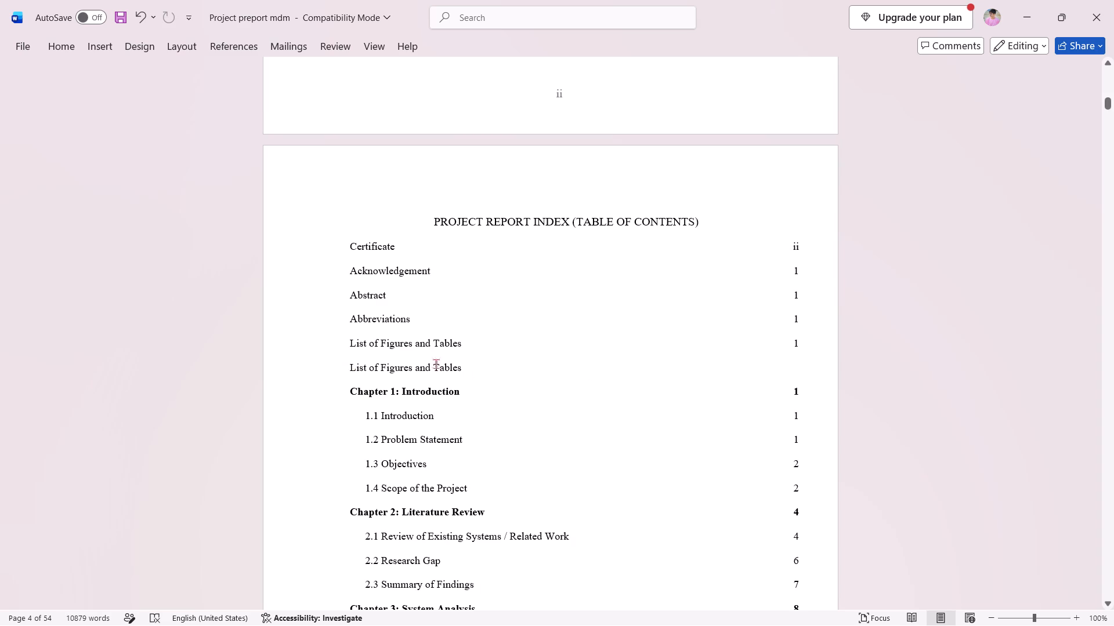
left_click_drag(484, 369, 467, 369)
left_click_drag(467, 369, 343, 366)
key("BackSpace")
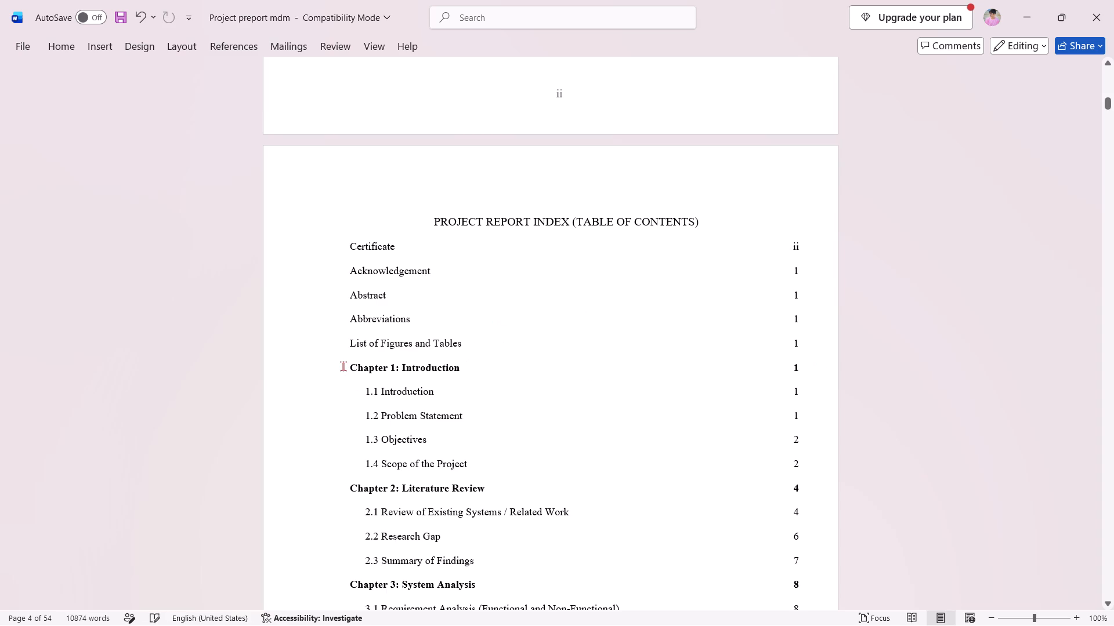
Open the Section 1 footer on the cover page for editing.
scroll(487, 349, "up", 1)
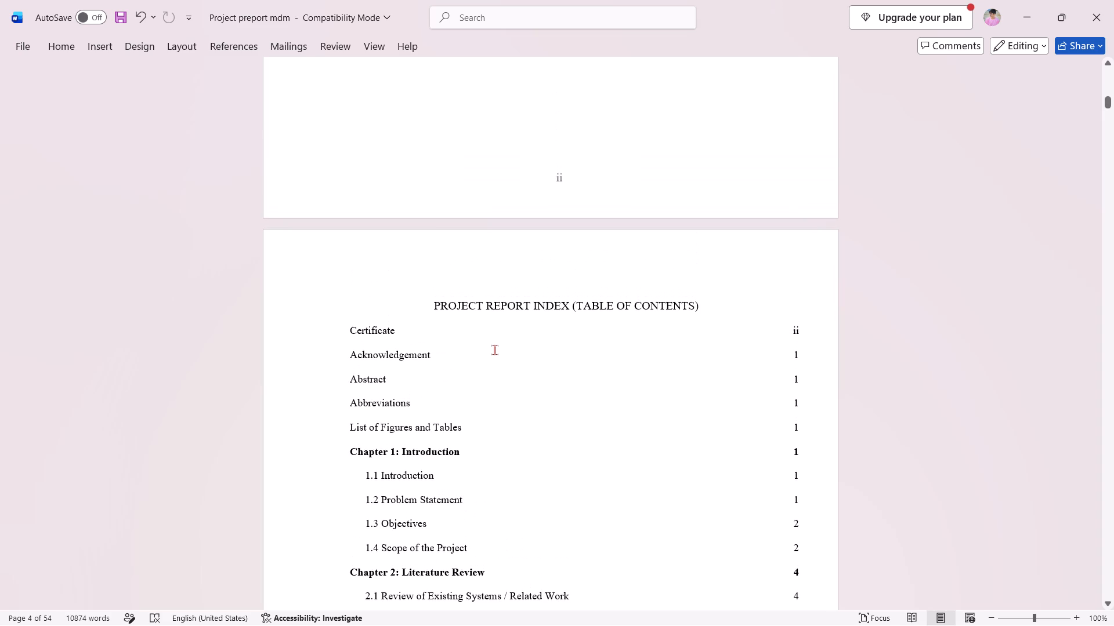
scroll(628, 366, "up", 3)
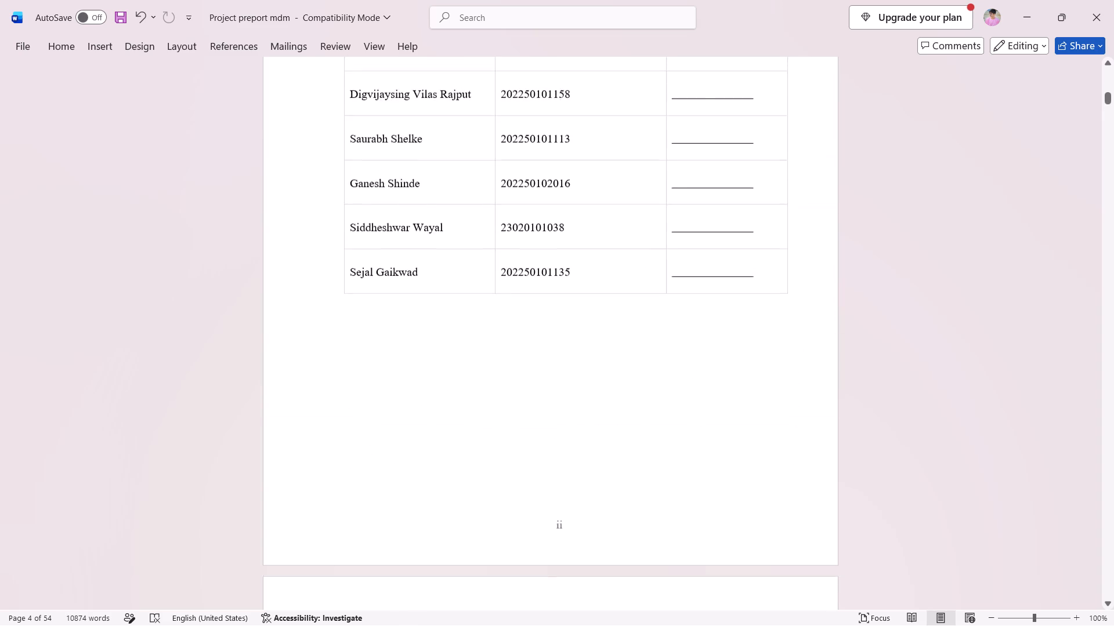
scroll(628, 366, "up", 6)
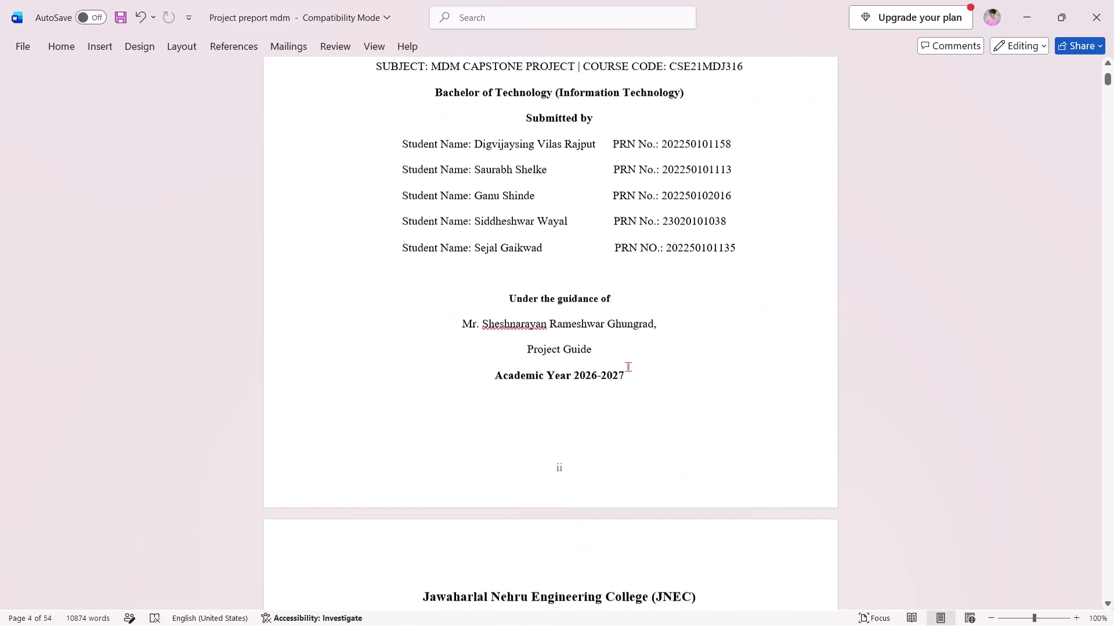
scroll(628, 366, "up", 3)
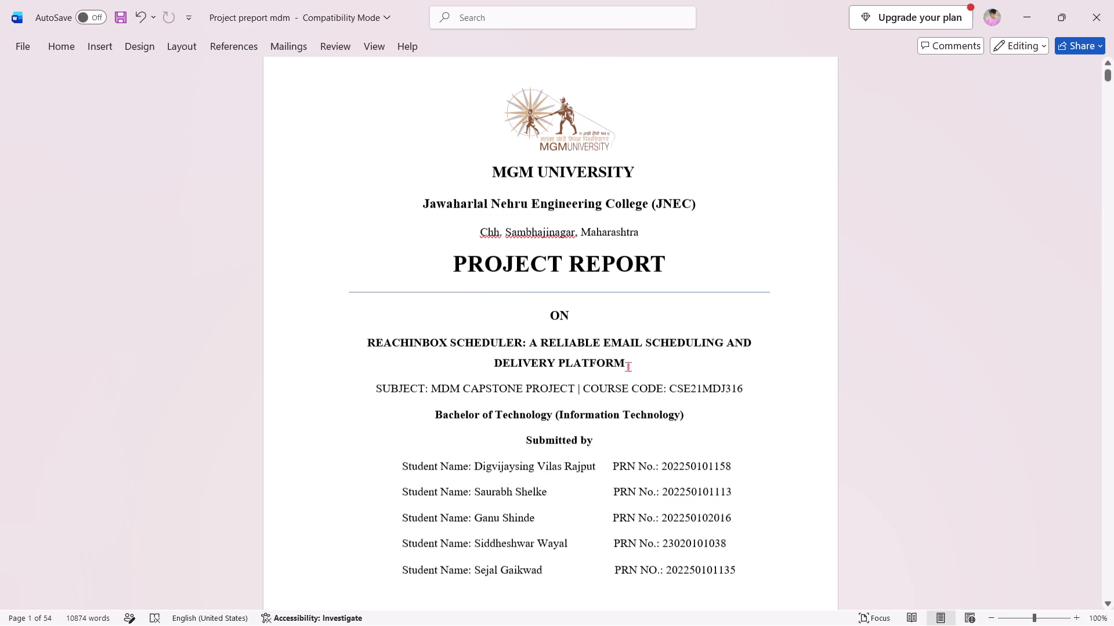
scroll(628, 366, "up", 1)
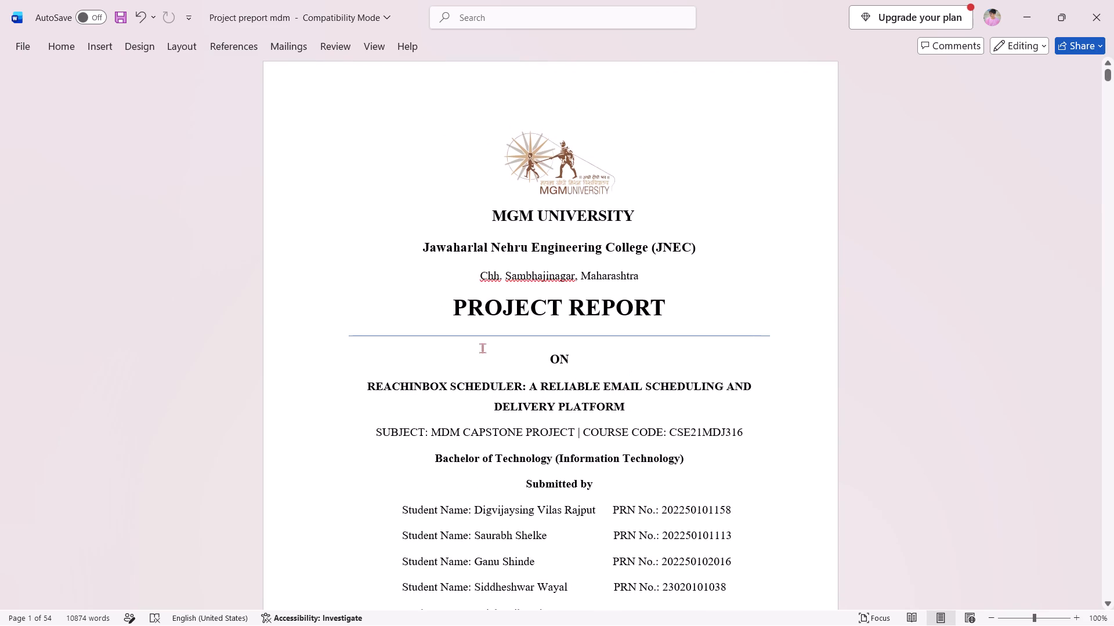
scroll(482, 348, "down", 4)
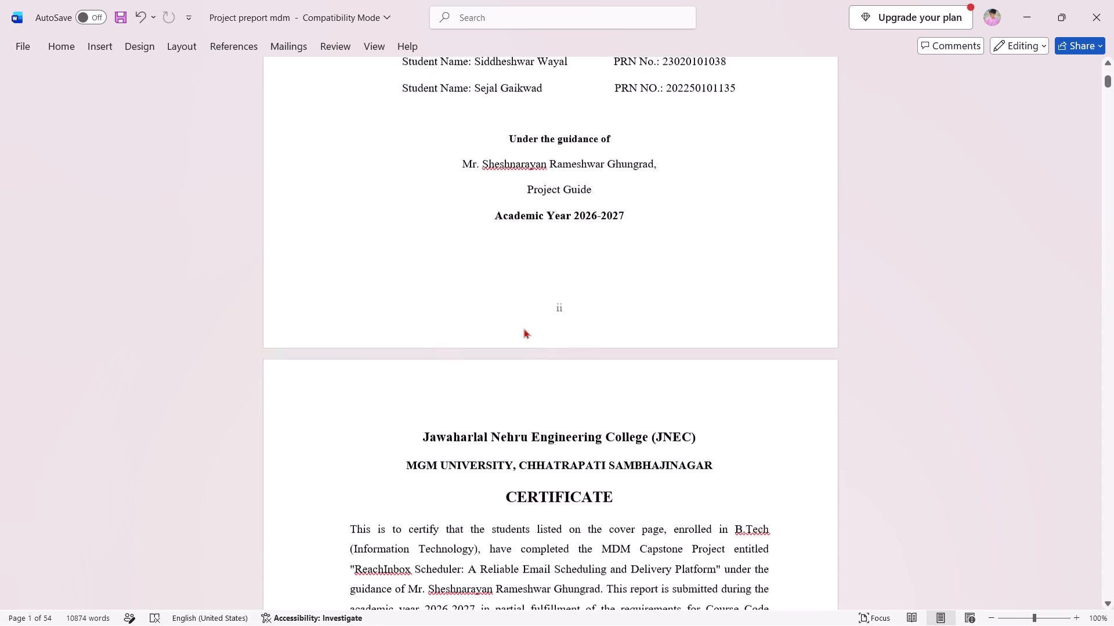
left_click(574, 308)
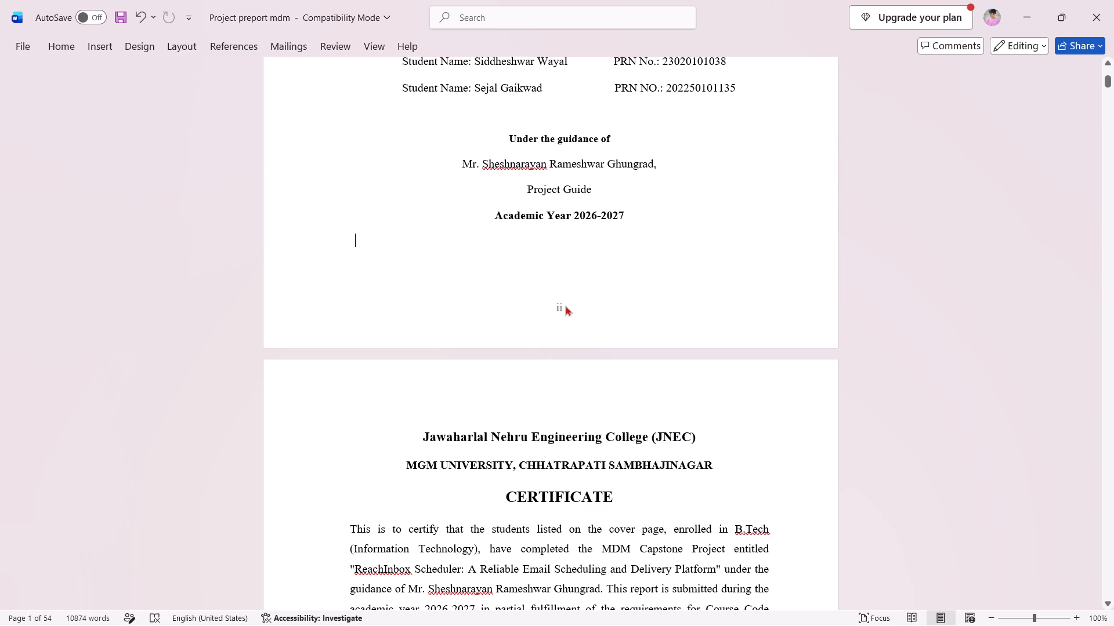
double_click(565, 305)
Examine the footer page numbers on the front pages up to the start of Chapter 1: Introduction.
scroll(565, 305, "down", 20)
scroll(565, 305, "down", 4)
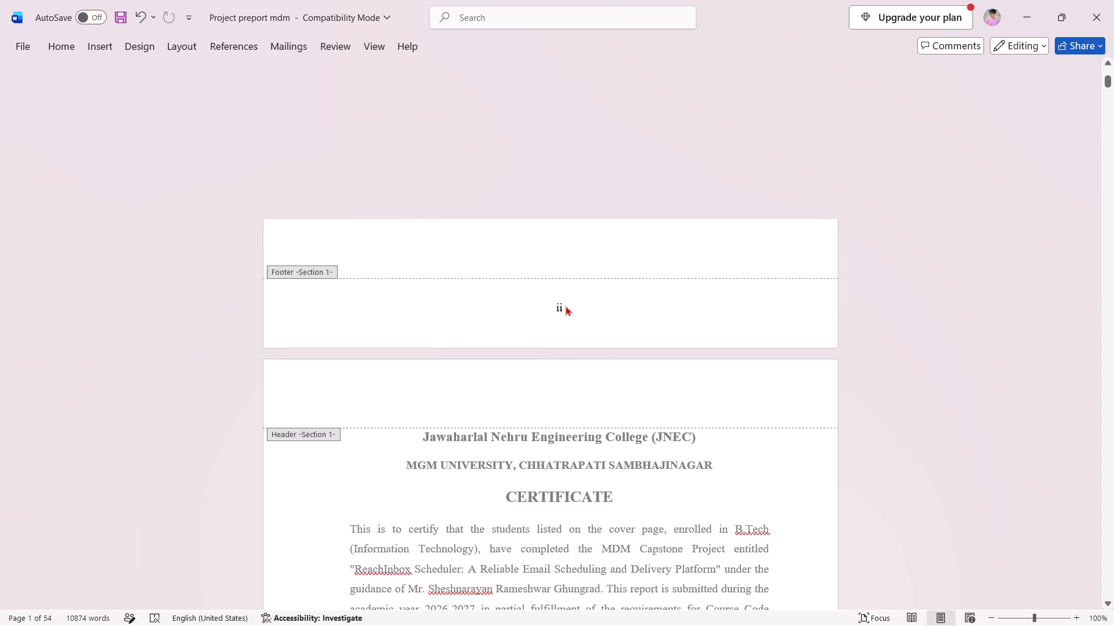
scroll(565, 305, "down", 14)
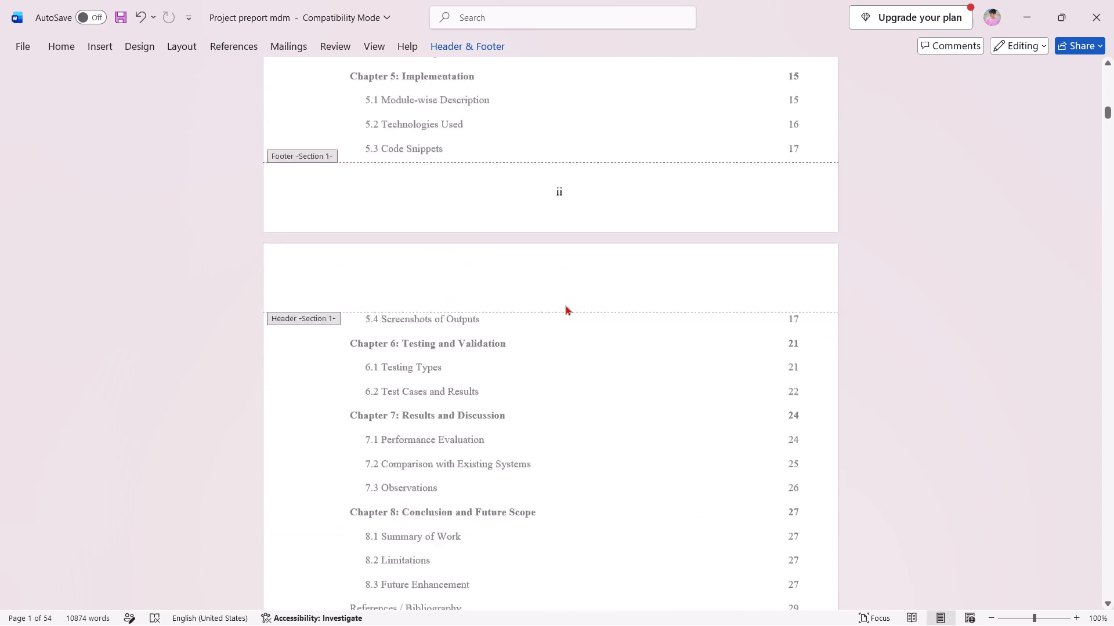
scroll(565, 305, "down", 6)
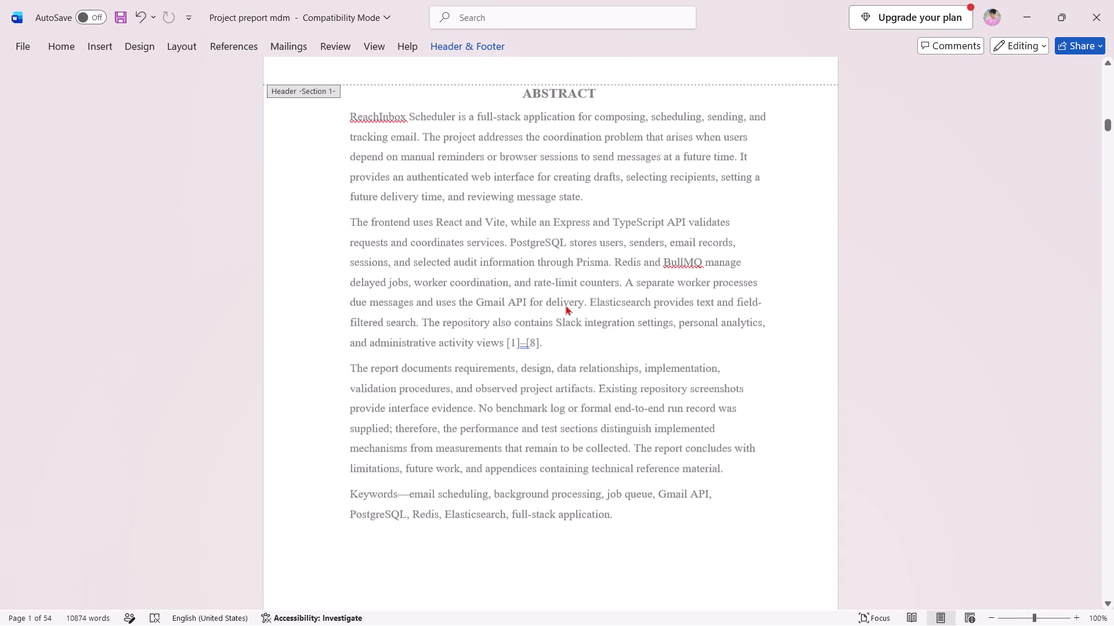
scroll(565, 305, "down", 6)
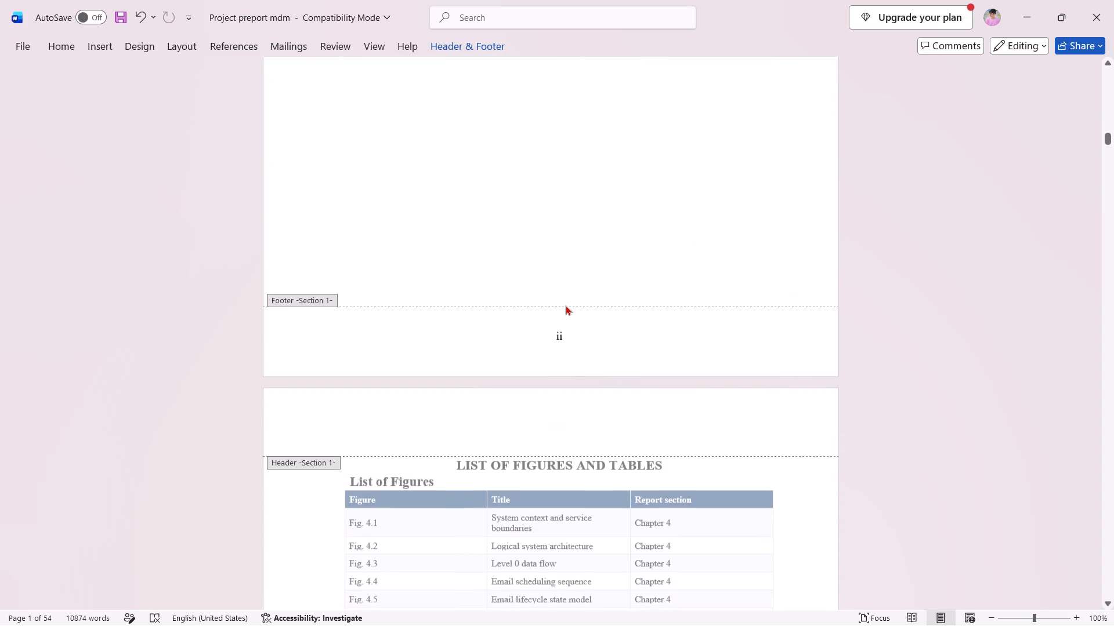
scroll(565, 305, "down", 6)
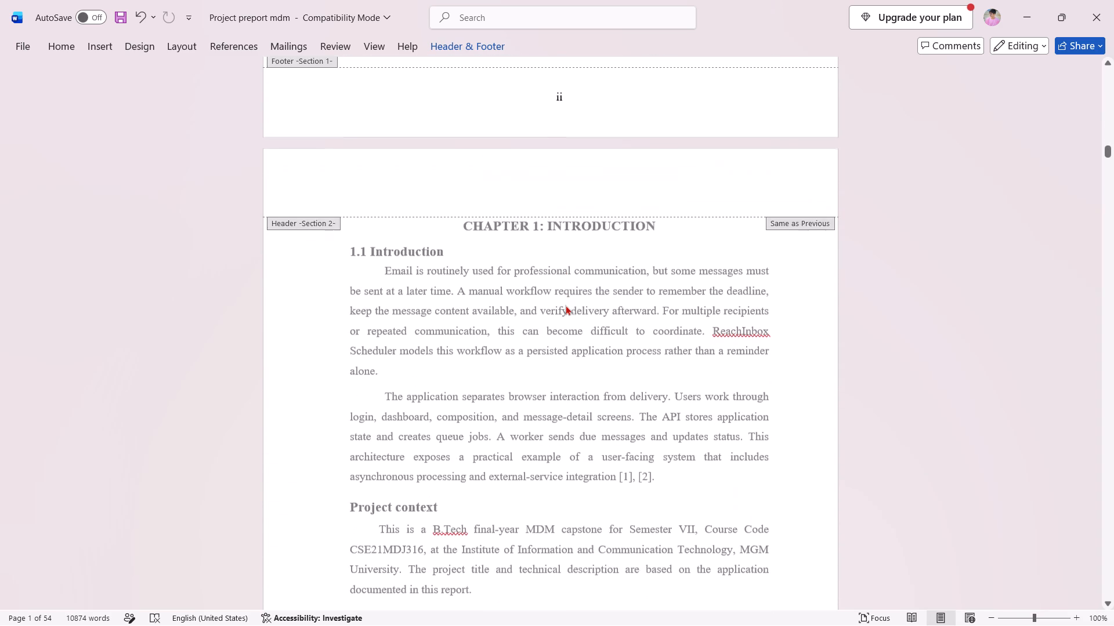
scroll(565, 305, "down", 2)
scroll(565, 305, "up", 4)
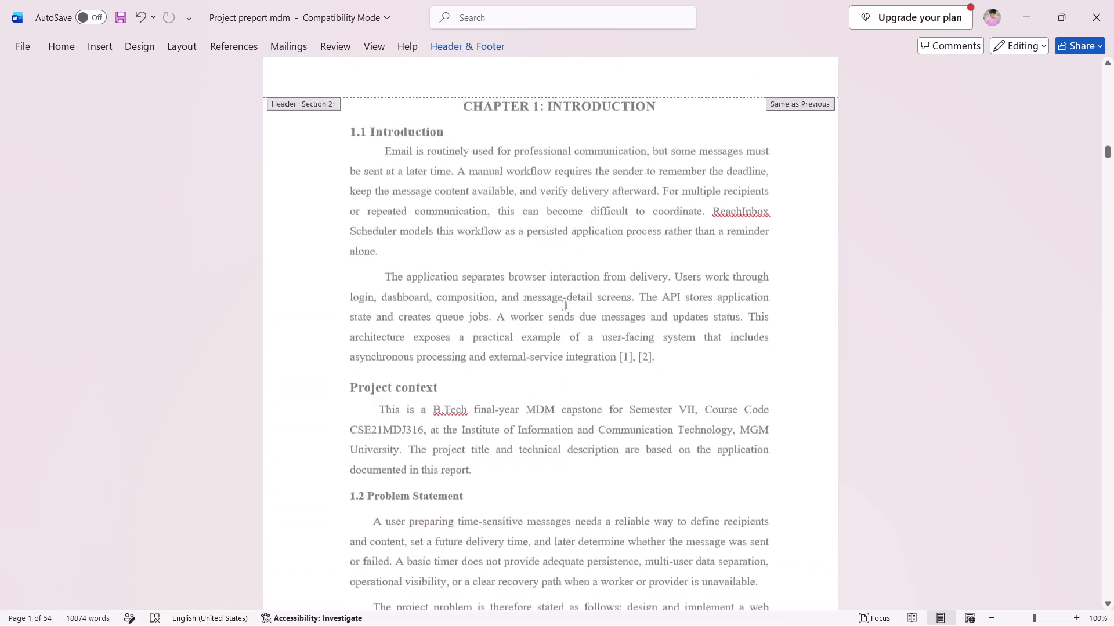
scroll(565, 305, "up", 1)
scroll(565, 305, "down", 1)
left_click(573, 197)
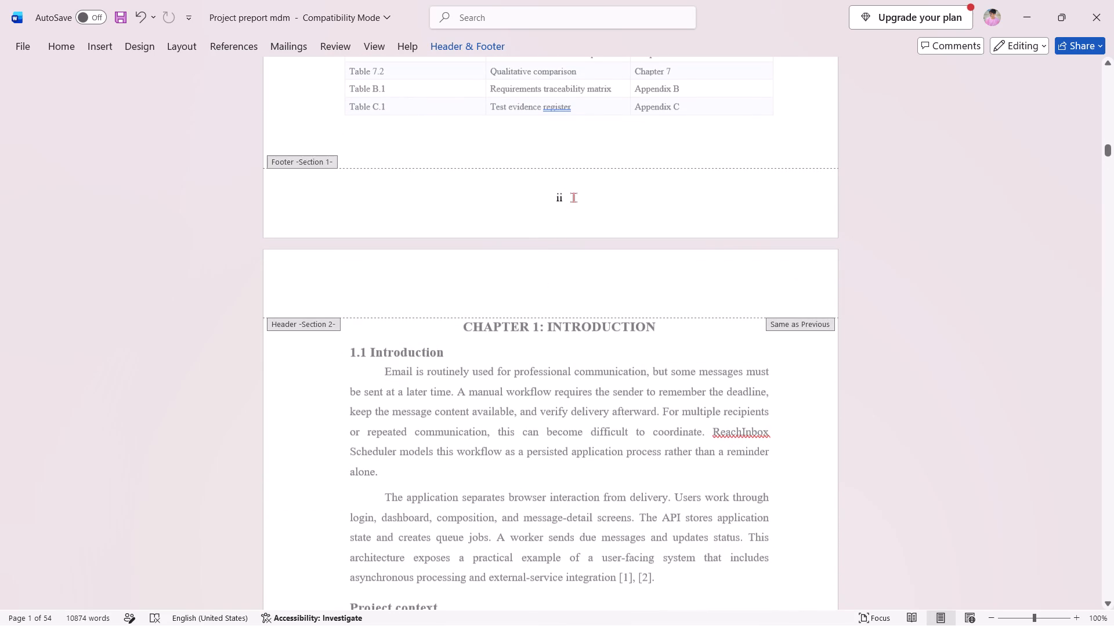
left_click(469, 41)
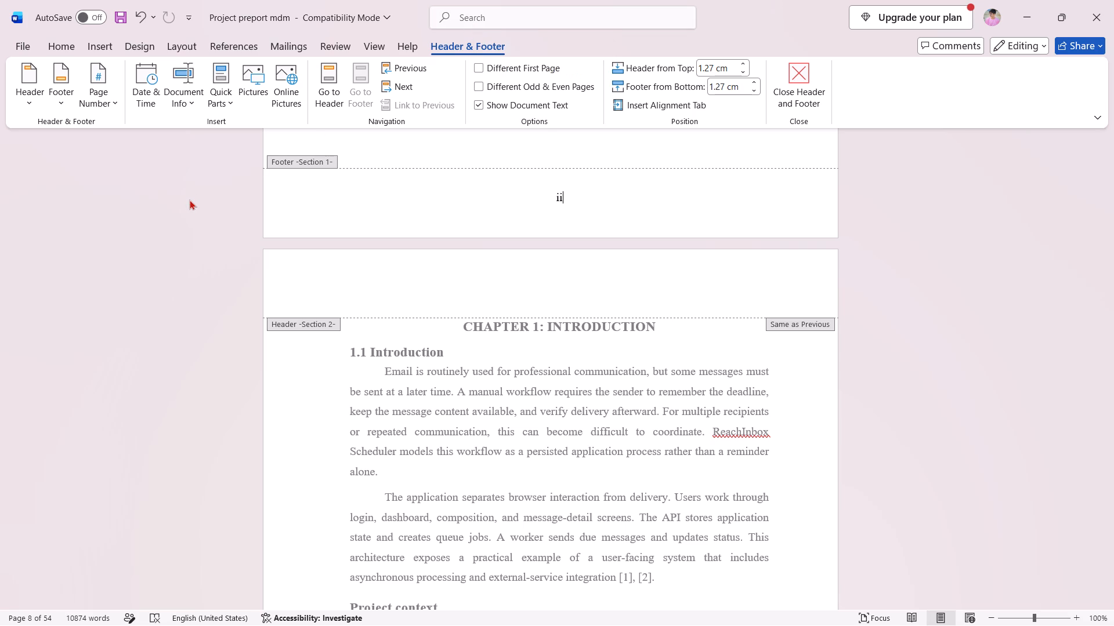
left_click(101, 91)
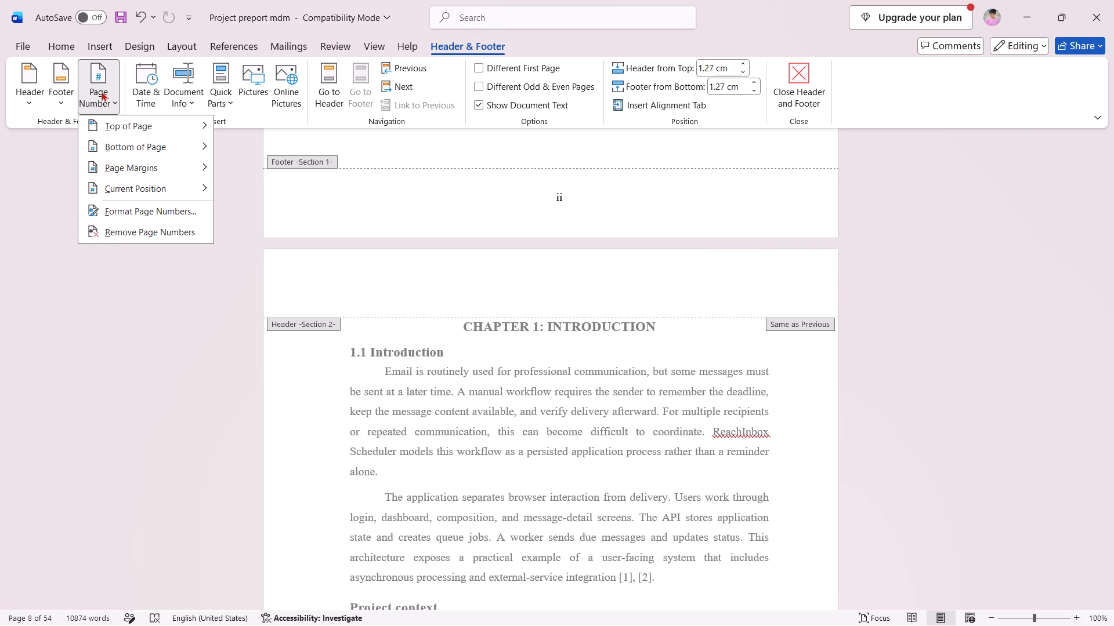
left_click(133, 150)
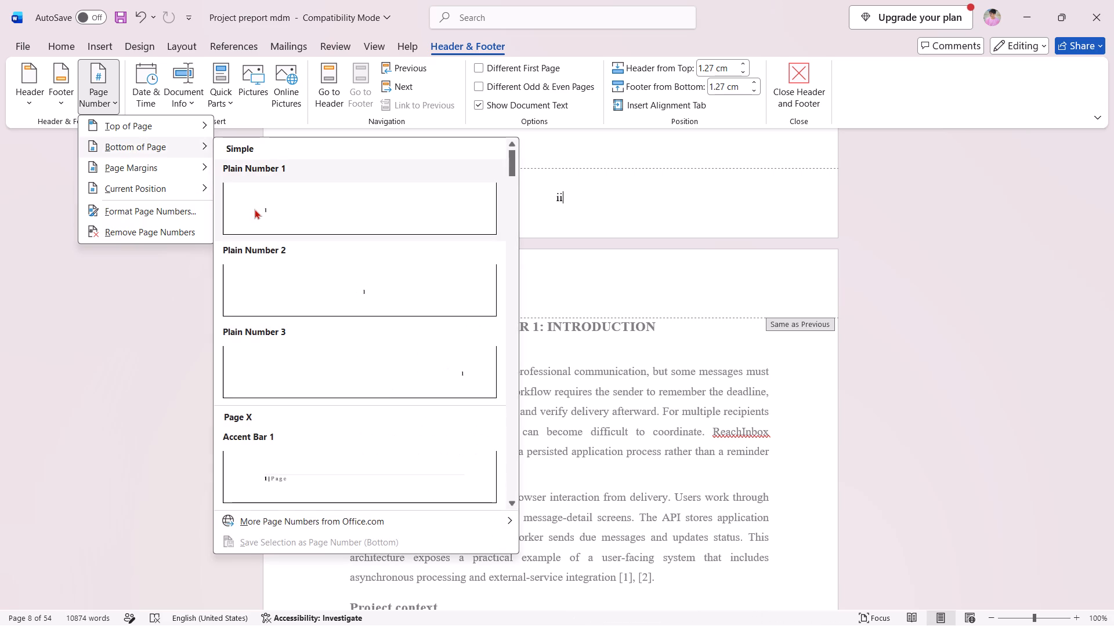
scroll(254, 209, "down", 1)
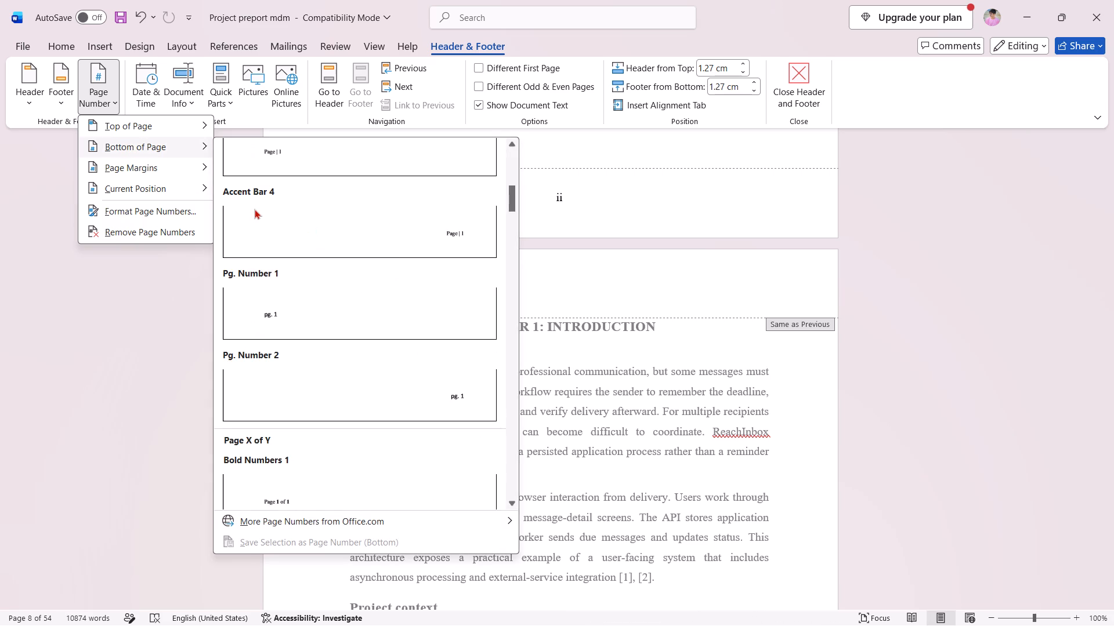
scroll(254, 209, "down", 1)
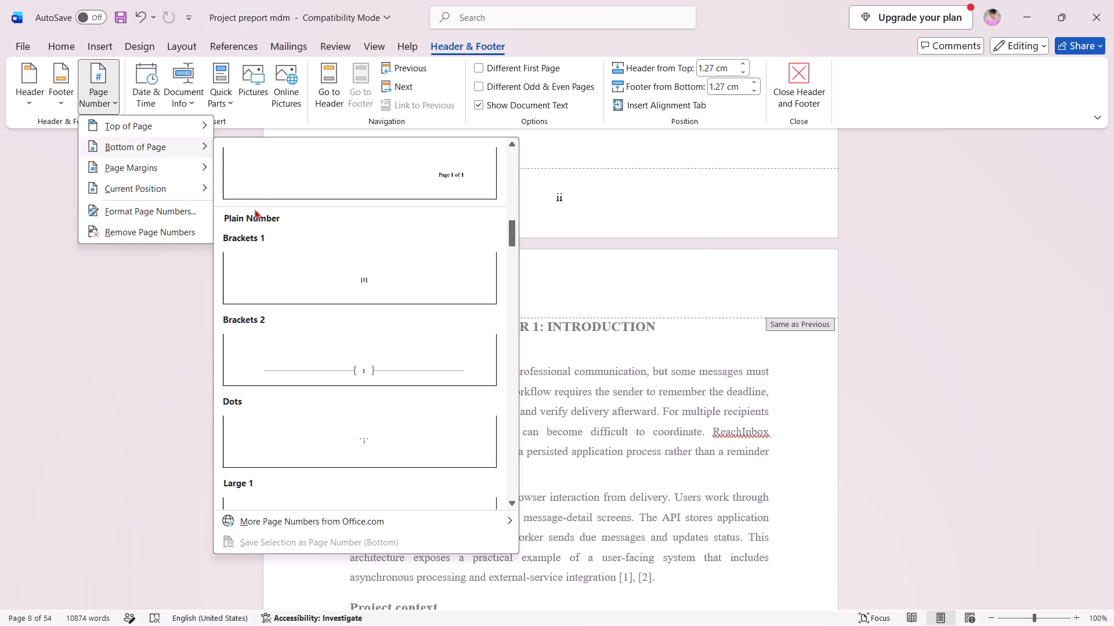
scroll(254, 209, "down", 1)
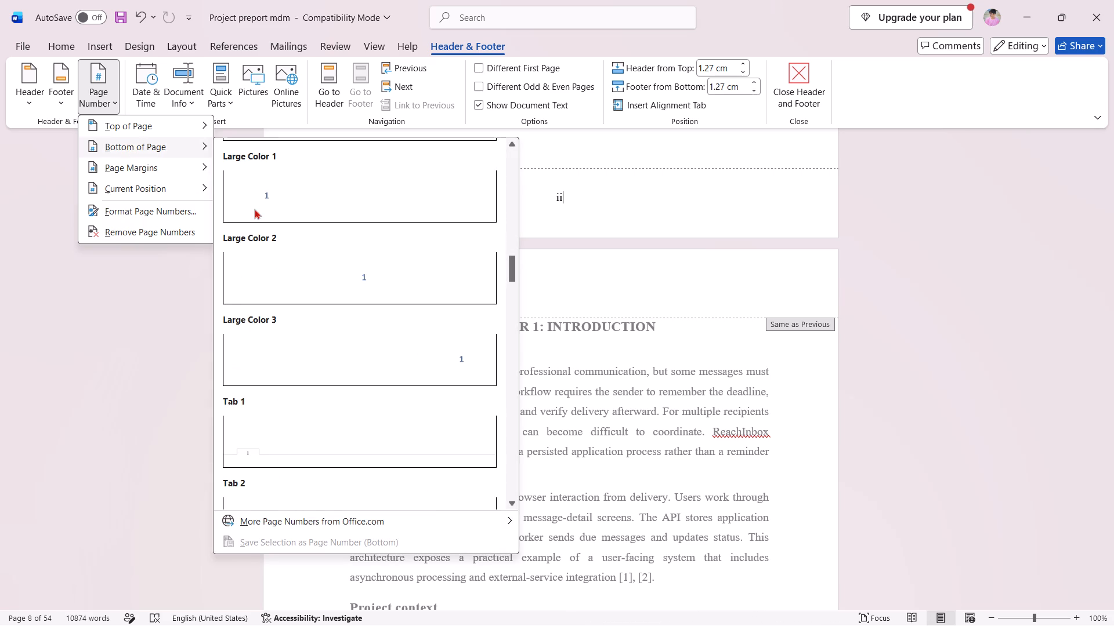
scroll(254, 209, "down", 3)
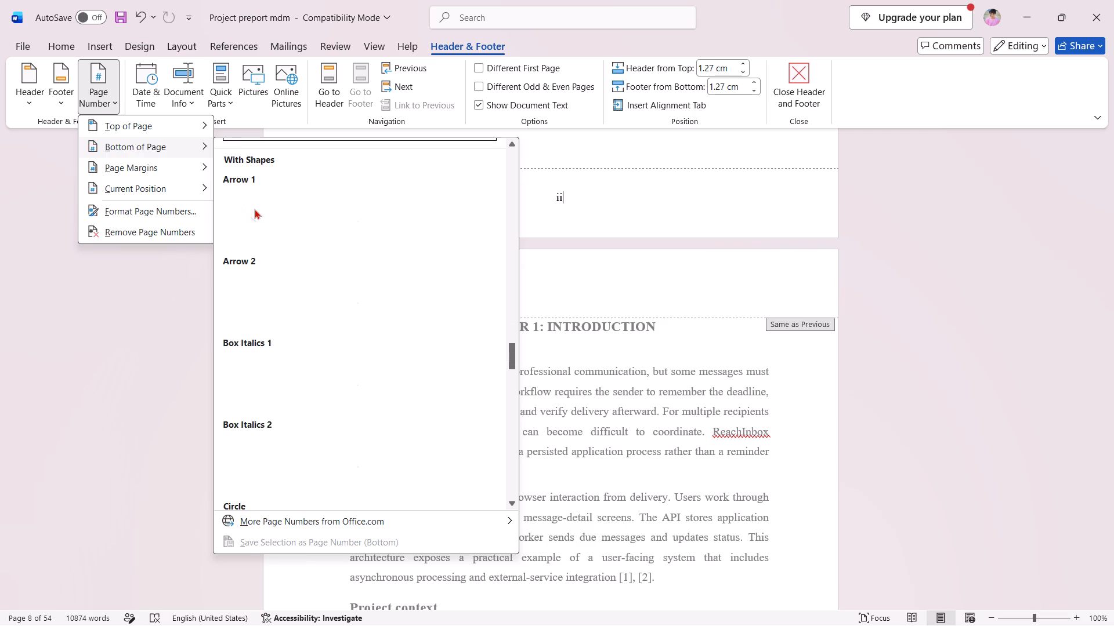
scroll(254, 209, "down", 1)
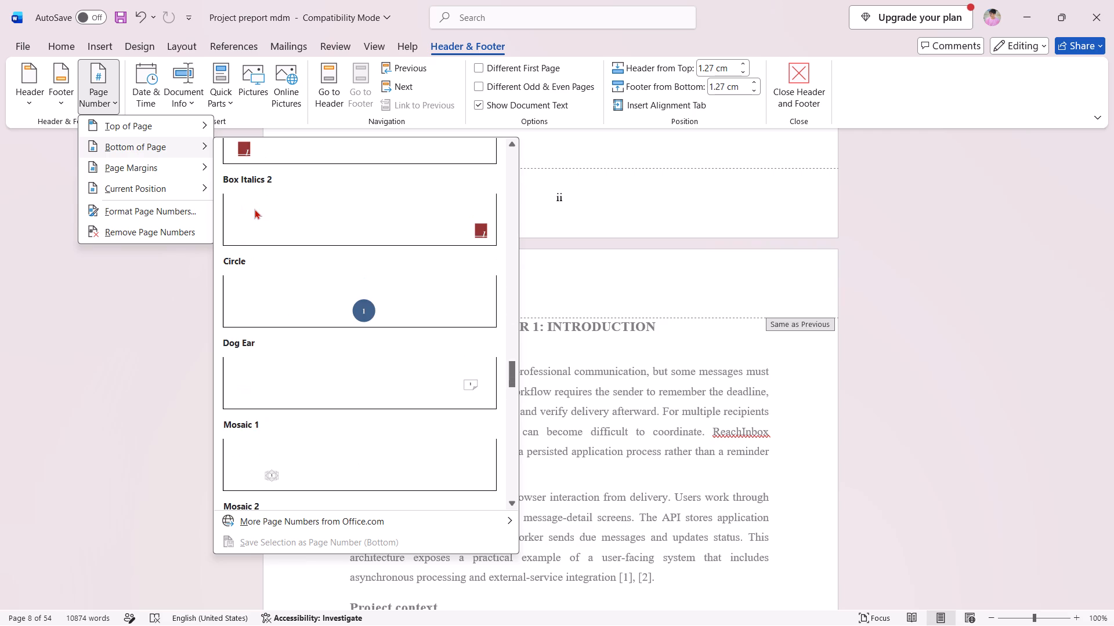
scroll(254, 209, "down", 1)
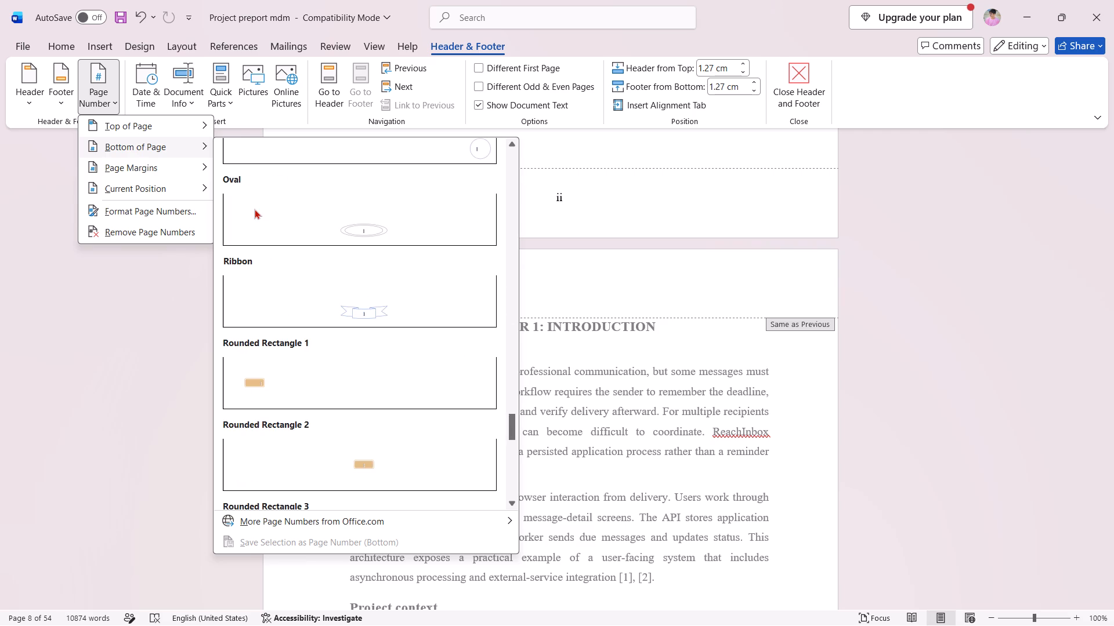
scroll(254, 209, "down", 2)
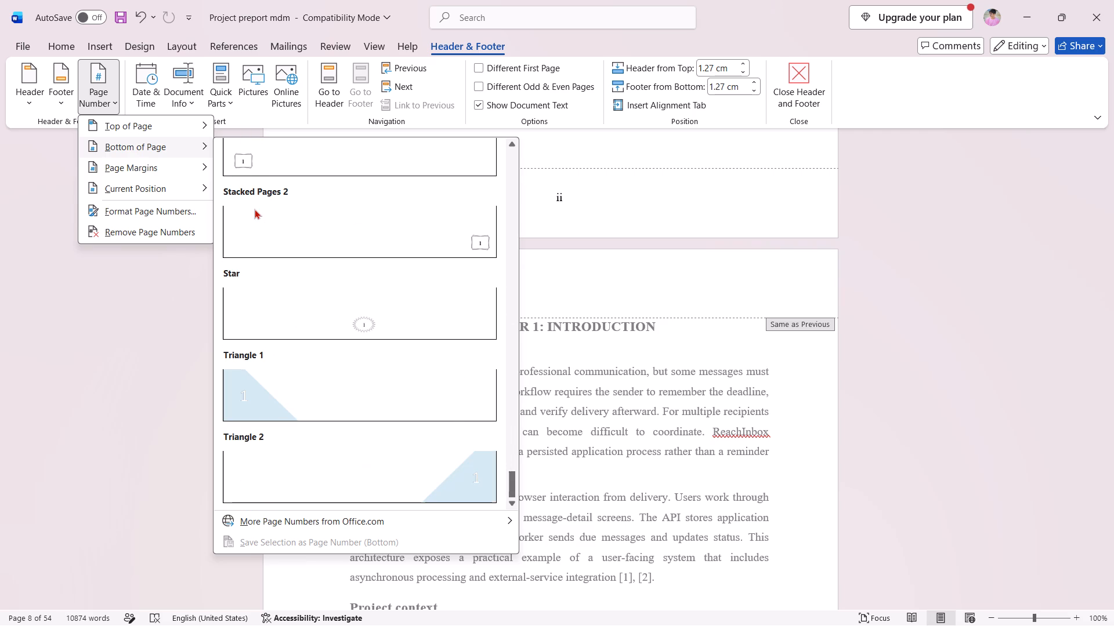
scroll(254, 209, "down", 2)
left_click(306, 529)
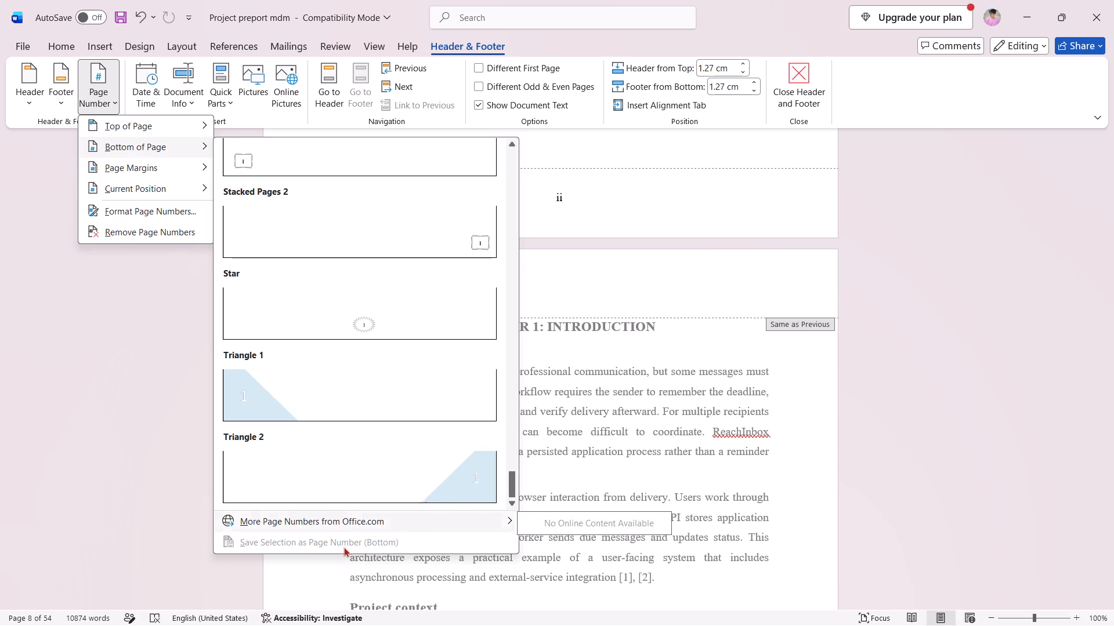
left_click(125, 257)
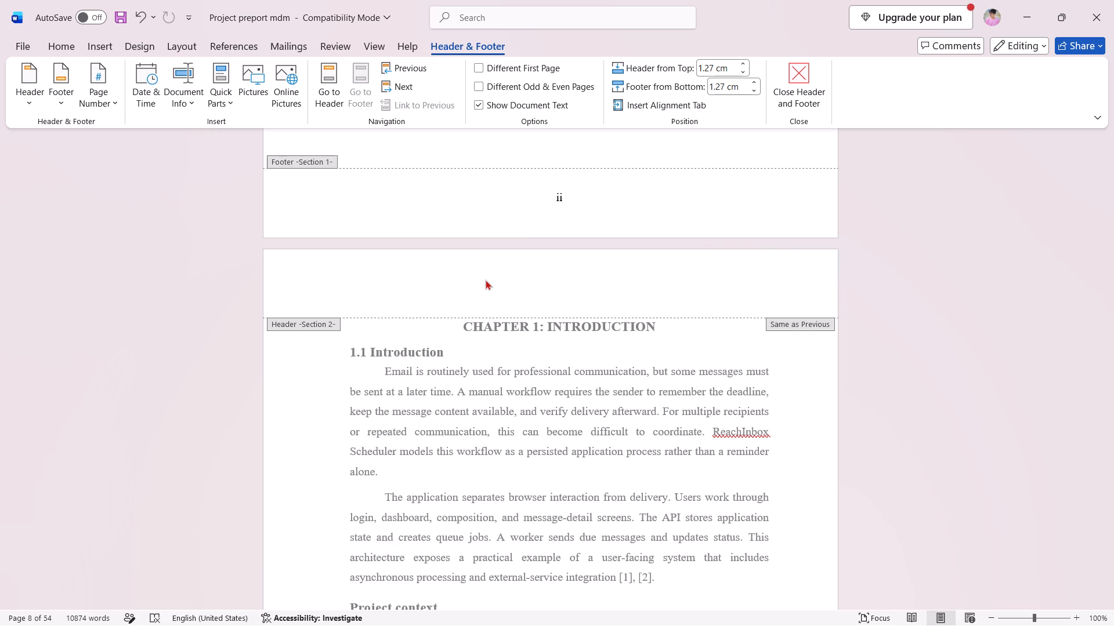
Delete the last i of the ii in the Section 1 footer on the page before Chapter 1, leaving i.
scroll(485, 279, "up", 2)
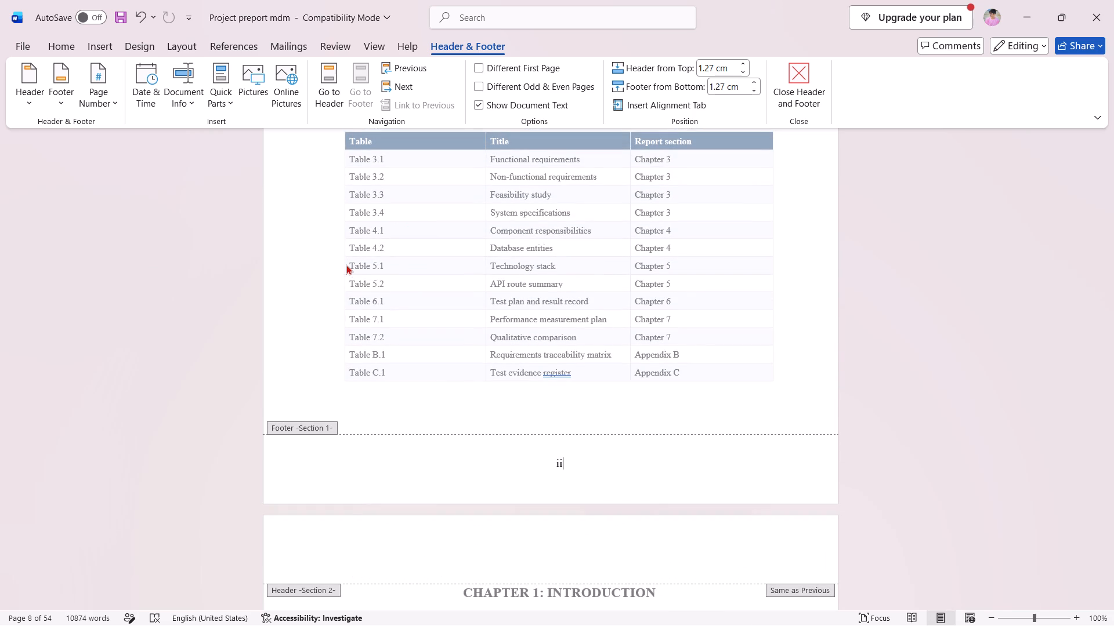
left_click(53, 100)
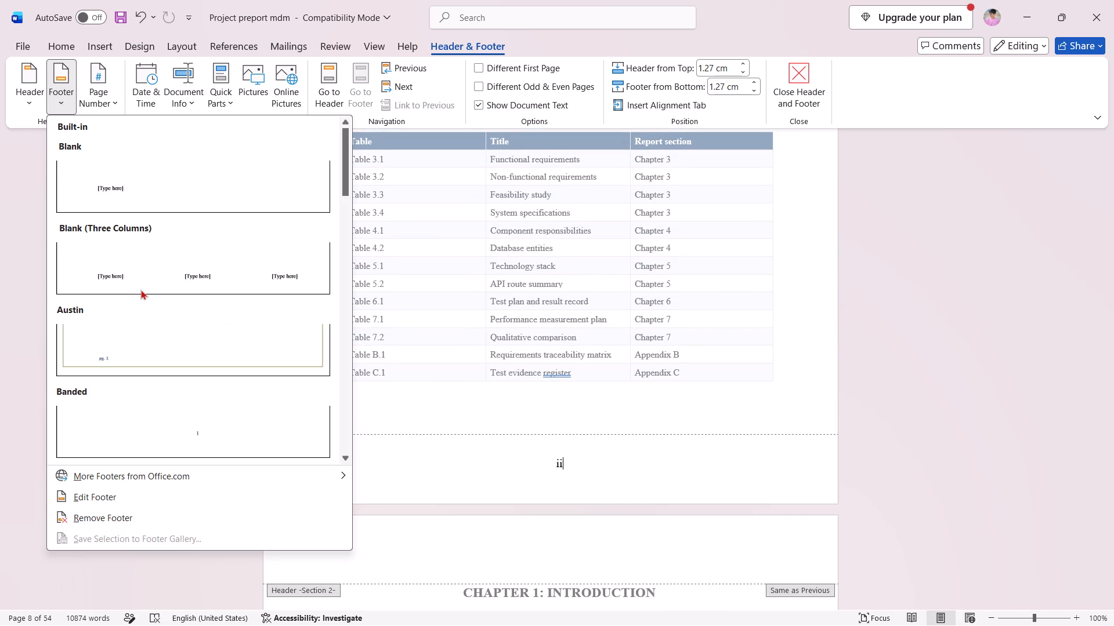
left_click(88, 498)
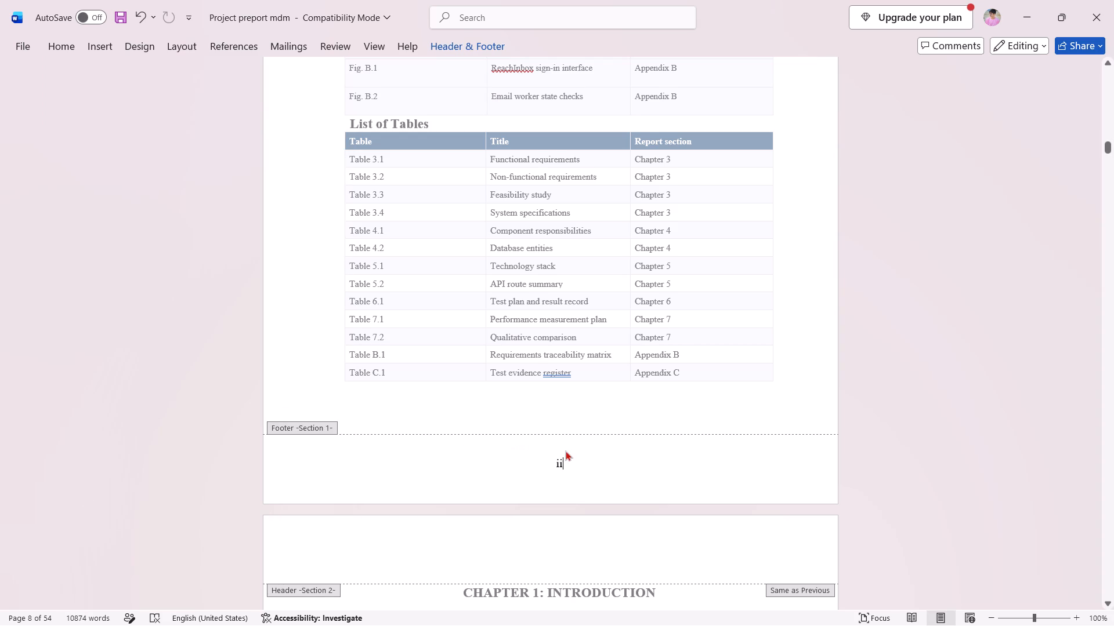
scroll(565, 450, "down", 3)
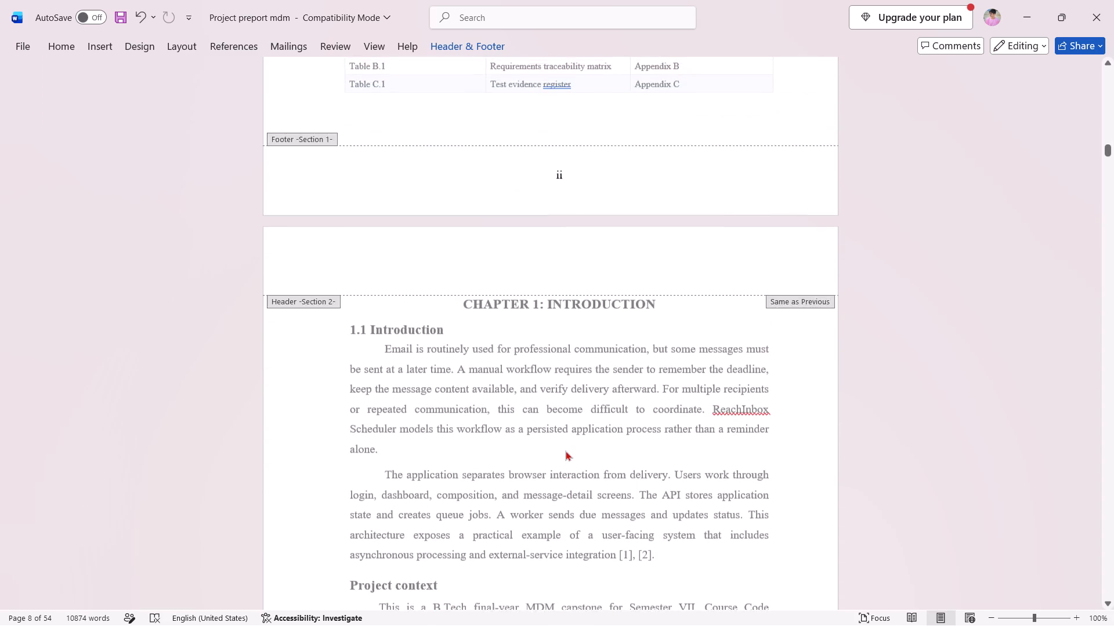
scroll(565, 450, "down", 2)
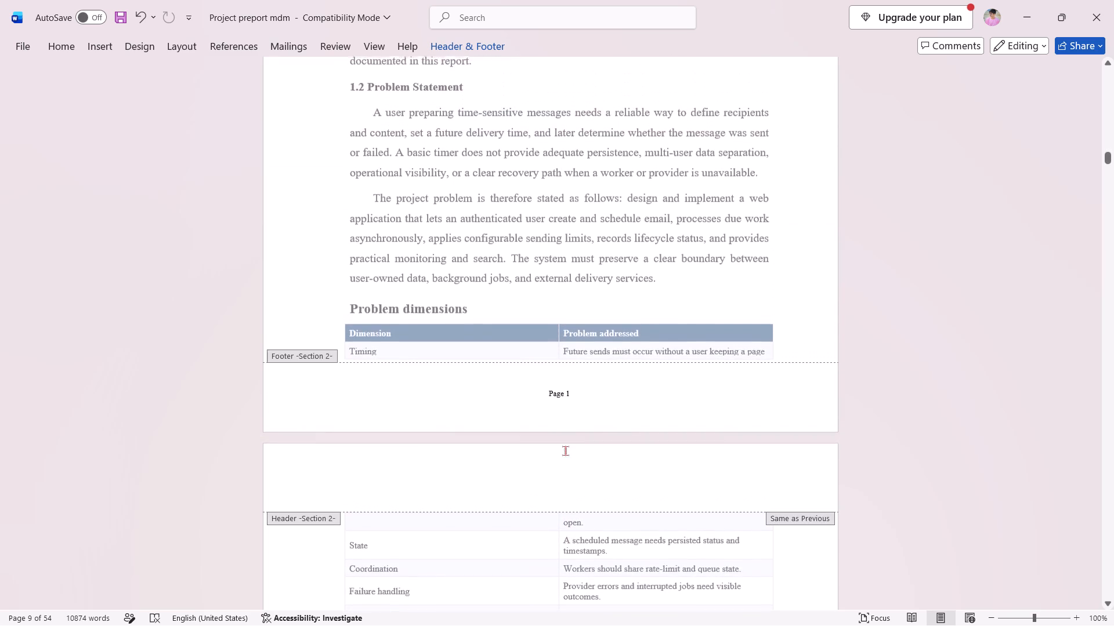
scroll(565, 450, "up", 5)
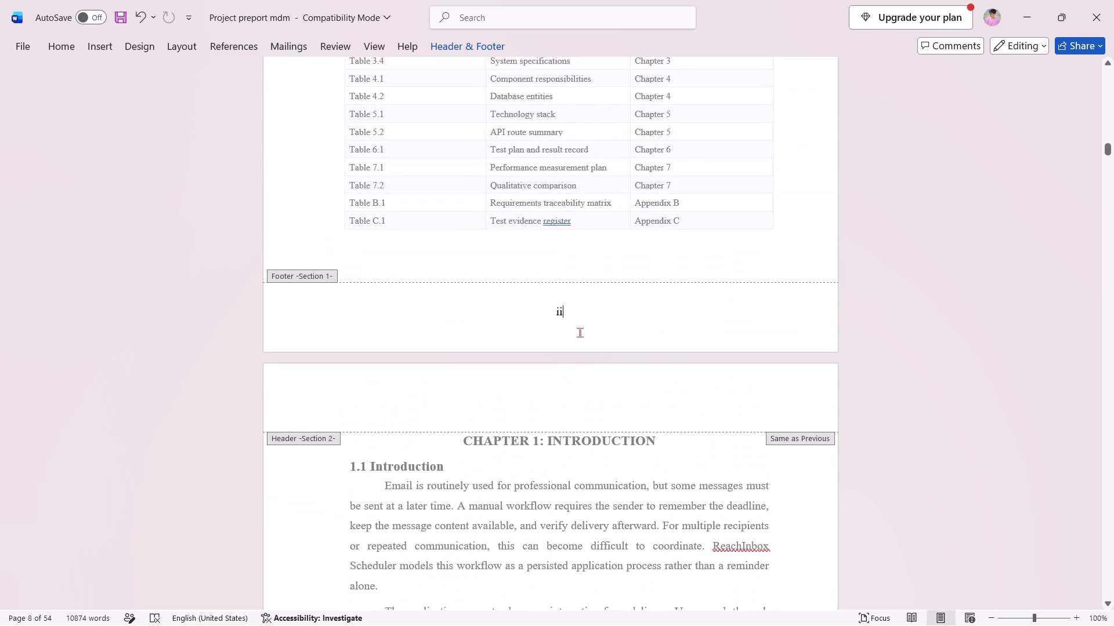
key("BackSpace")
scroll(580, 332, "up", 1)
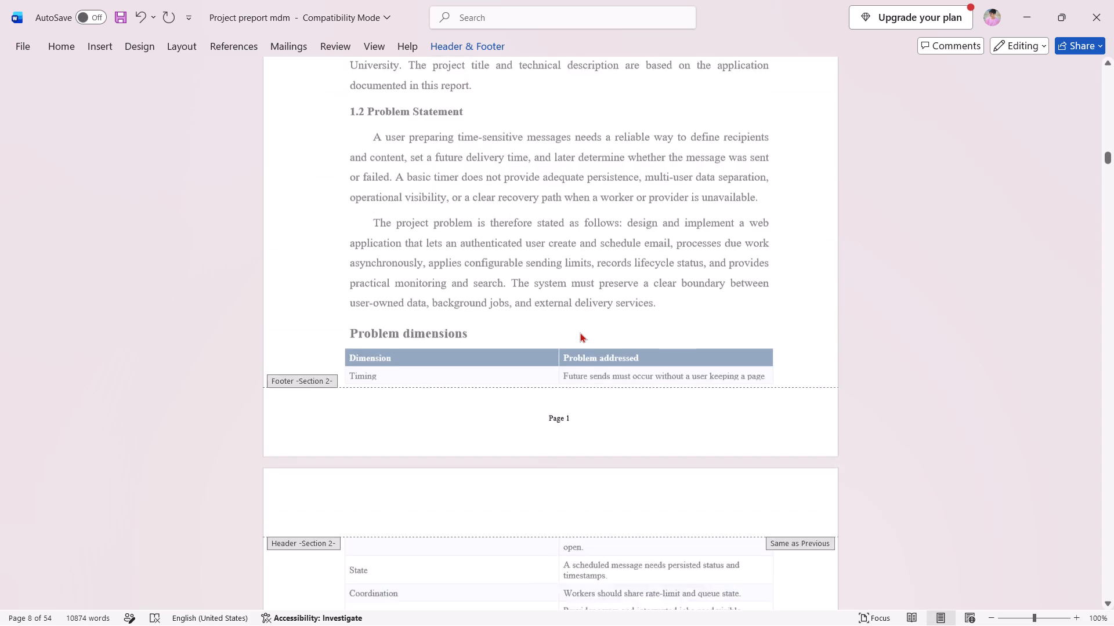
scroll(580, 332, "up", 4)
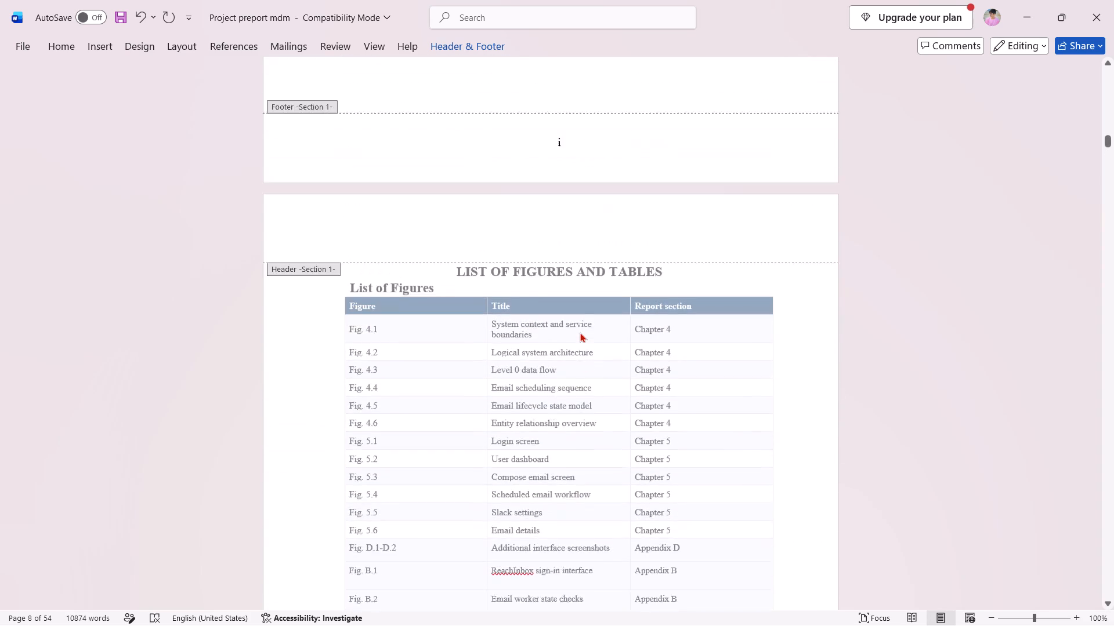
Examine the footer page numbers from the List of Figures and Tables page back to the cover page, and return to the body text.
scroll(580, 332, "up", 5)
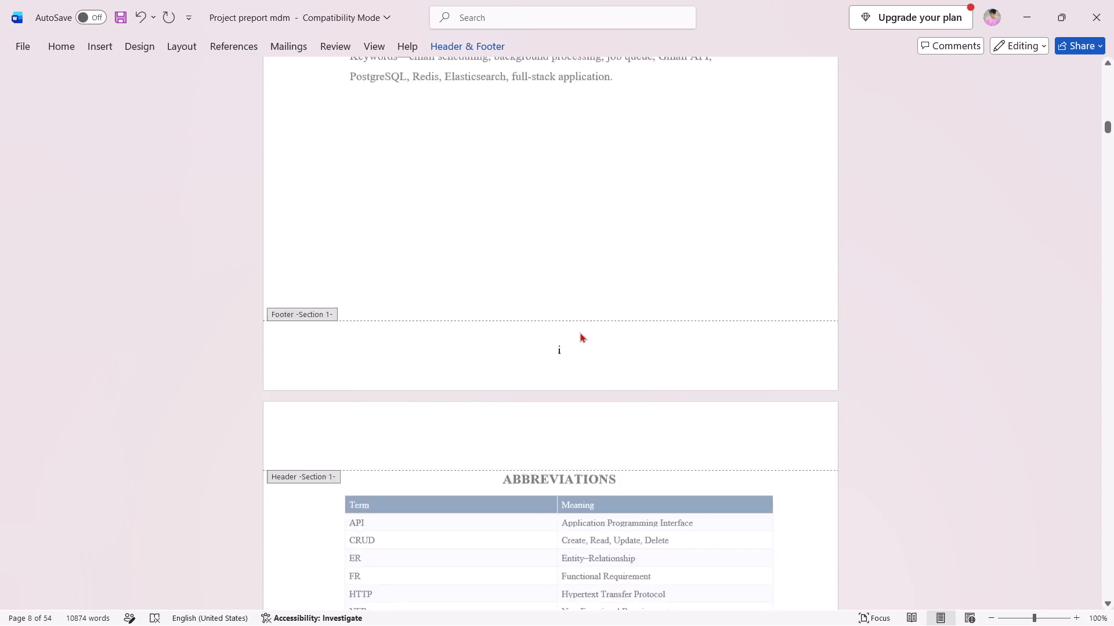
scroll(580, 332, "up", 10)
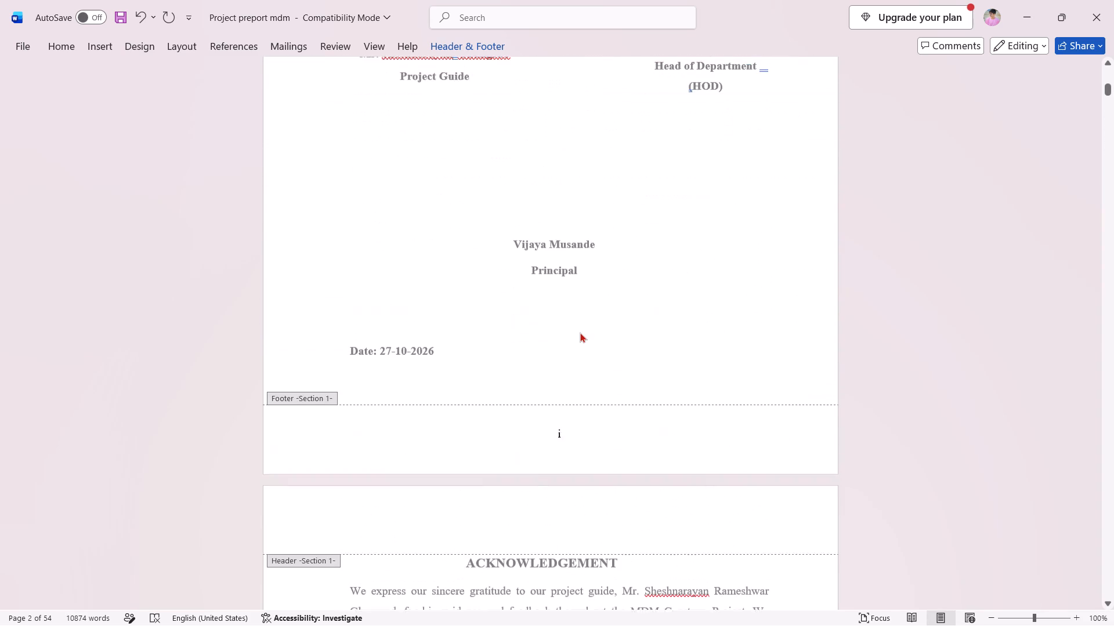
scroll(580, 332, "up", 4)
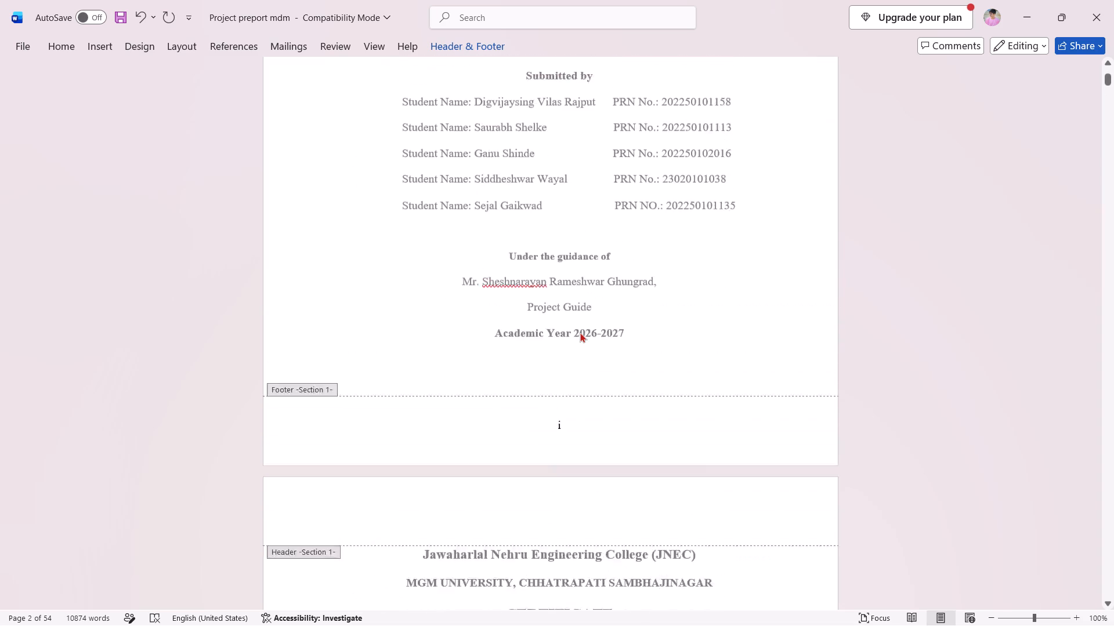
scroll(580, 332, "up", 1)
left_click(502, 308)
double_click(502, 308)
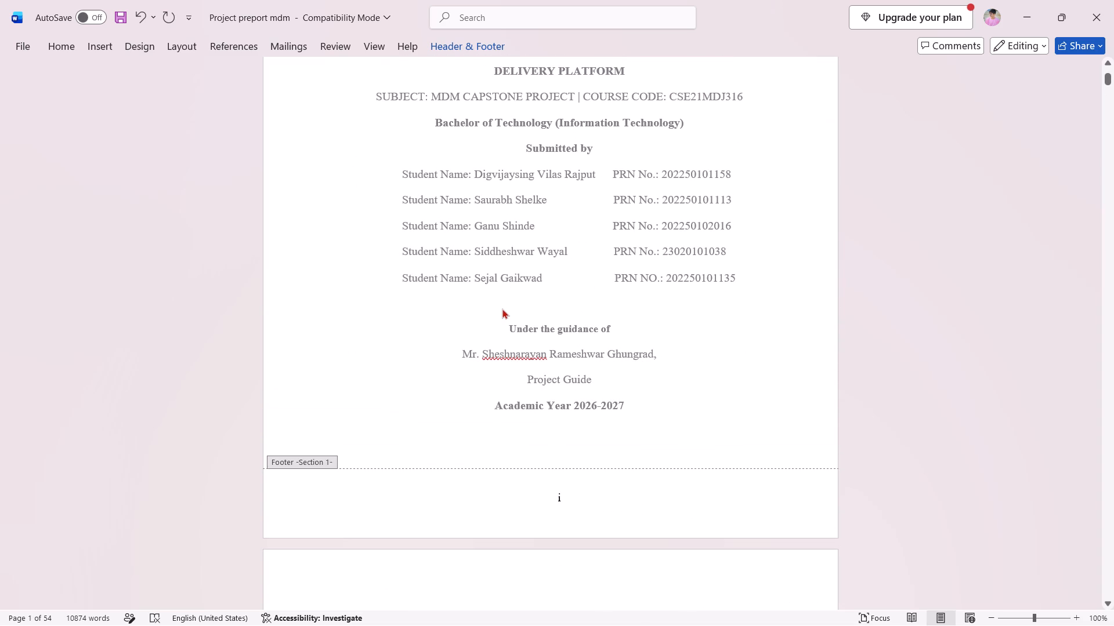
left_click(472, 305)
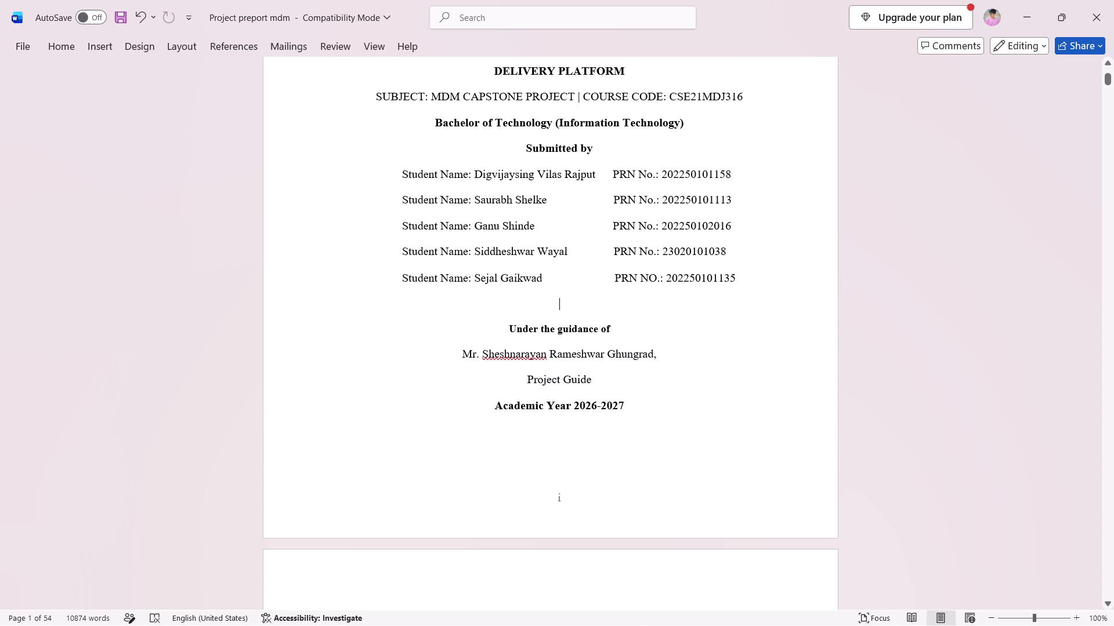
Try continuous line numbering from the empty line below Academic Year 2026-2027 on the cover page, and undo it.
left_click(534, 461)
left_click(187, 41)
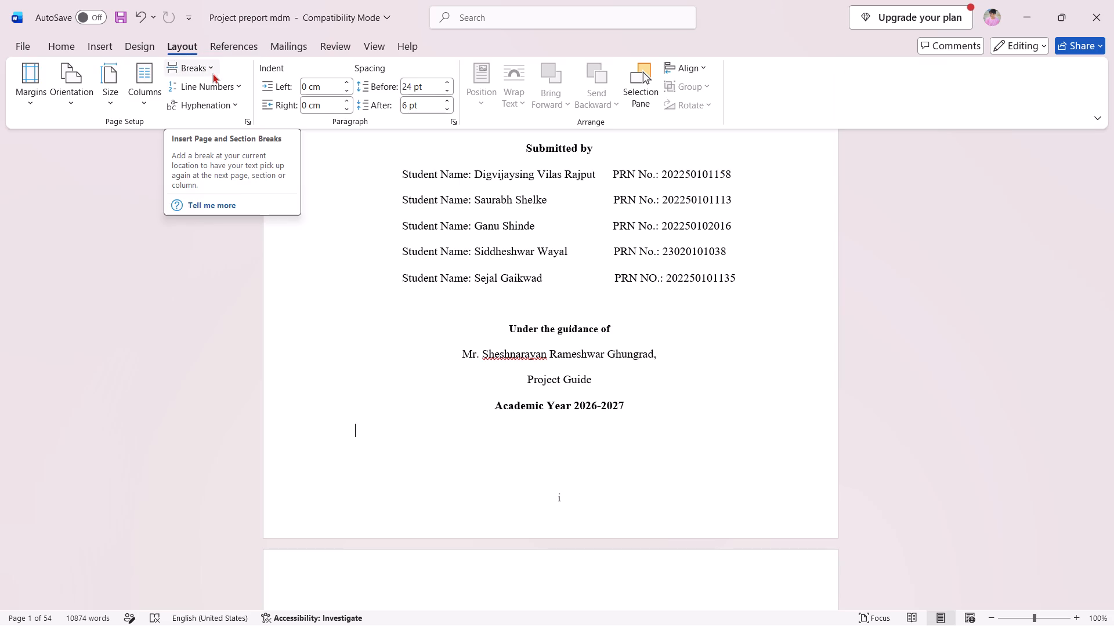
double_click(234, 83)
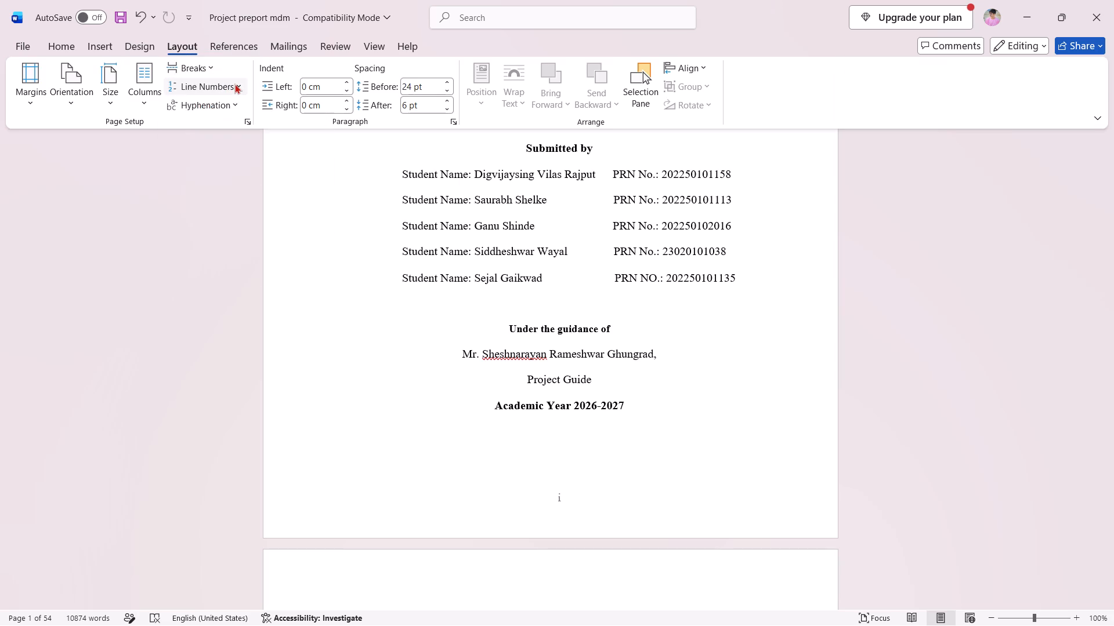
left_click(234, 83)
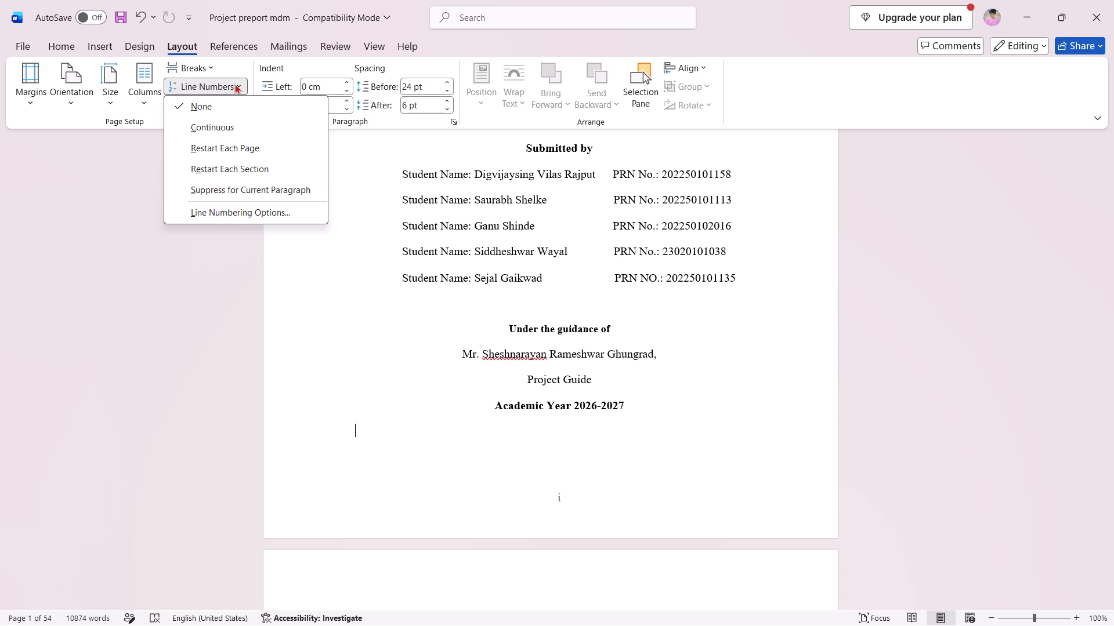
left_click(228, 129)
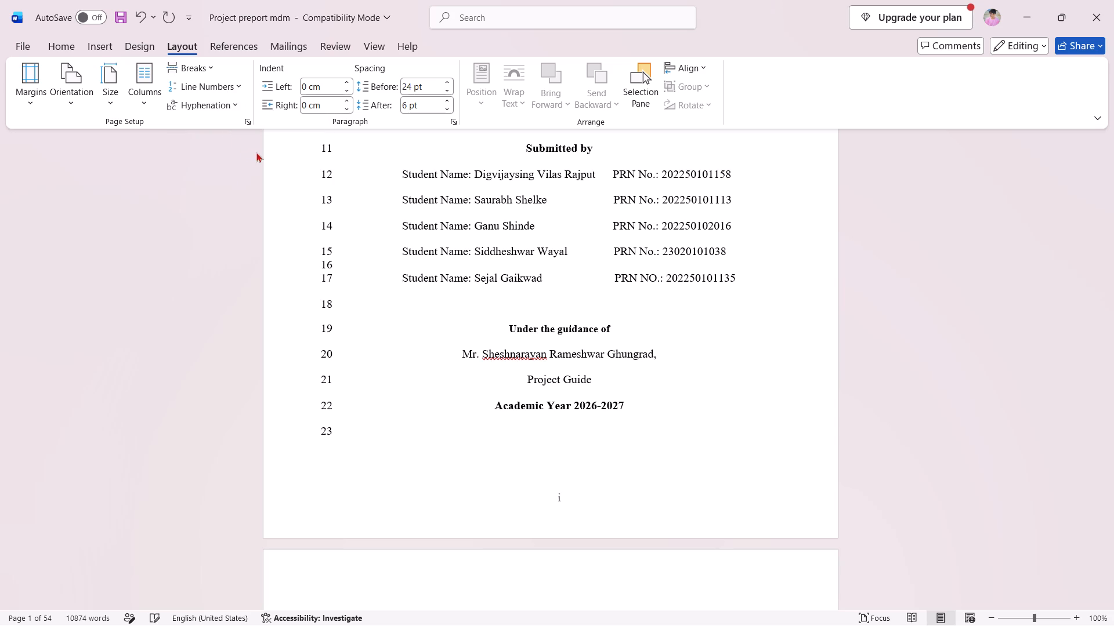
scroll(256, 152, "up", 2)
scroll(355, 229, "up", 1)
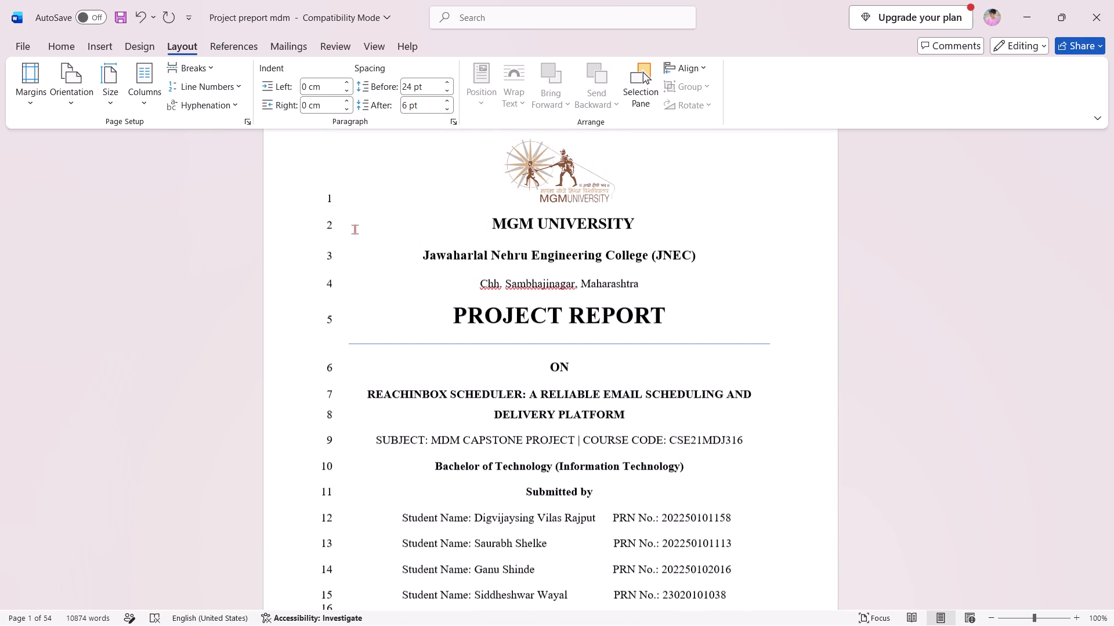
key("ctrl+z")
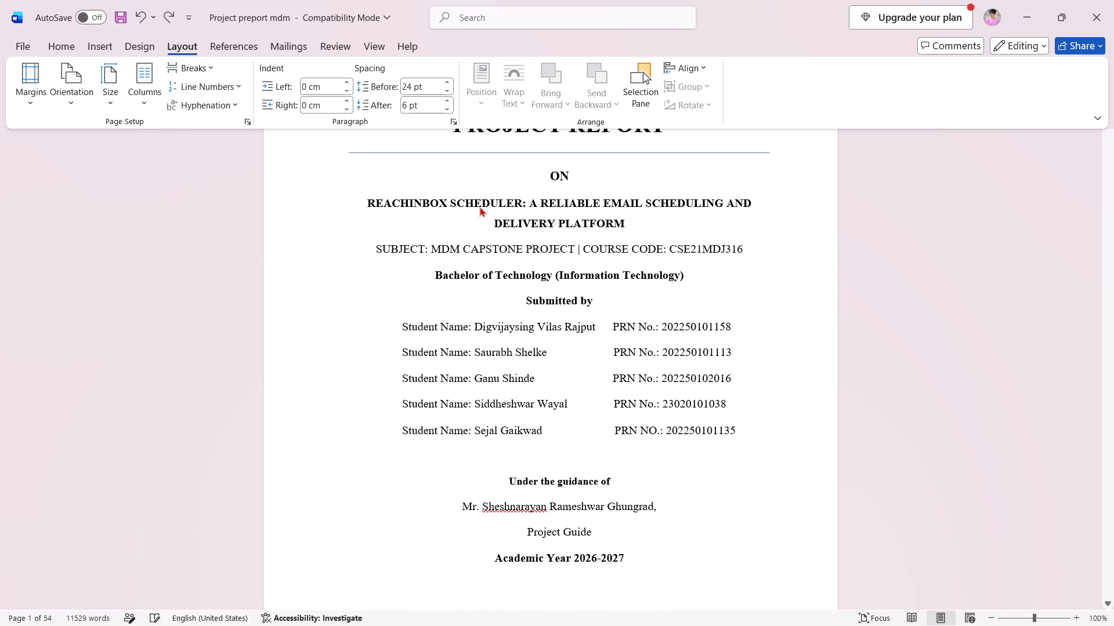
Insert a Next Page section break on the empty line below Academic Year 2026-2027 at the end of the cover page.
scroll(479, 206, "down", 2)
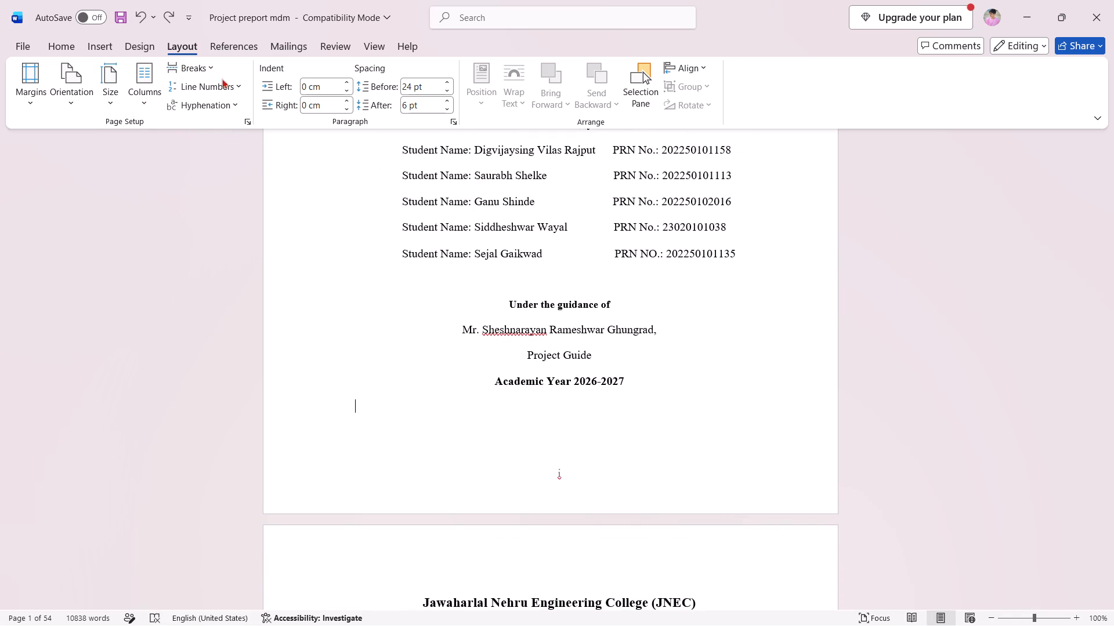
left_click(205, 64)
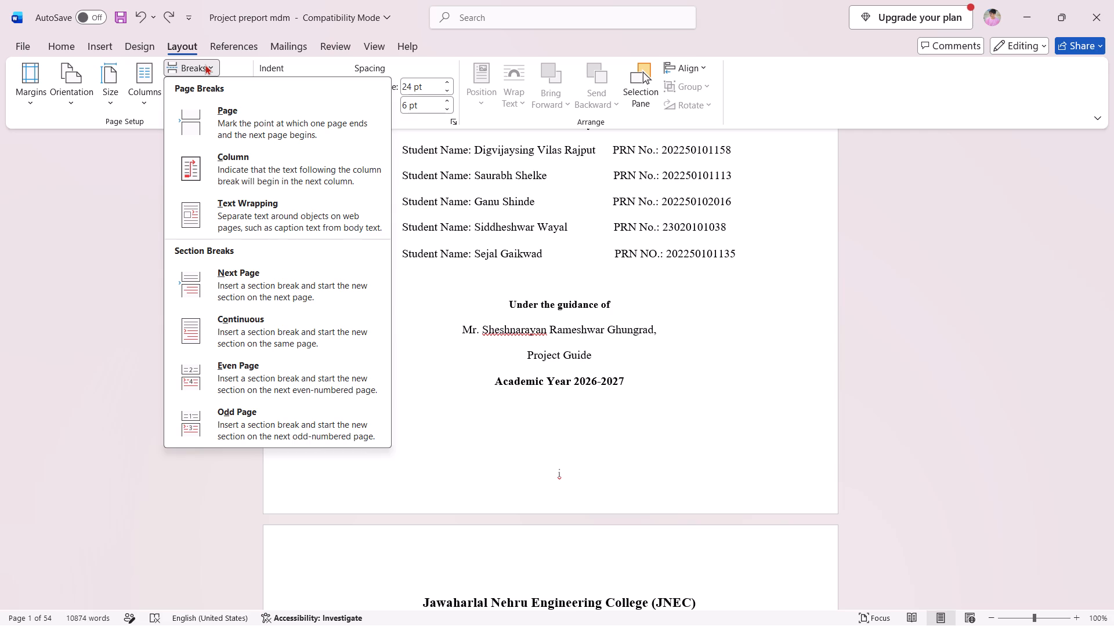
scroll(273, 199, "down", 1)
left_click(278, 285)
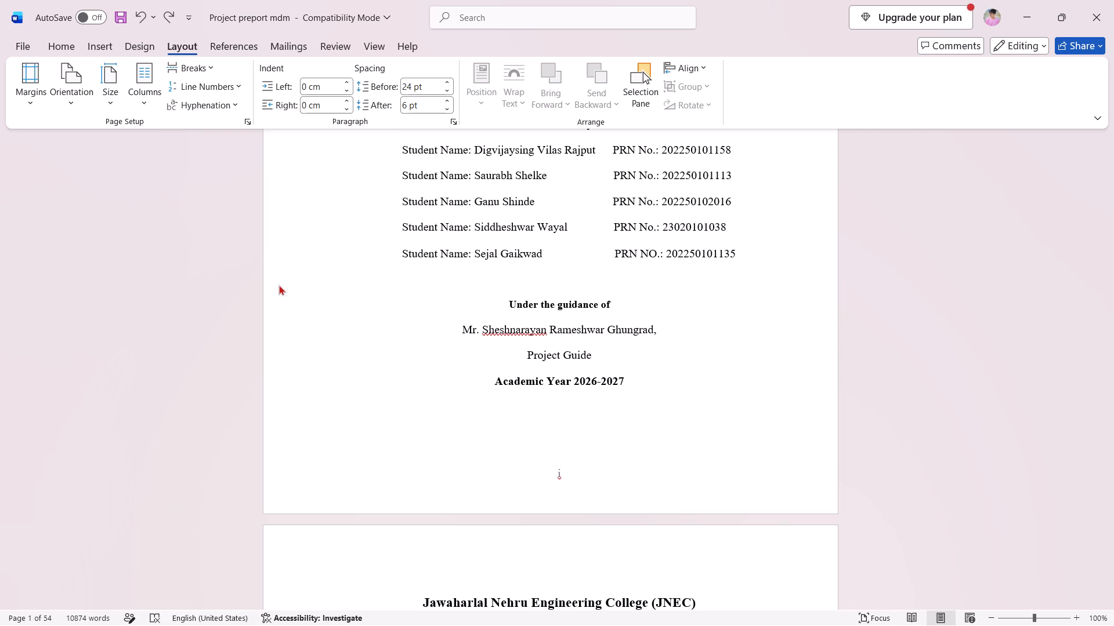
Insert a Next Page section break after the date line at the end of the Certificate page.
scroll(278, 285, "down", 2)
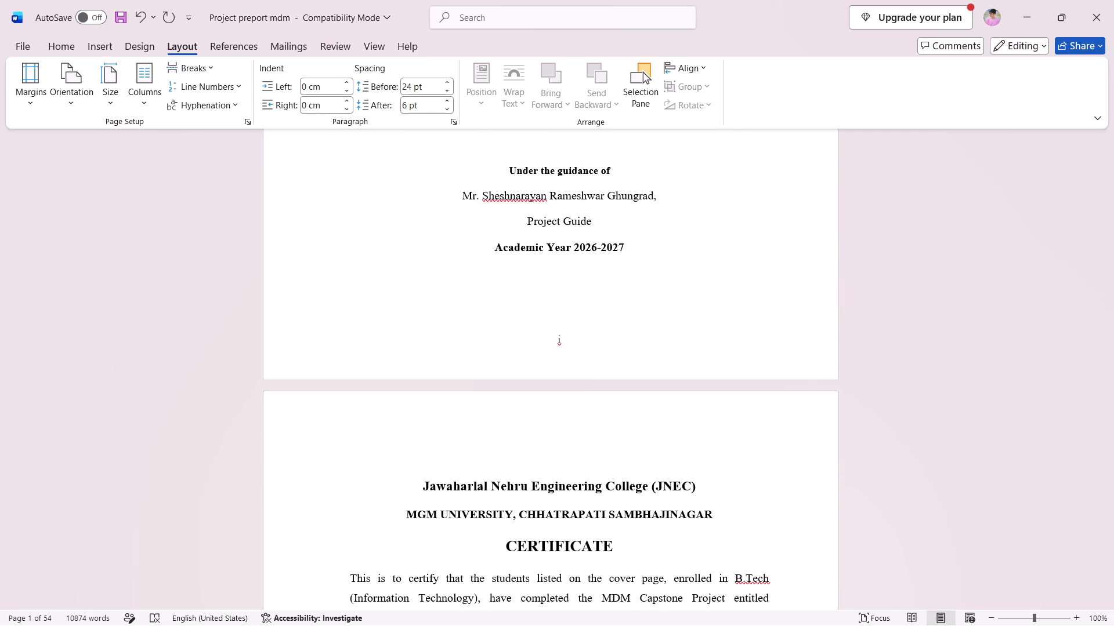
scroll(278, 285, "down", 1)
scroll(333, 357, "down", 1)
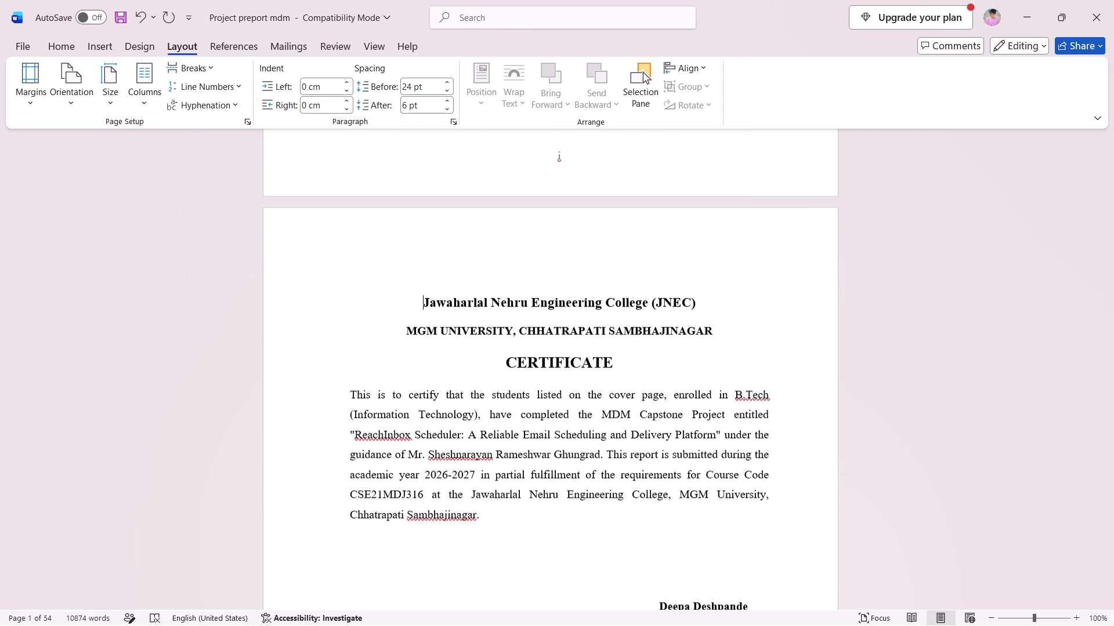
scroll(333, 357, "up", 5)
scroll(333, 357, "down", 2)
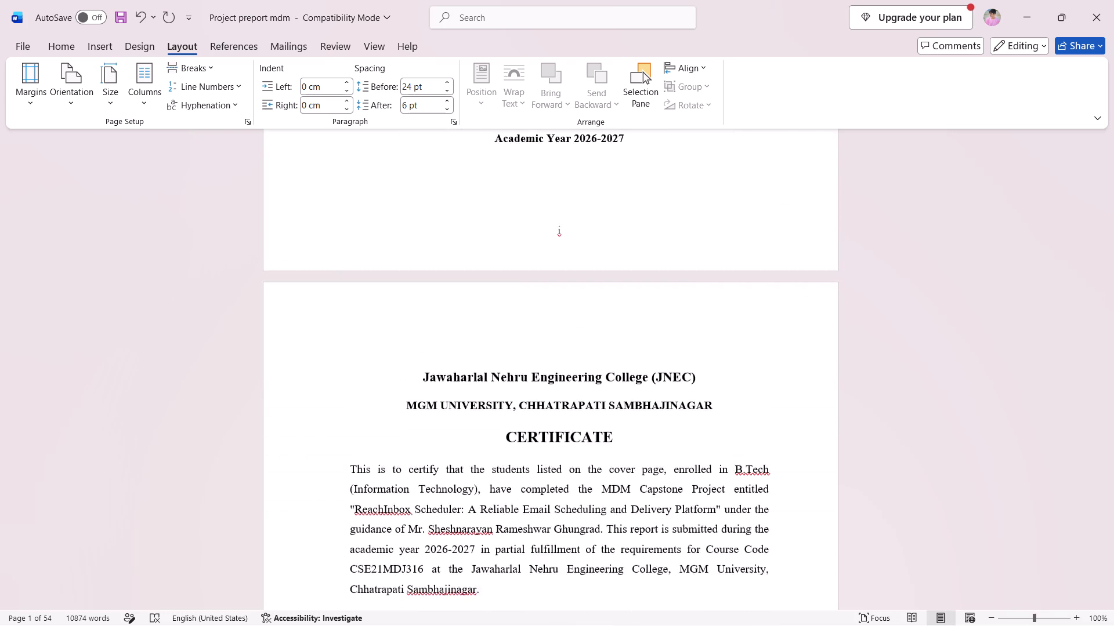
scroll(333, 357, "down", 6)
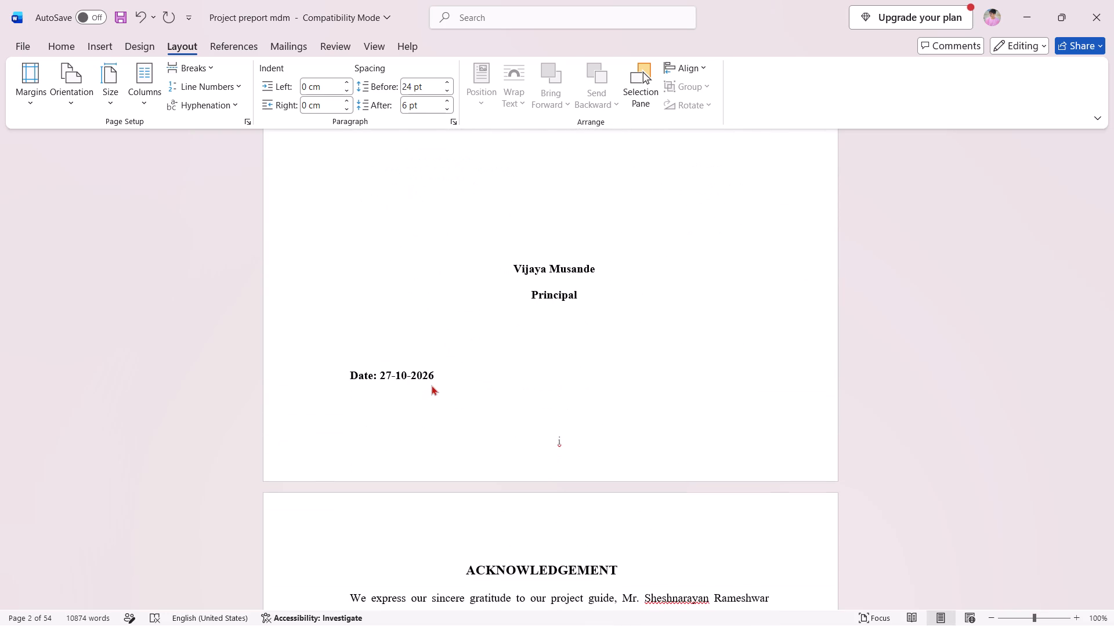
left_click(442, 374)
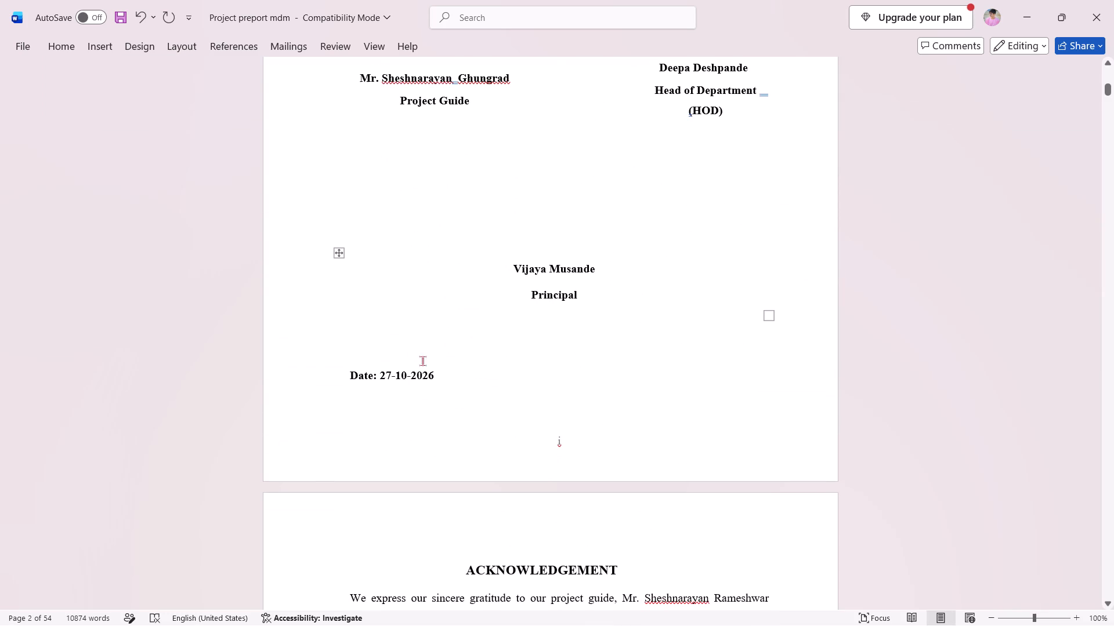
left_click(432, 373)
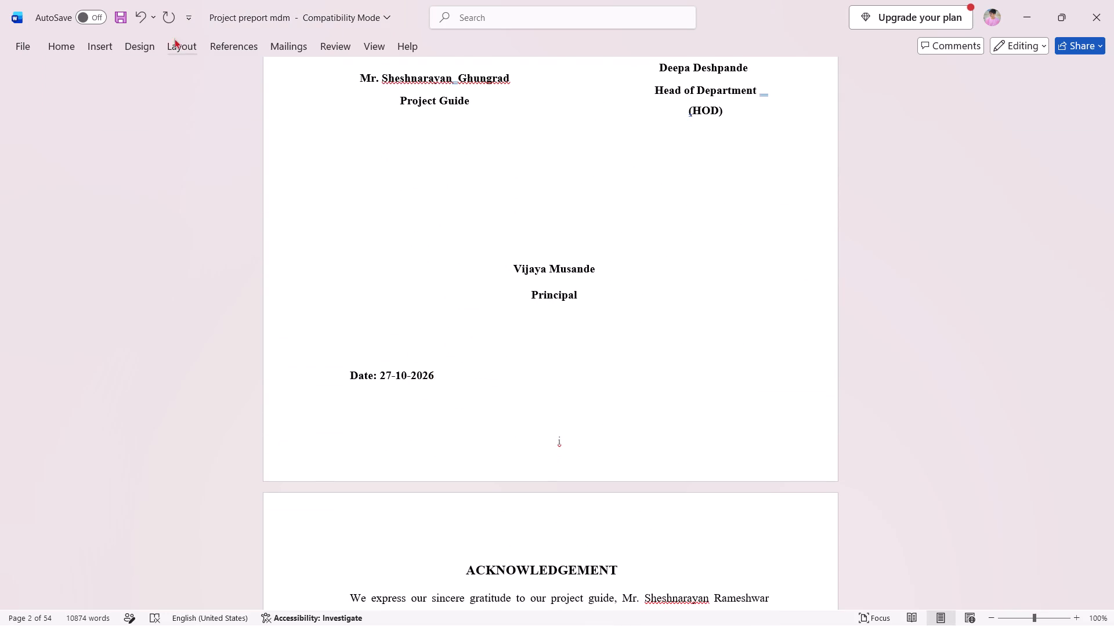
left_click(174, 47)
left_click(177, 62)
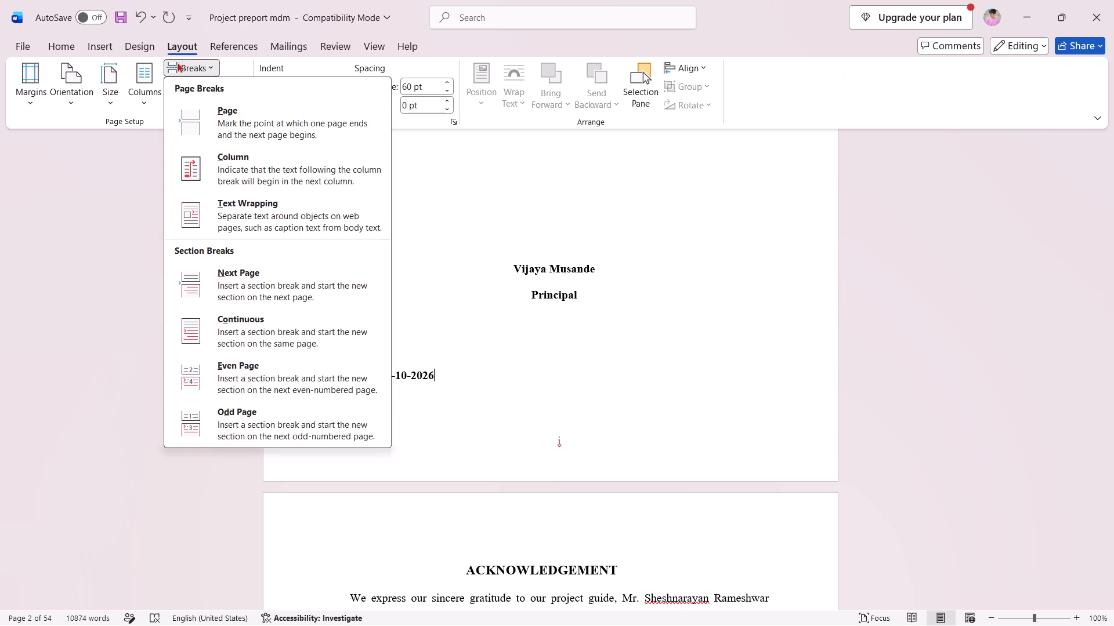
left_click(216, 268)
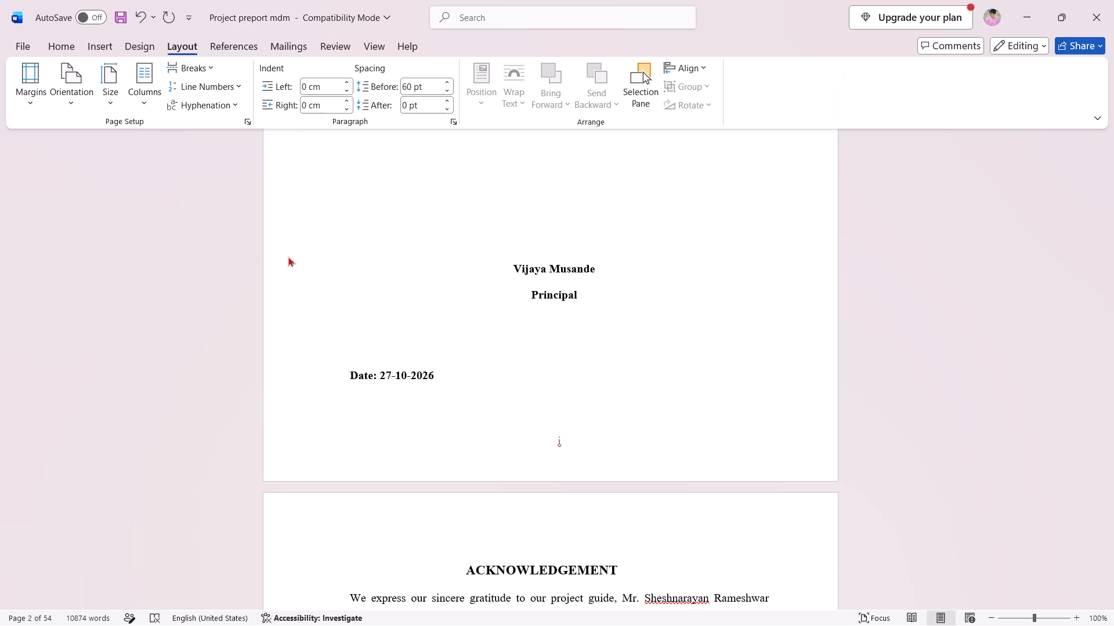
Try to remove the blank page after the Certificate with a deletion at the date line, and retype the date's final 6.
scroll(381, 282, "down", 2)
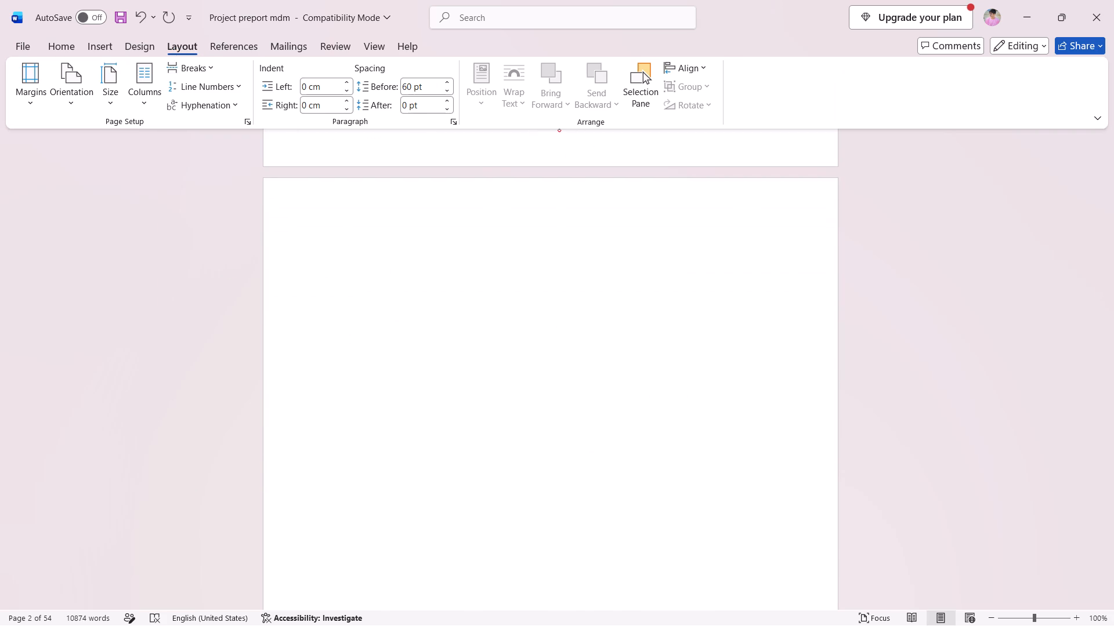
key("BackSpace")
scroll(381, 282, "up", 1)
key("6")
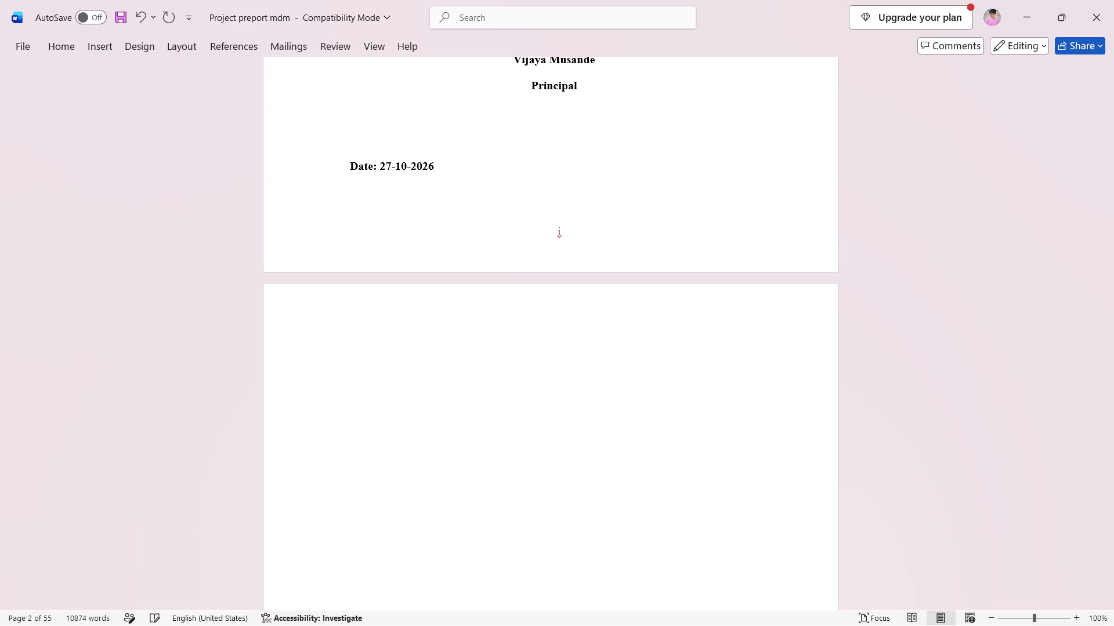
Examine the blank page between the Certificate and Acknowledgement pages and the footer numbers around it.
scroll(381, 282, "down", 6)
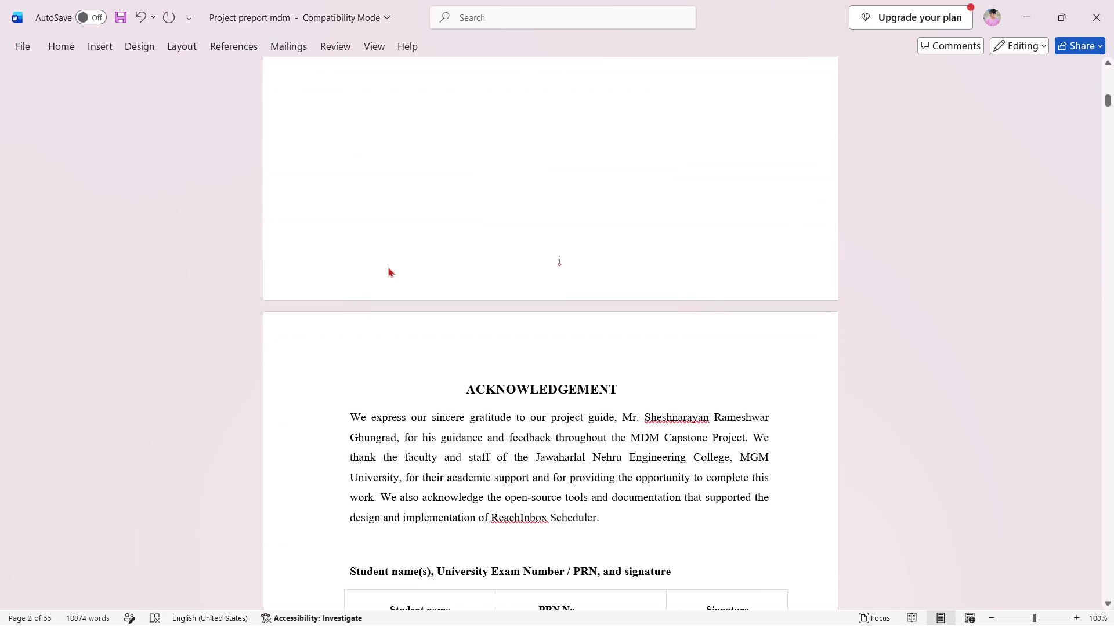
left_click(430, 203)
scroll(430, 203, "down", 2)
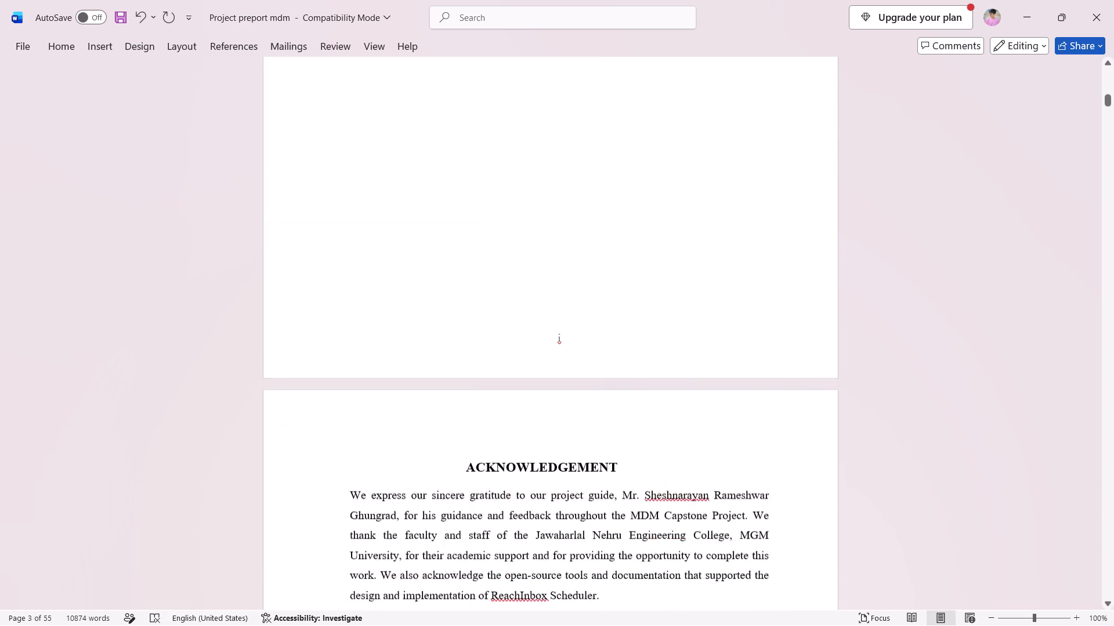
scroll(430, 203, "down", 1)
scroll(430, 203, "up", 3)
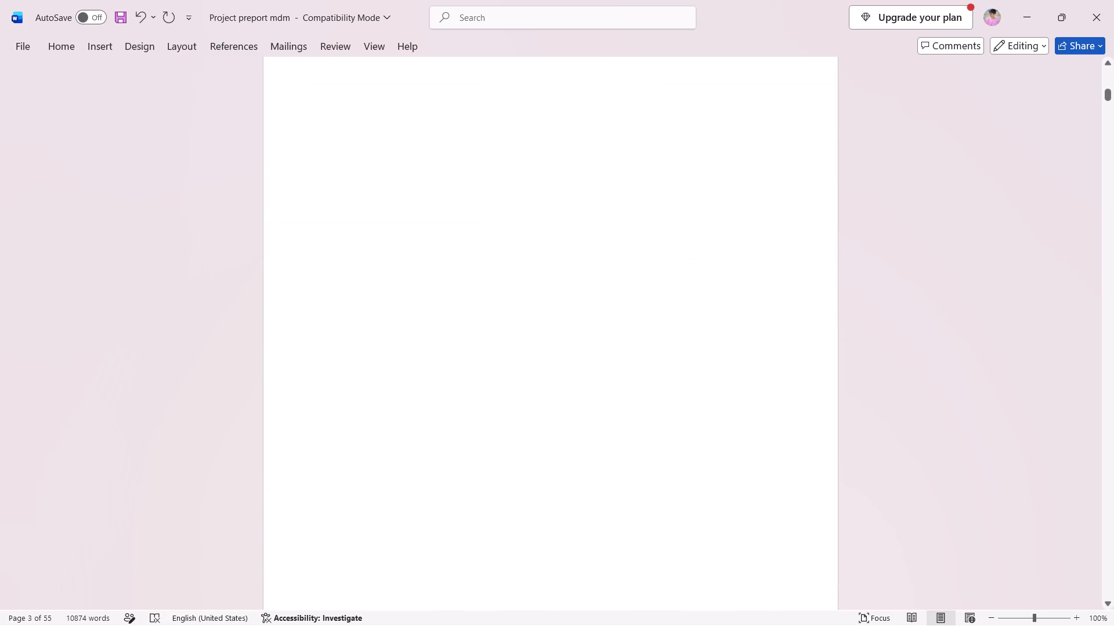
scroll(430, 203, "up", 2)
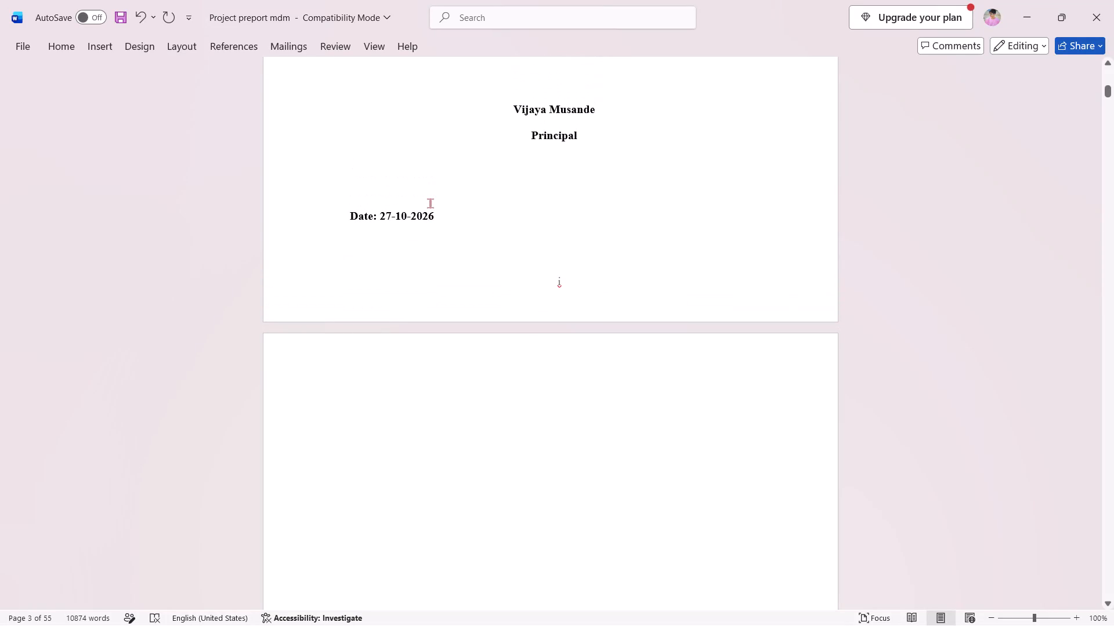
scroll(430, 203, "down", 1)
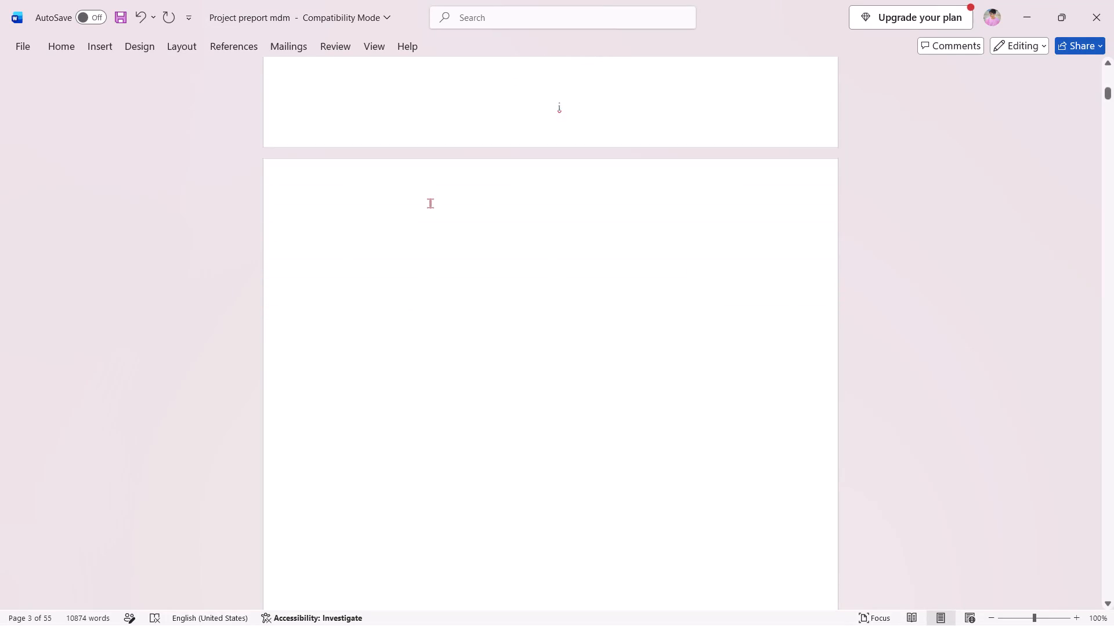
scroll(430, 203, "down", 4)
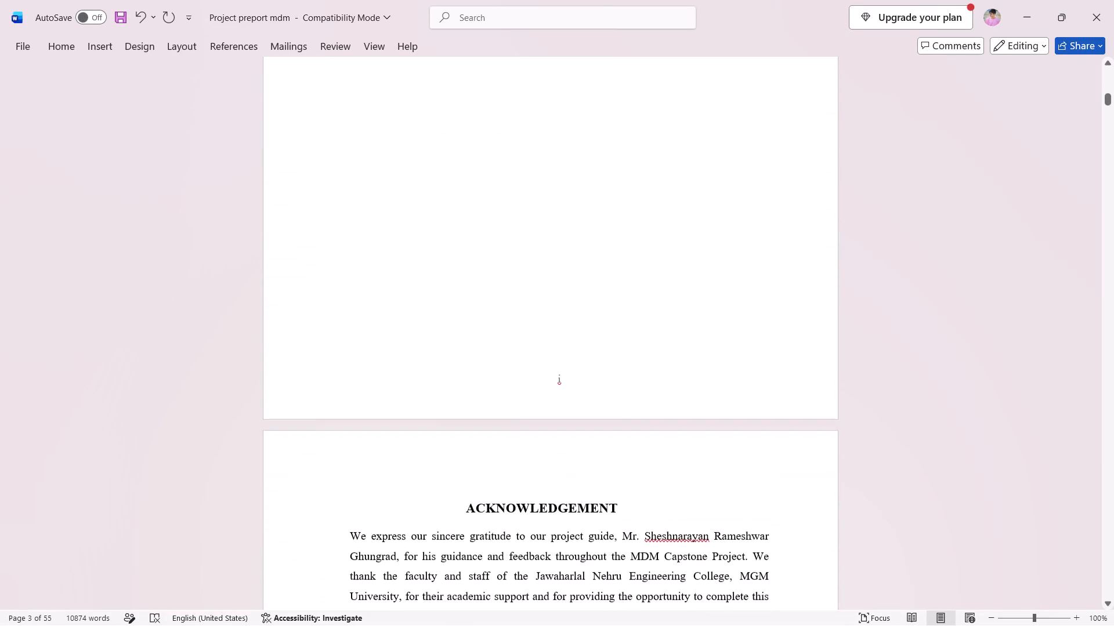
scroll(430, 203, "down", 3)
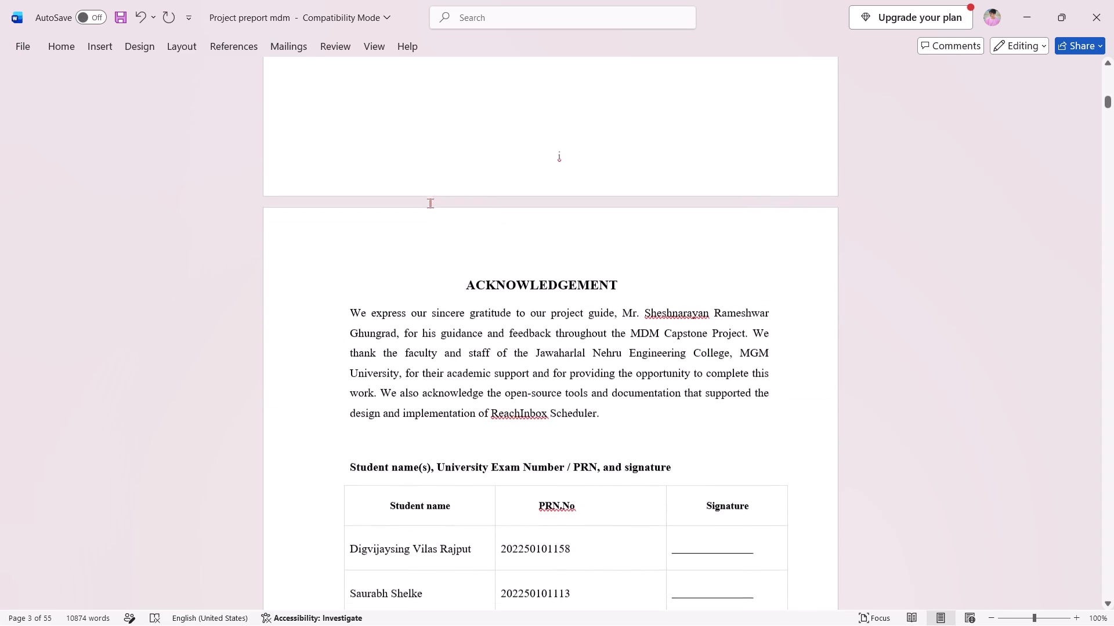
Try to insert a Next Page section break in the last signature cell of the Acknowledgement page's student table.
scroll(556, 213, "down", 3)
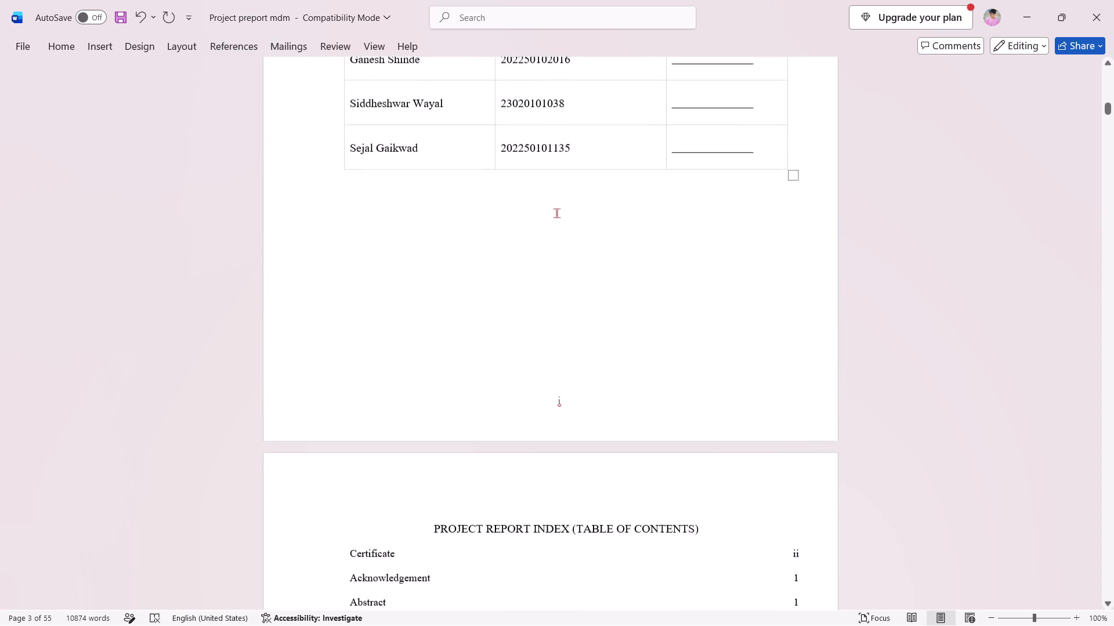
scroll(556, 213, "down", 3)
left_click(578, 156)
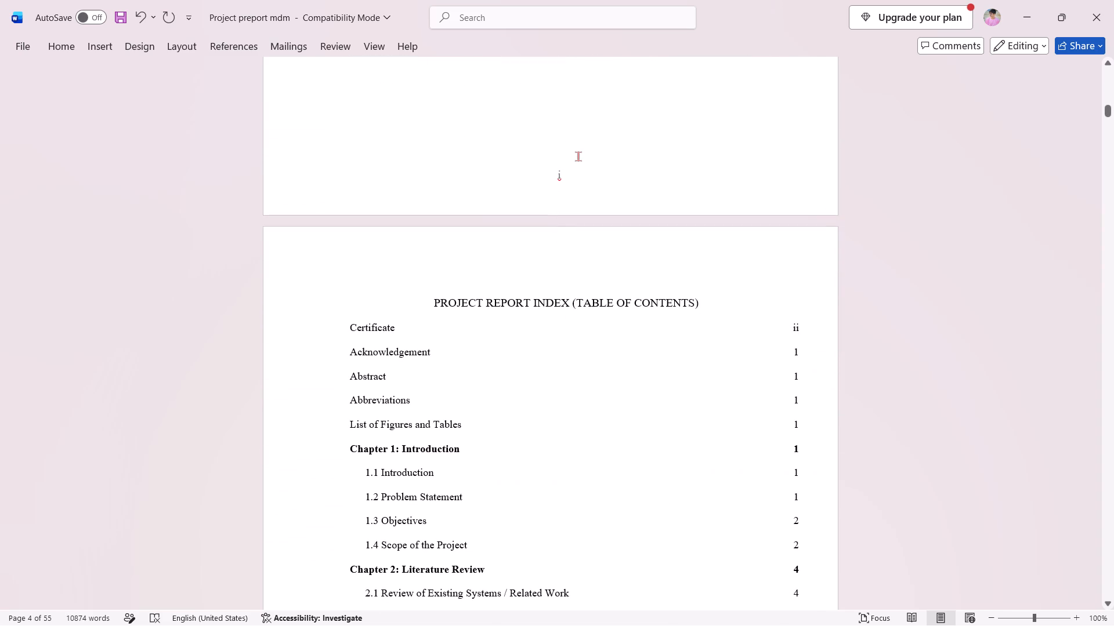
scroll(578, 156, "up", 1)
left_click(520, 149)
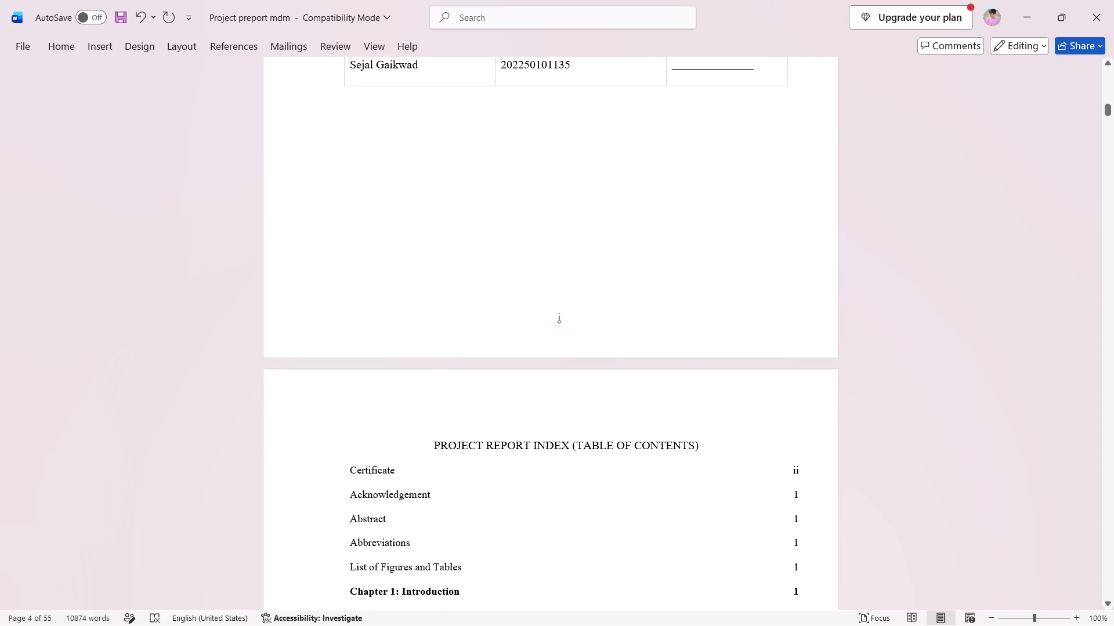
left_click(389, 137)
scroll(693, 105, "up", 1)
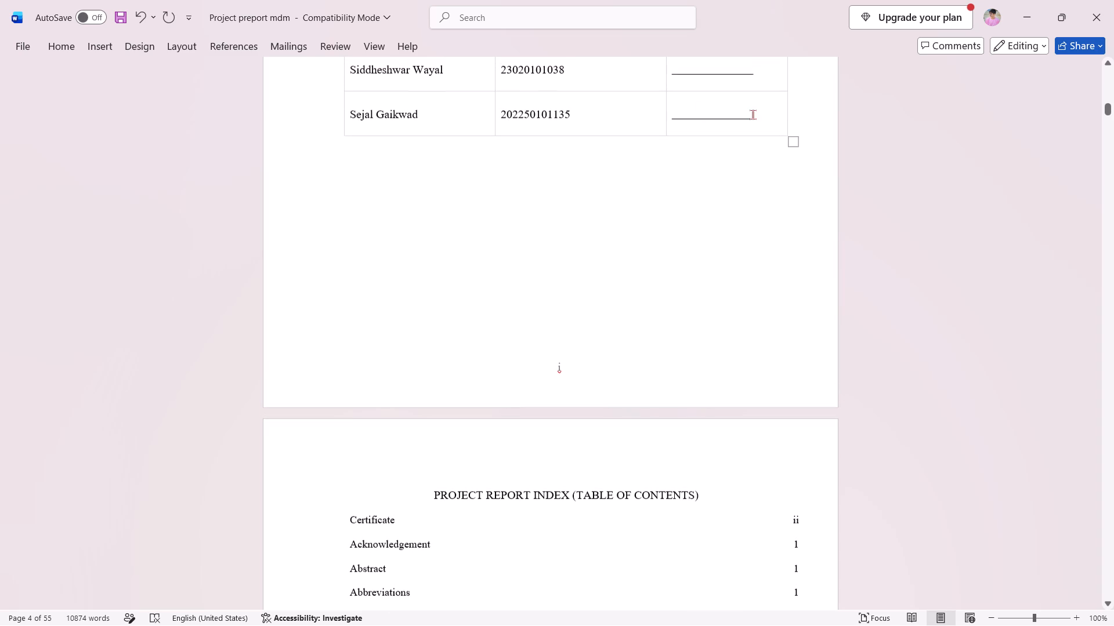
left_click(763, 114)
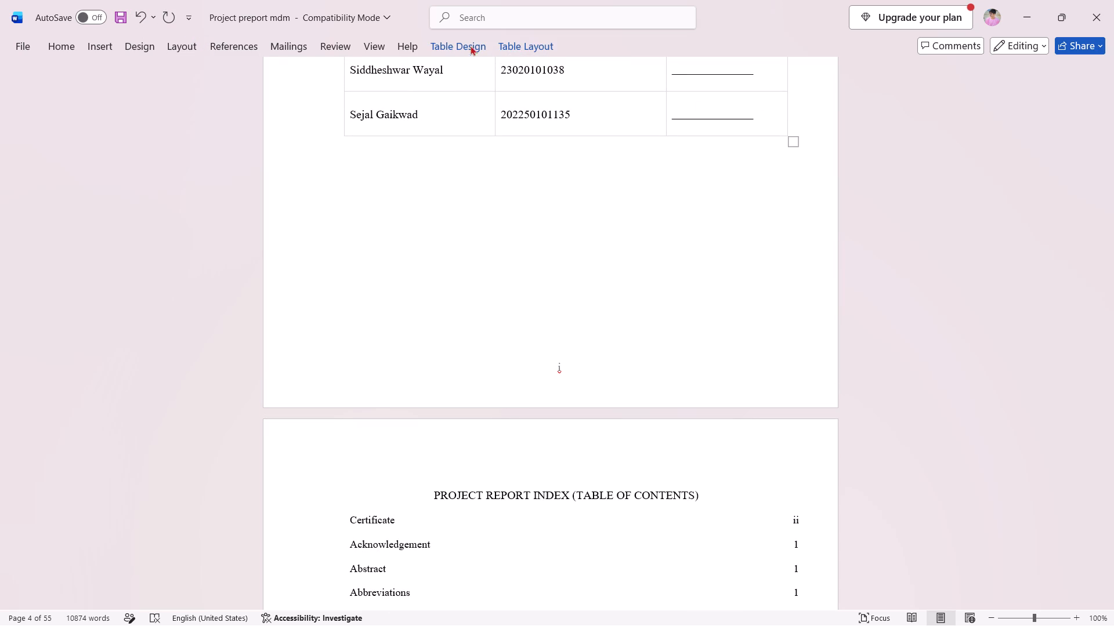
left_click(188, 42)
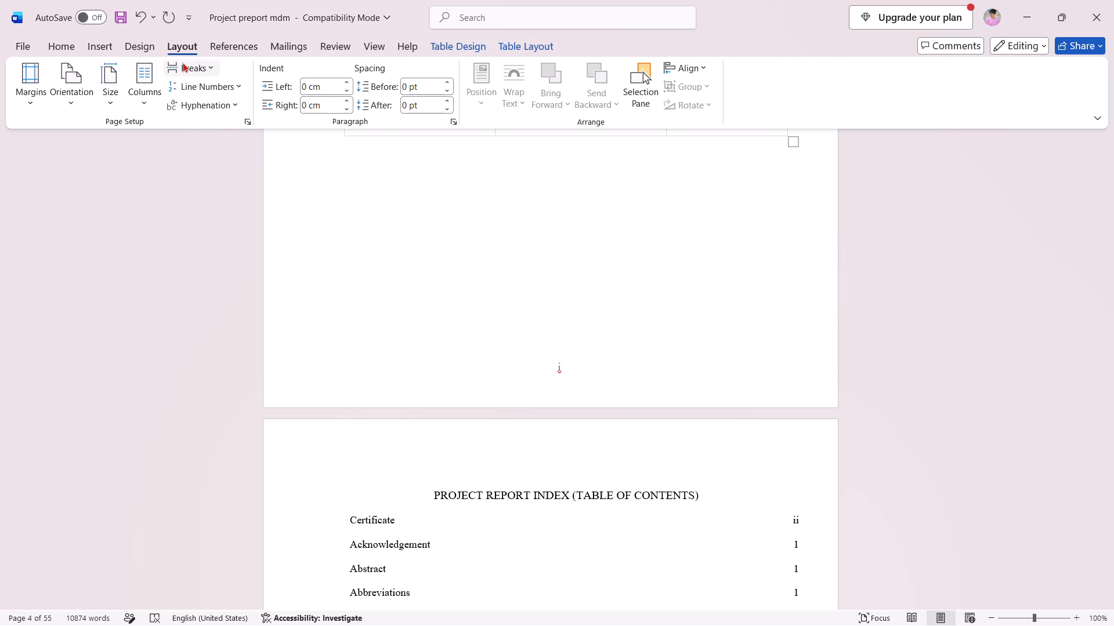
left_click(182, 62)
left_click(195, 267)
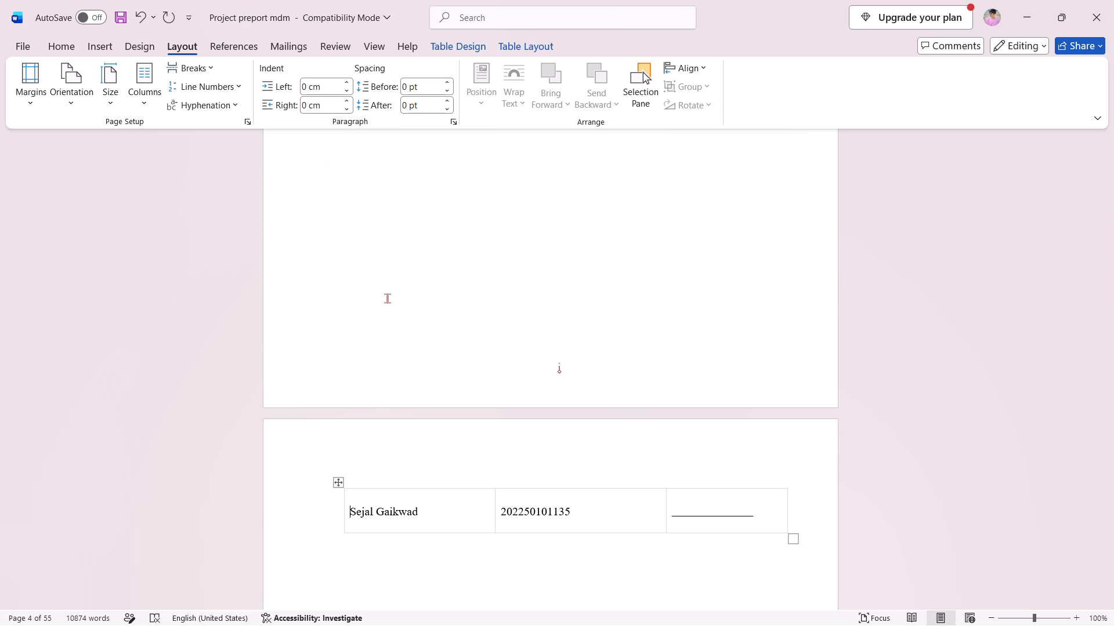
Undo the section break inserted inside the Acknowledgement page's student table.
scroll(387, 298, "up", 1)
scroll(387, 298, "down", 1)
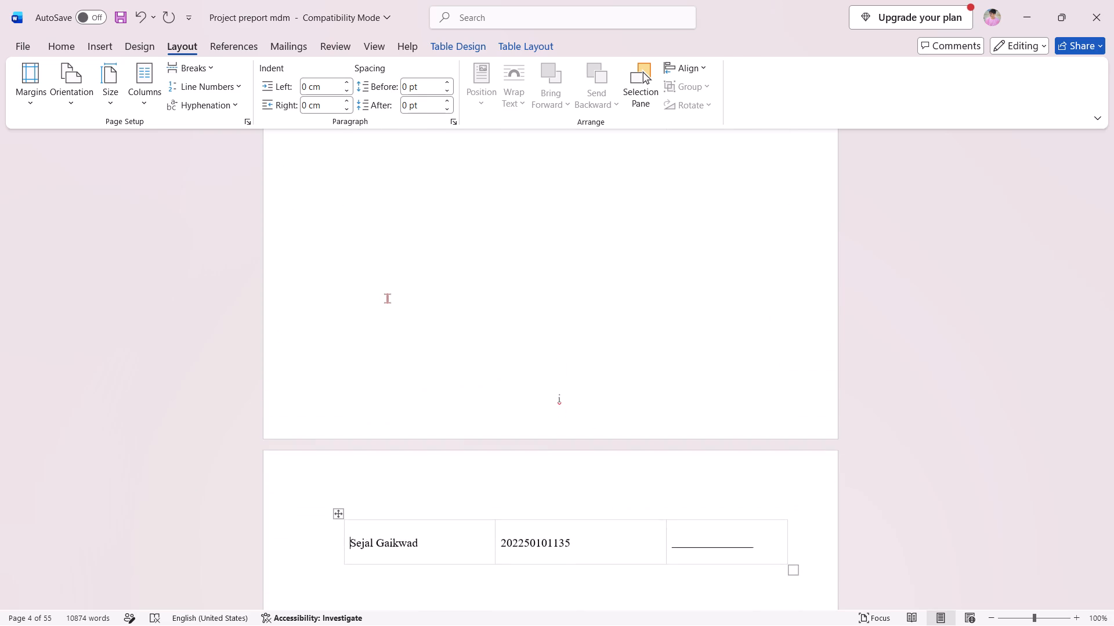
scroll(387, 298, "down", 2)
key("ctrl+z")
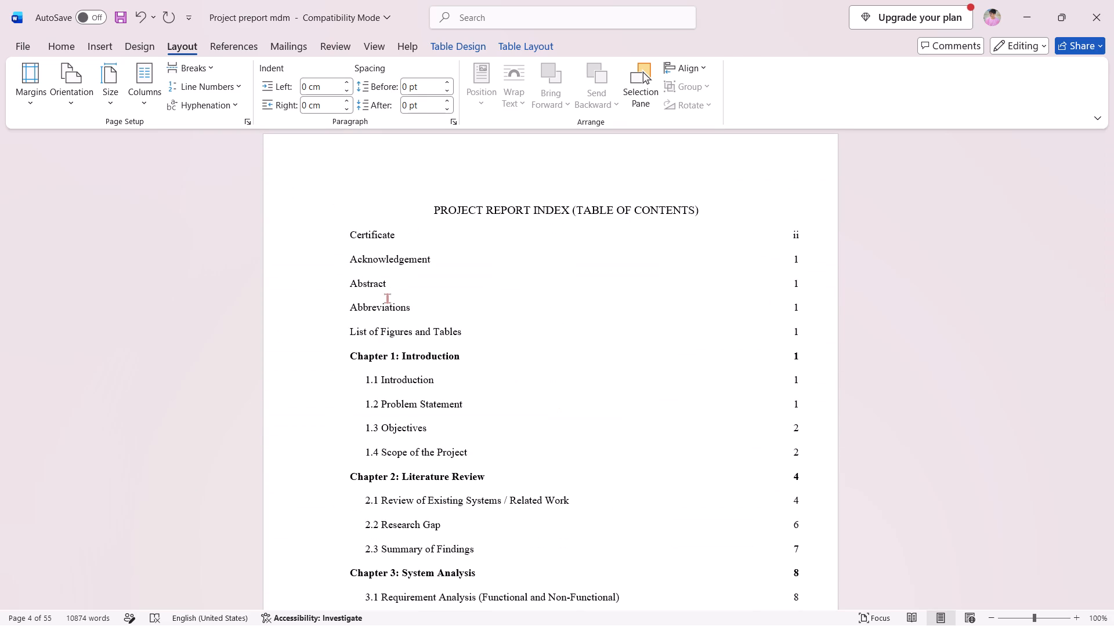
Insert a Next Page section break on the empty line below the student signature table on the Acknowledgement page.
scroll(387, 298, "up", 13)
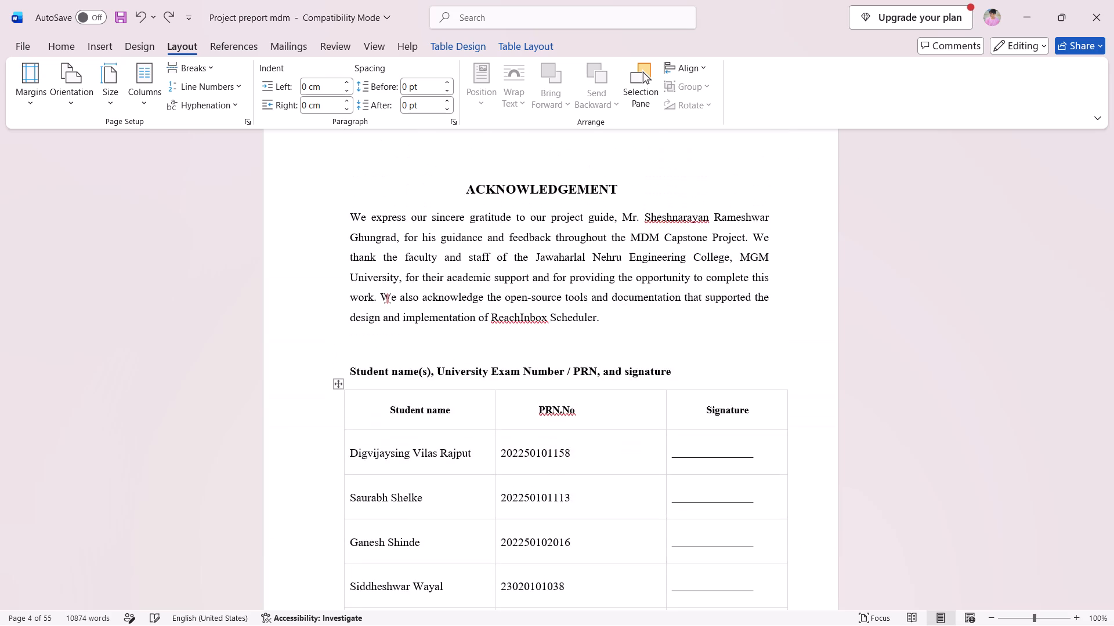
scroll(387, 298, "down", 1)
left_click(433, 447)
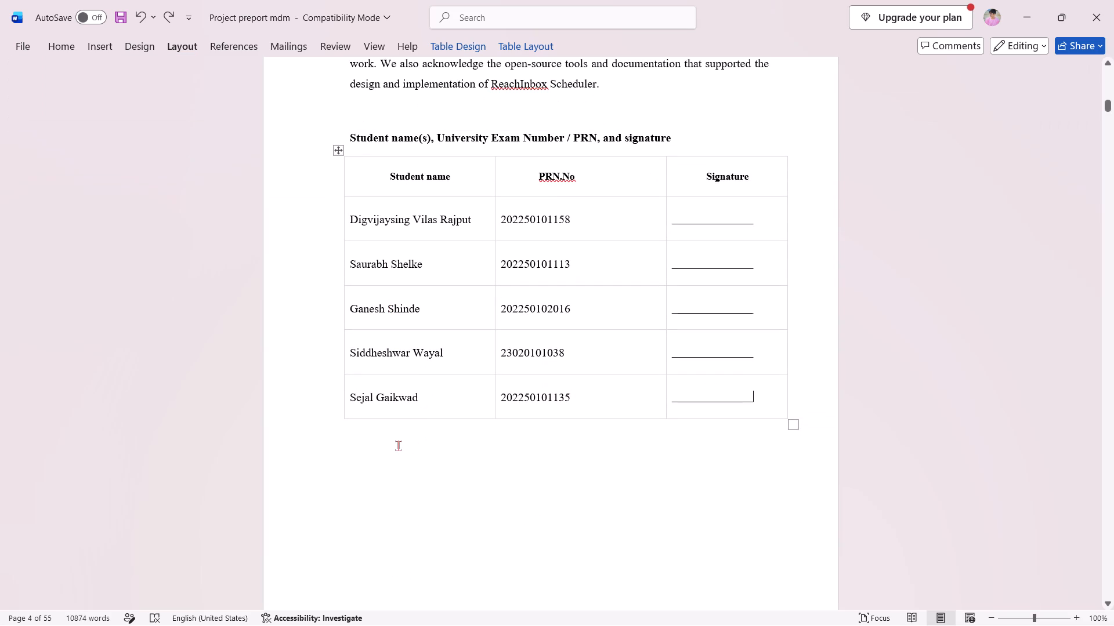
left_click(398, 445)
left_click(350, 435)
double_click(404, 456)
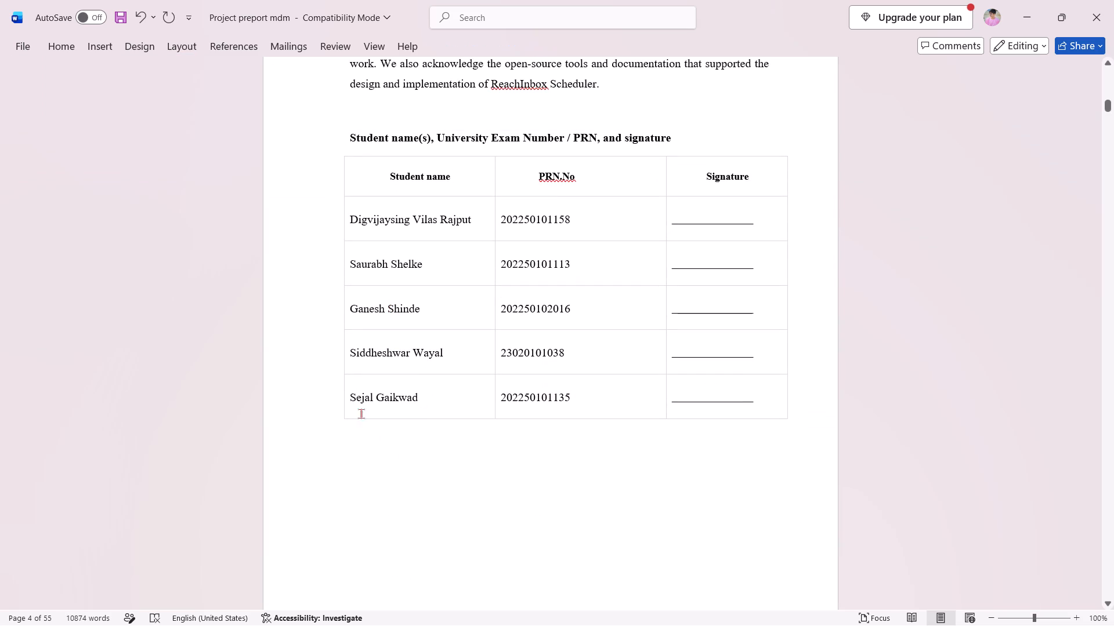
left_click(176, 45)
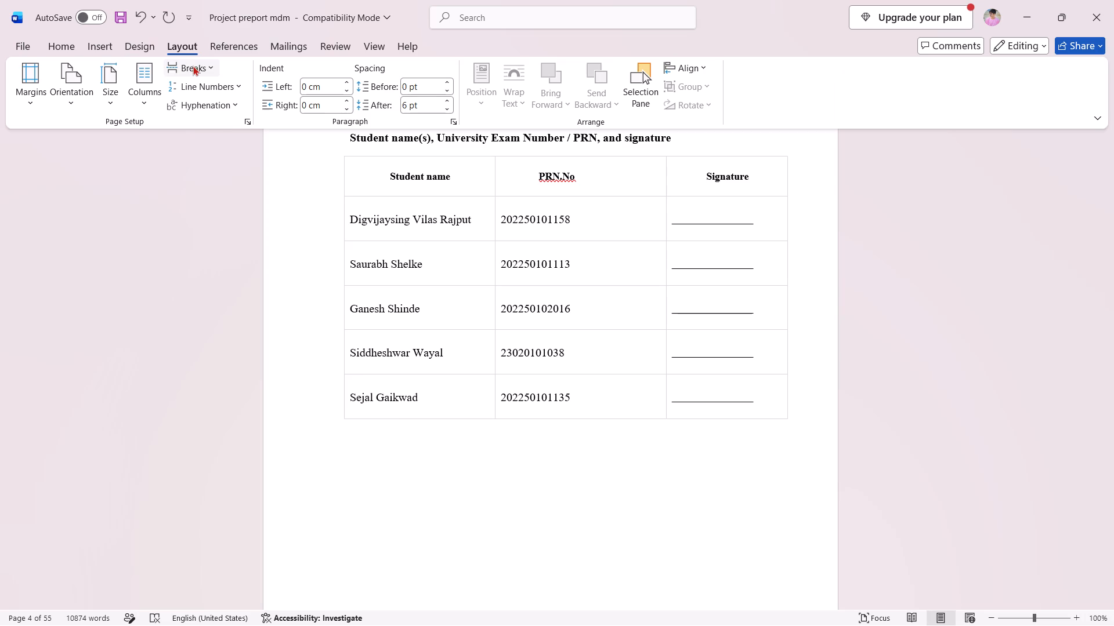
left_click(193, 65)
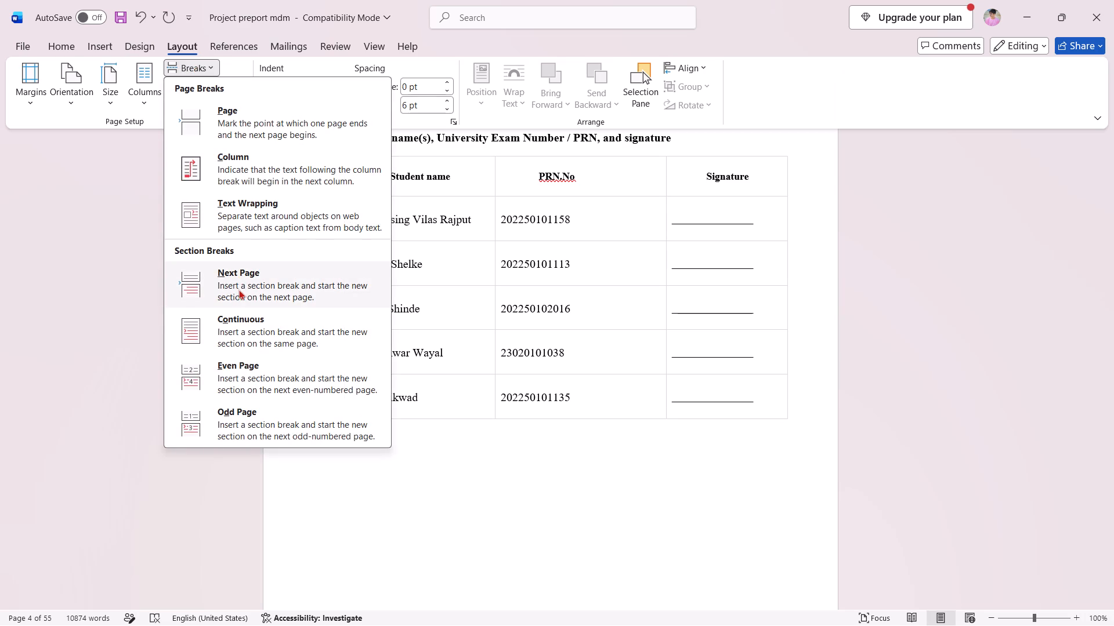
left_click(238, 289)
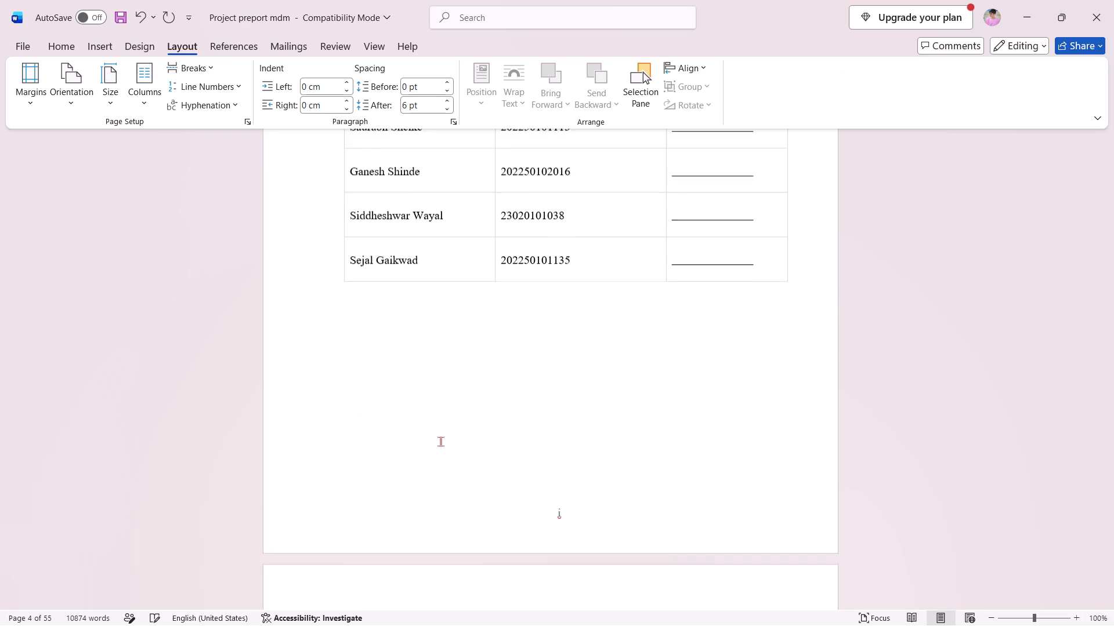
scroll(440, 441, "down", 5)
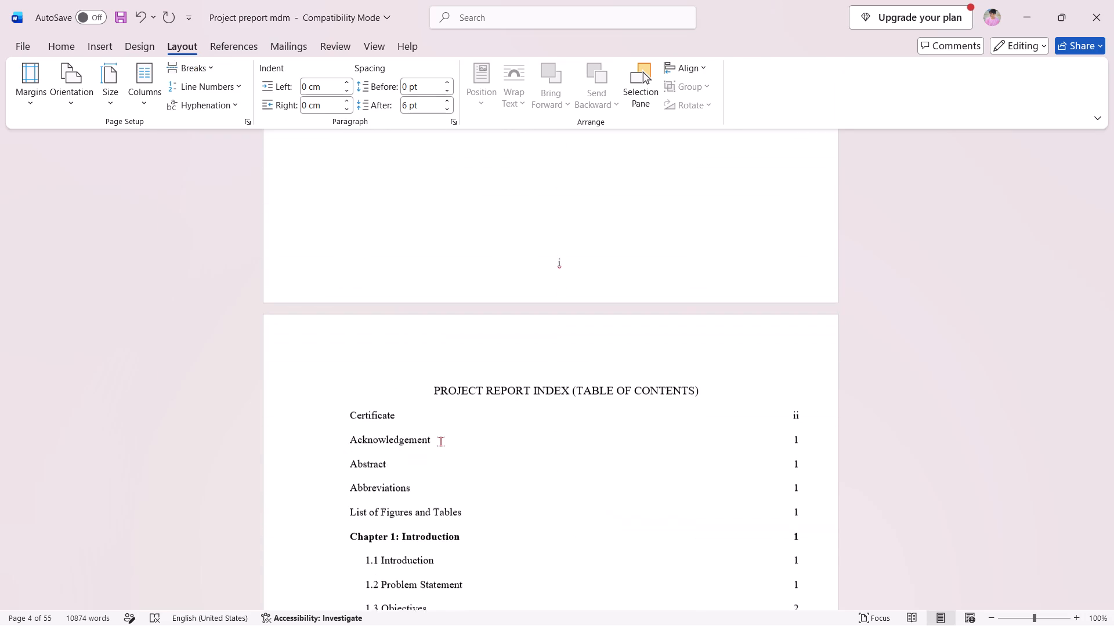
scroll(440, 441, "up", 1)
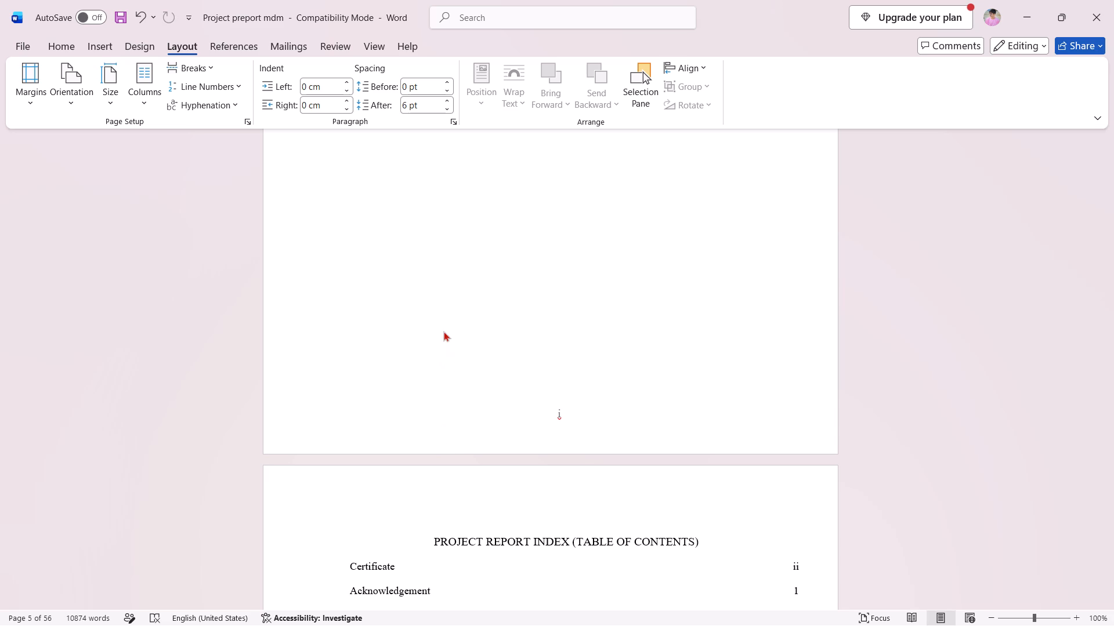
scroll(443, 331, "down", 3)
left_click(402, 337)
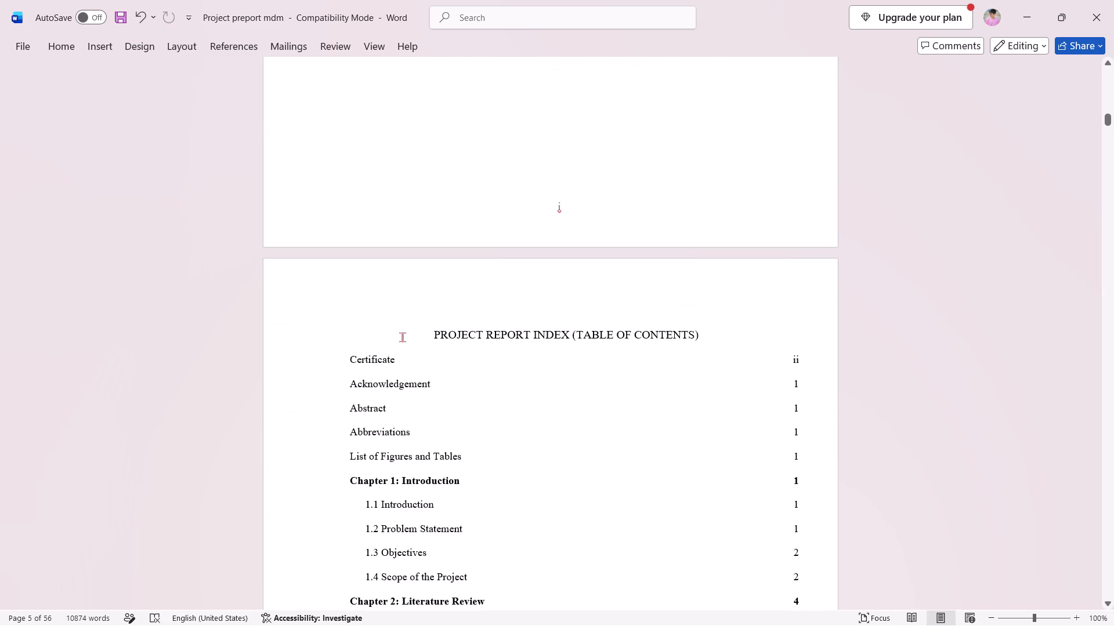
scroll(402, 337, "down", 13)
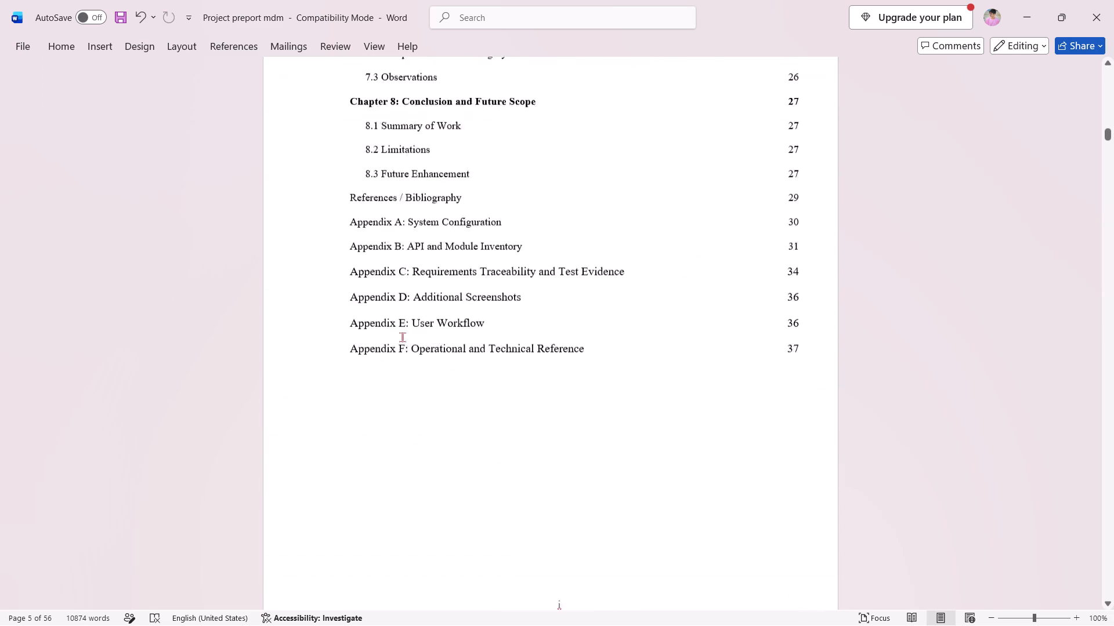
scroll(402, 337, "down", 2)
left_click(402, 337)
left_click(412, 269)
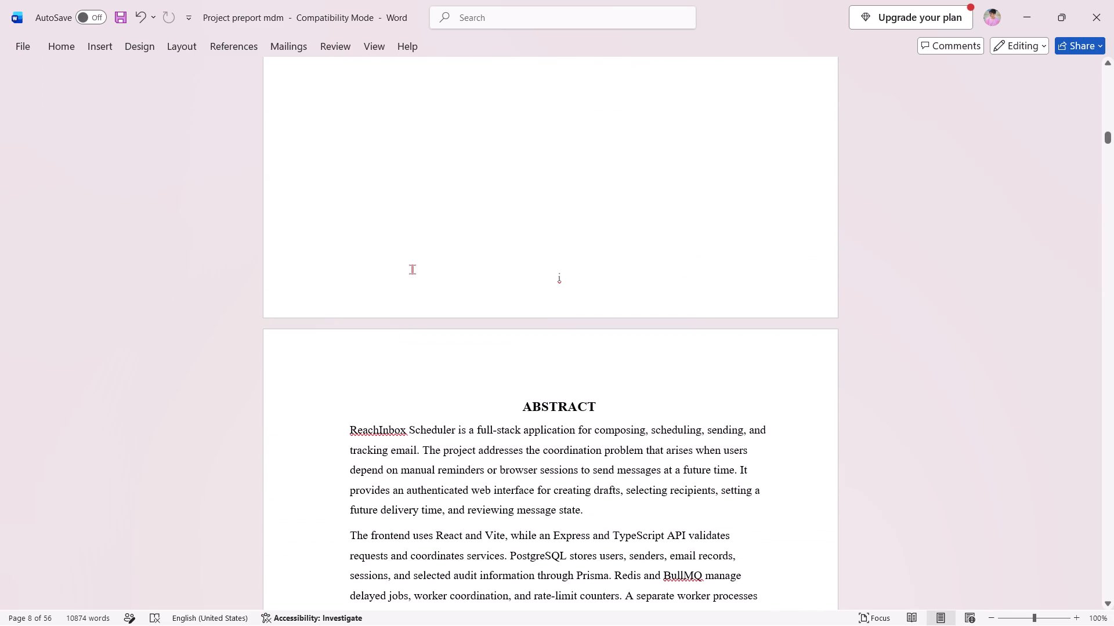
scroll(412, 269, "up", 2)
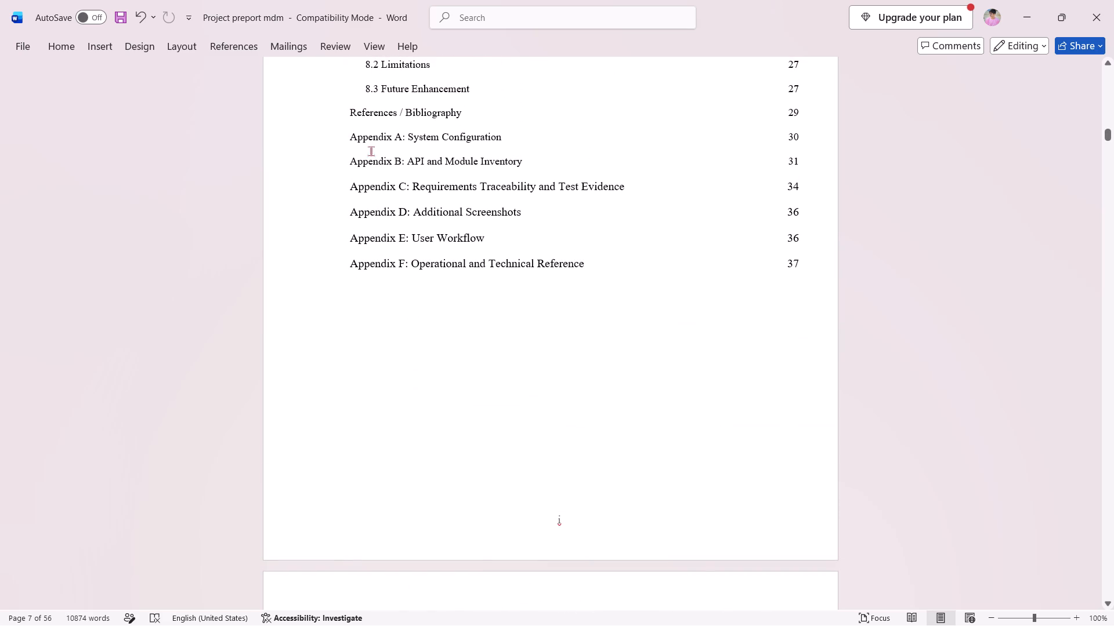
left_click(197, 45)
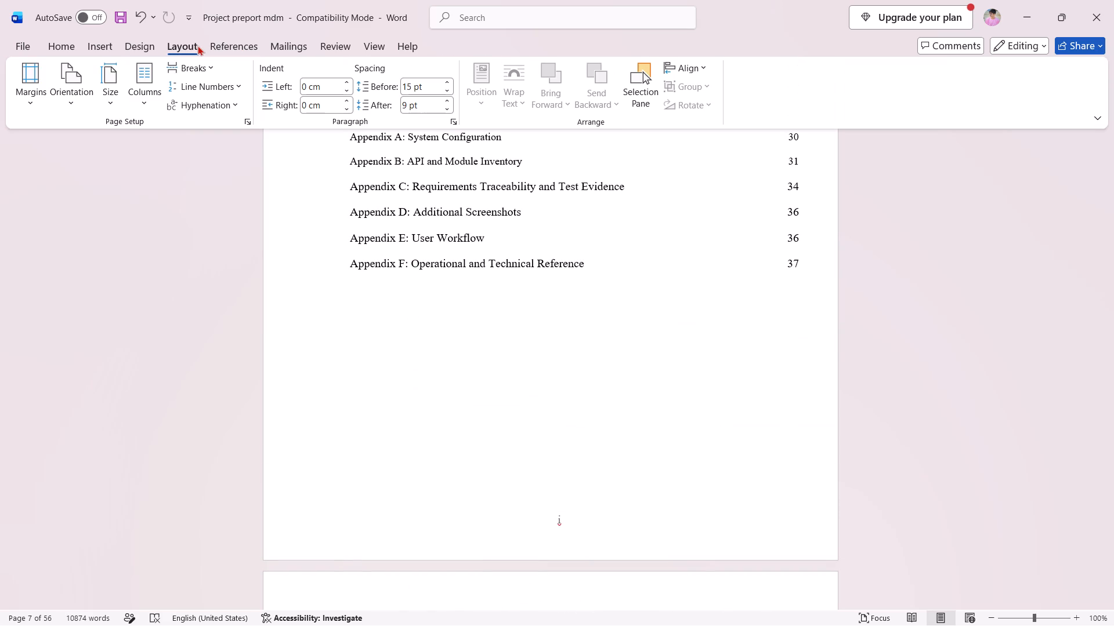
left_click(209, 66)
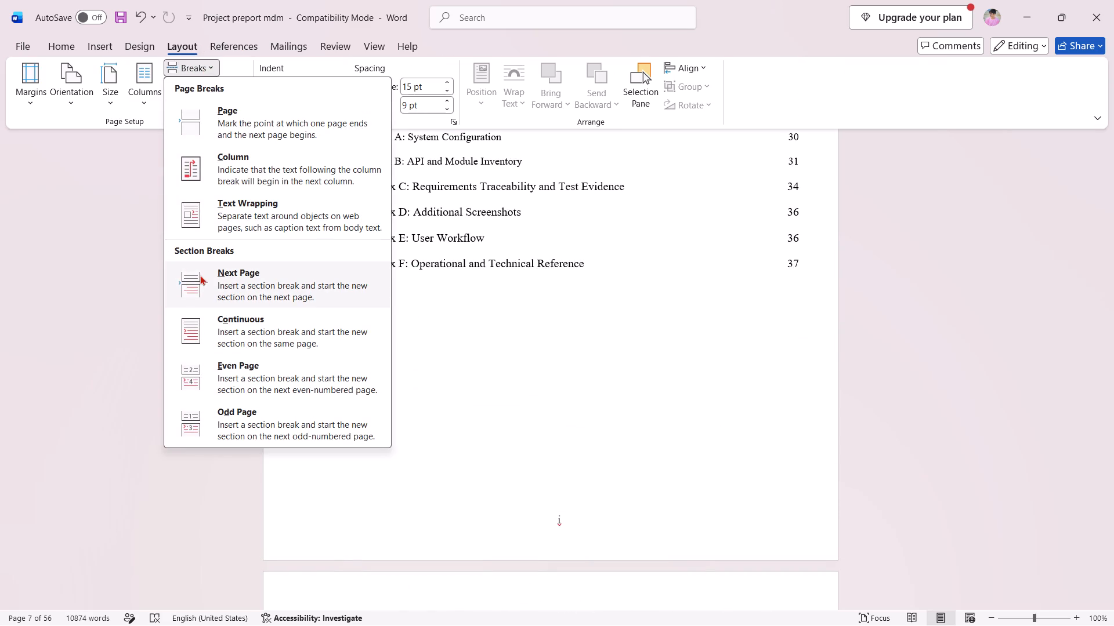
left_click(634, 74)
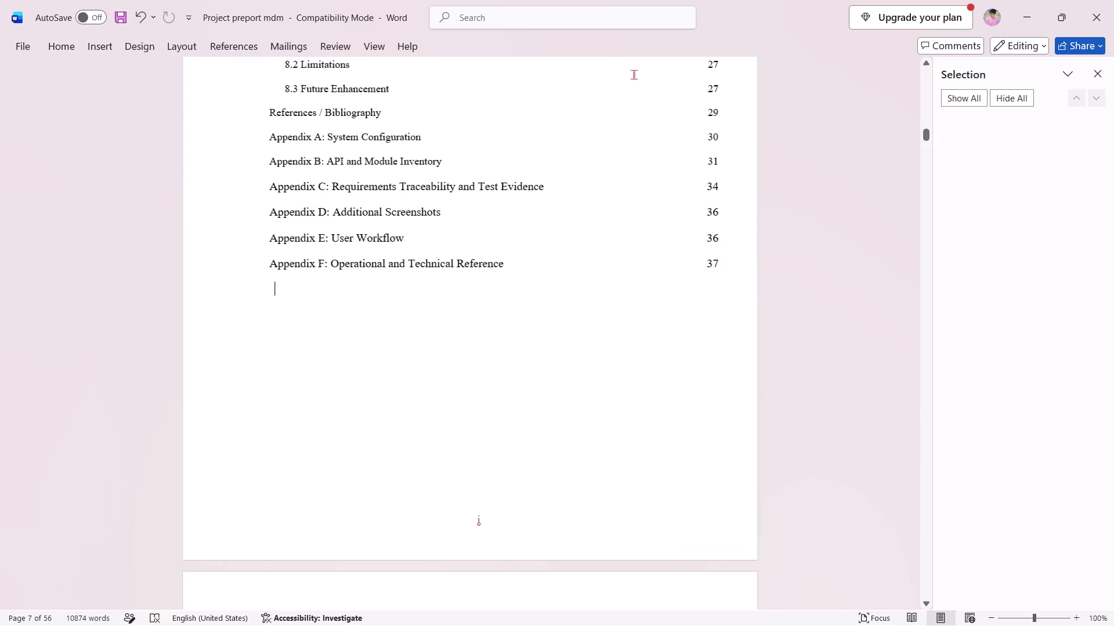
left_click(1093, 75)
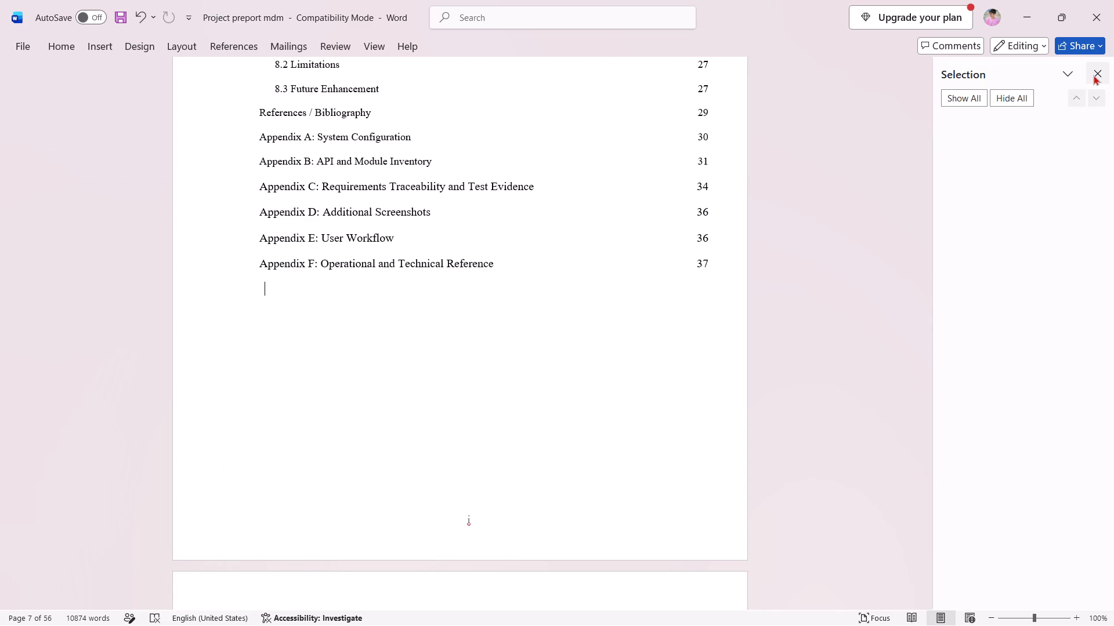
Undo the section break below the Acknowledgement table and the retyped last digit of the Certificate date.
scroll(605, 280, "up", 3)
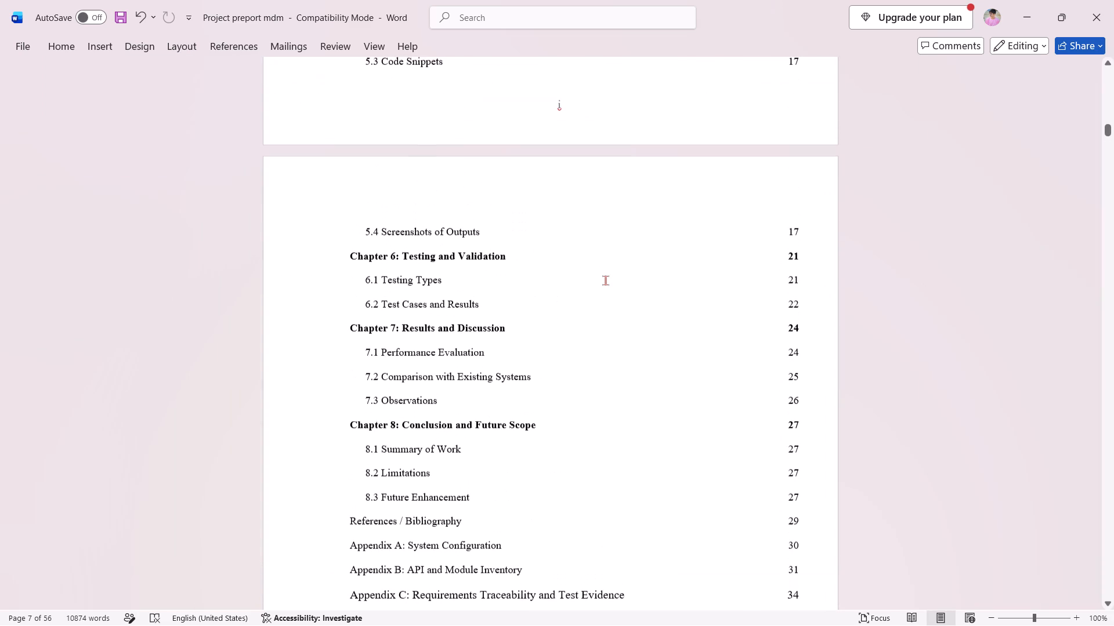
key("ctrl+z")
key("ctrl+z")
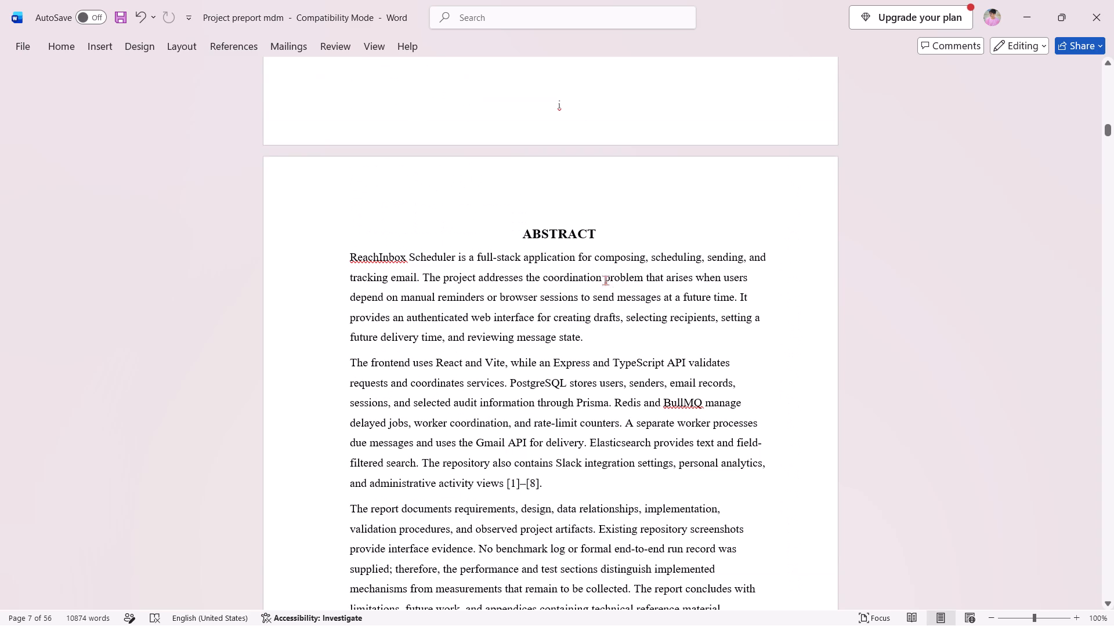
scroll(605, 280, "up", 1)
scroll(605, 280, "right", 1)
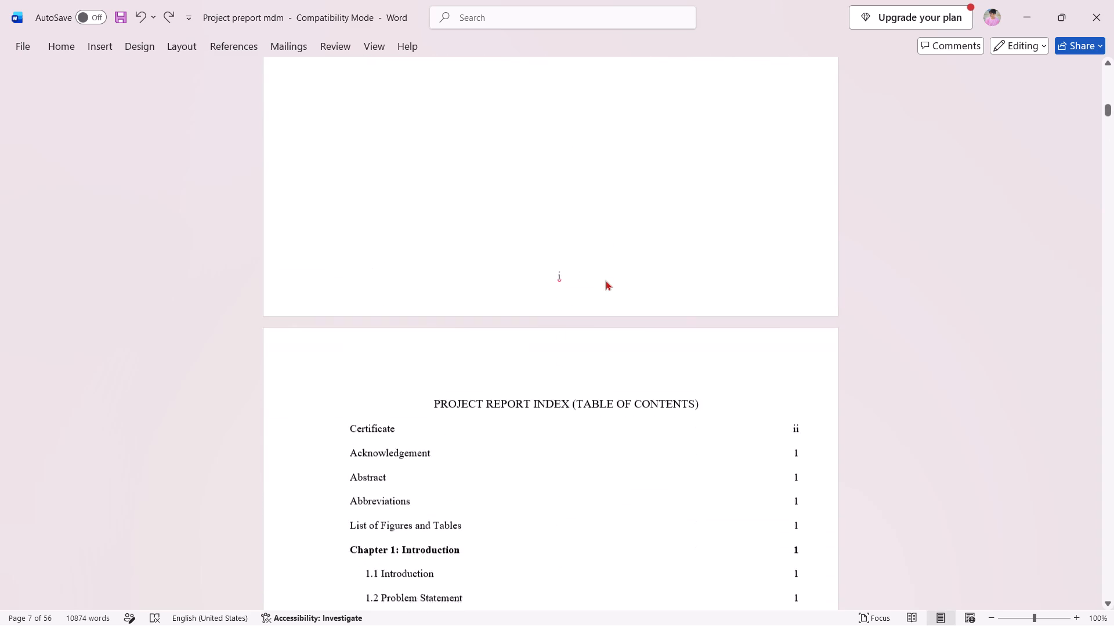
scroll(605, 280, "right", 1)
key("ctrl+z")
Undo the deletion at the Certificate's date line and the Next Page section break at the end of that page.
scroll(605, 280, "up", 1)
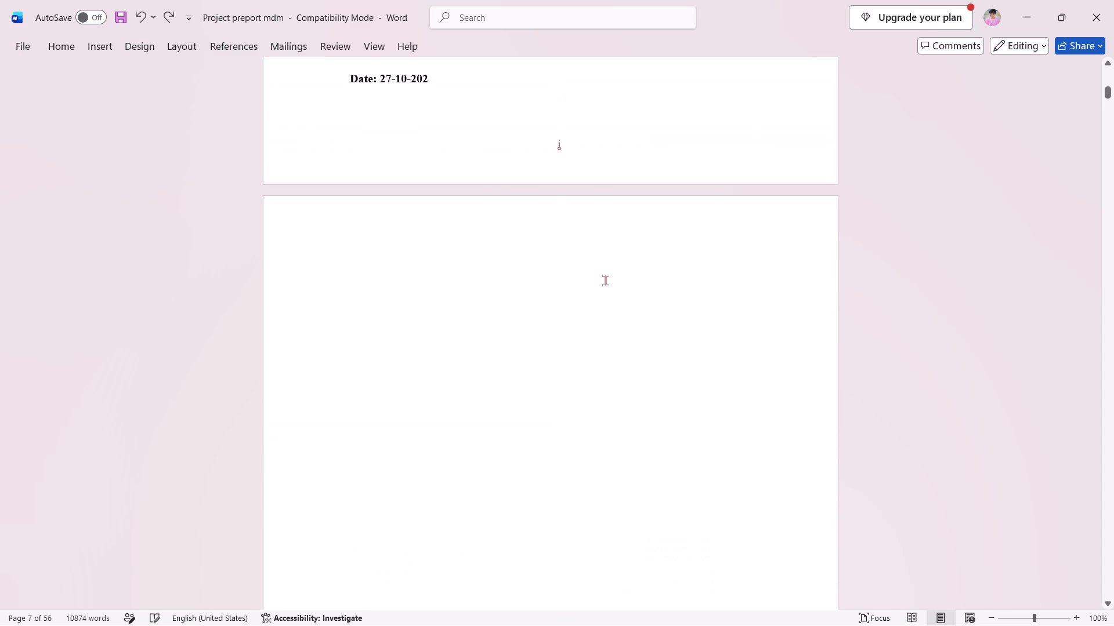
scroll(605, 280, "up", 6)
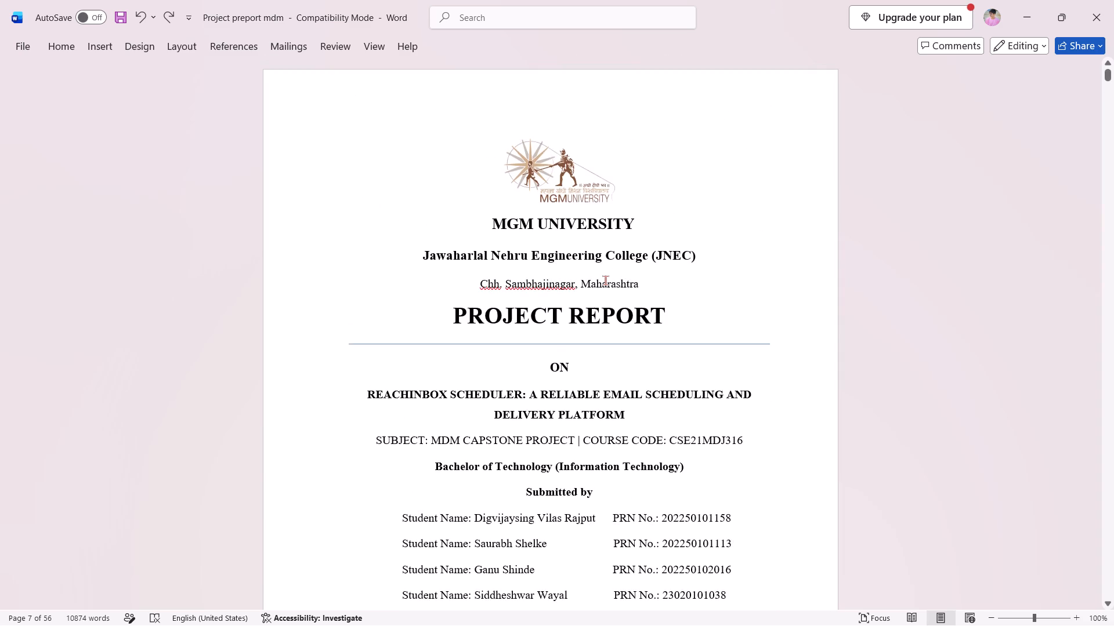
scroll(605, 280, "down", 6)
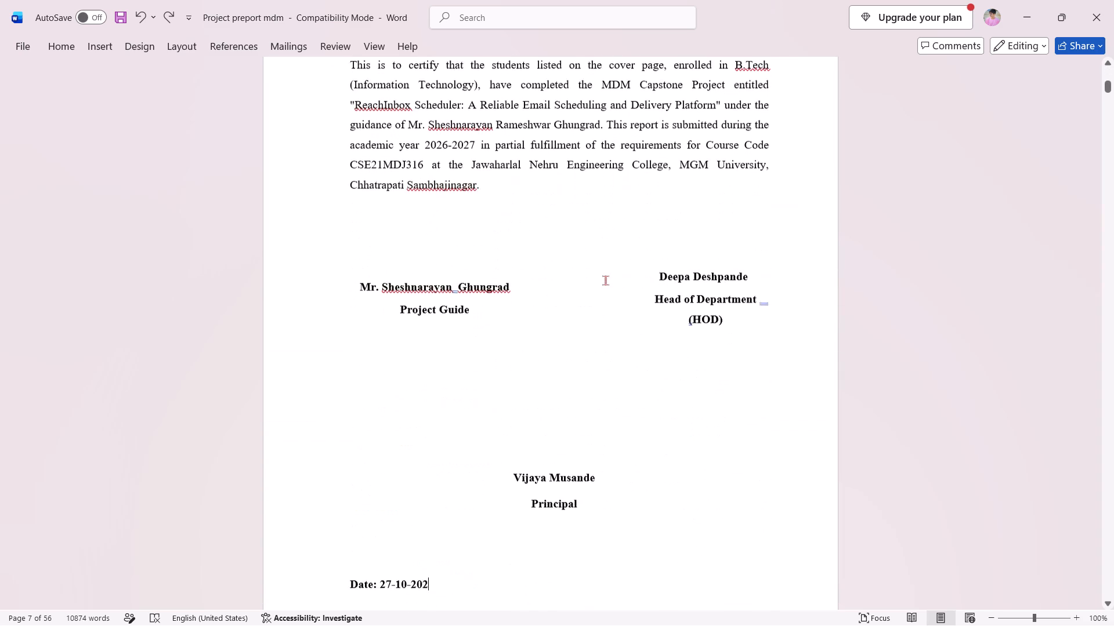
scroll(605, 280, "down", 2)
key("ctrl+z")
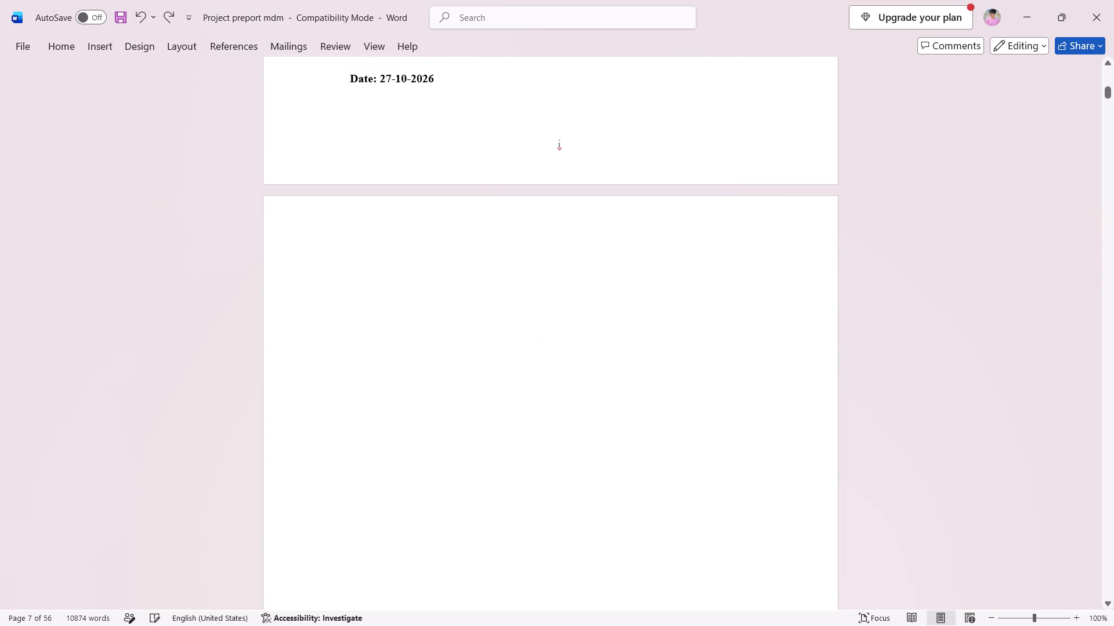
key("ctrl+z")
scroll(605, 280, "up", 2)
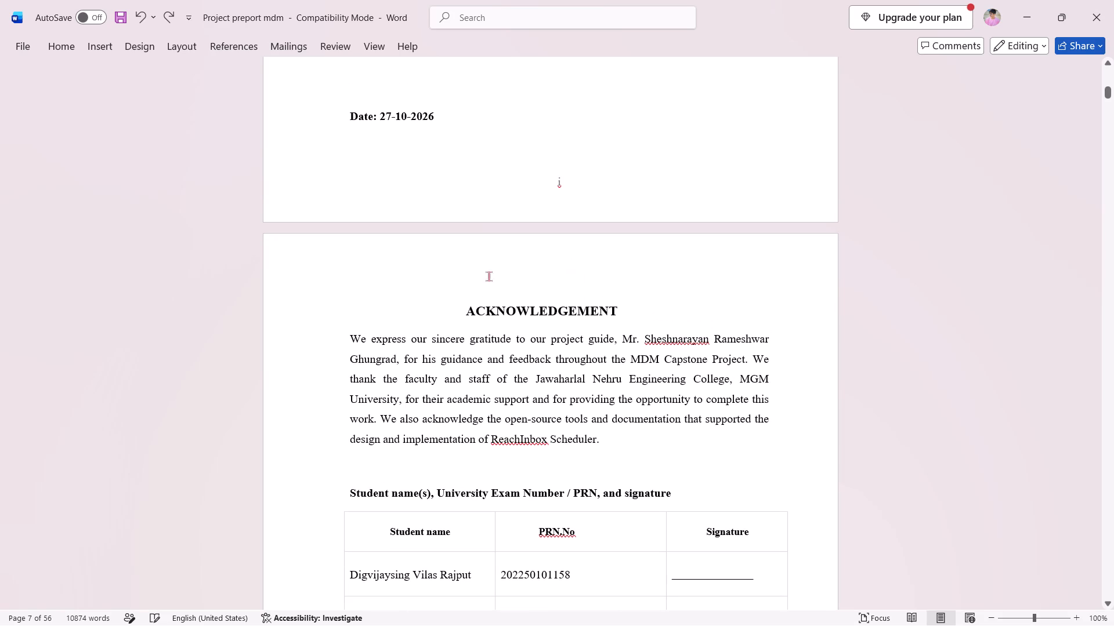
scroll(540, 350, "down", 2)
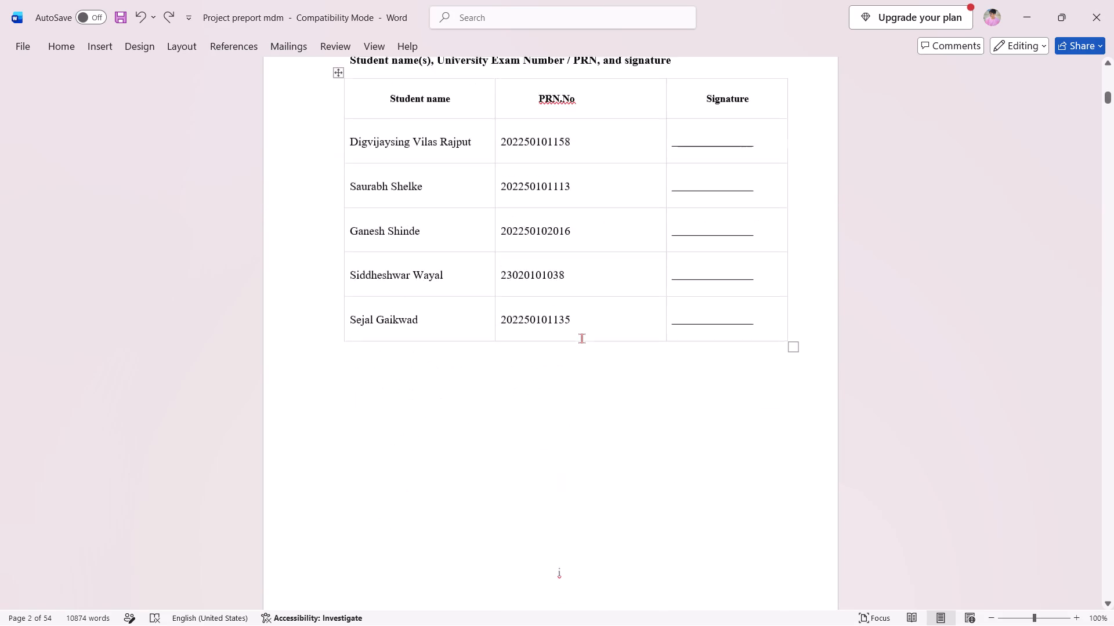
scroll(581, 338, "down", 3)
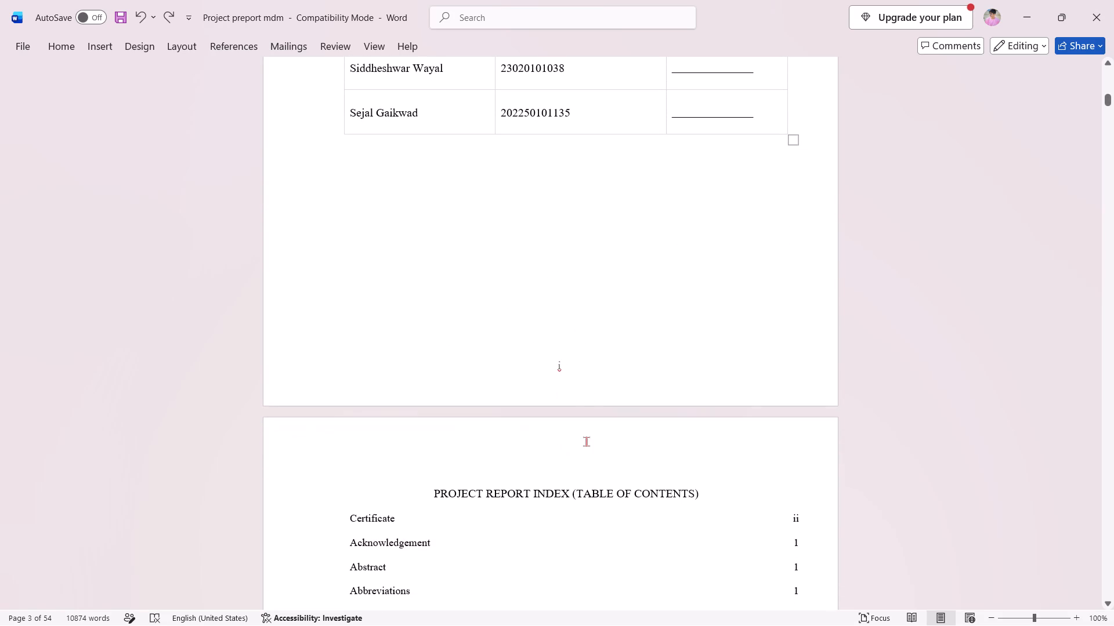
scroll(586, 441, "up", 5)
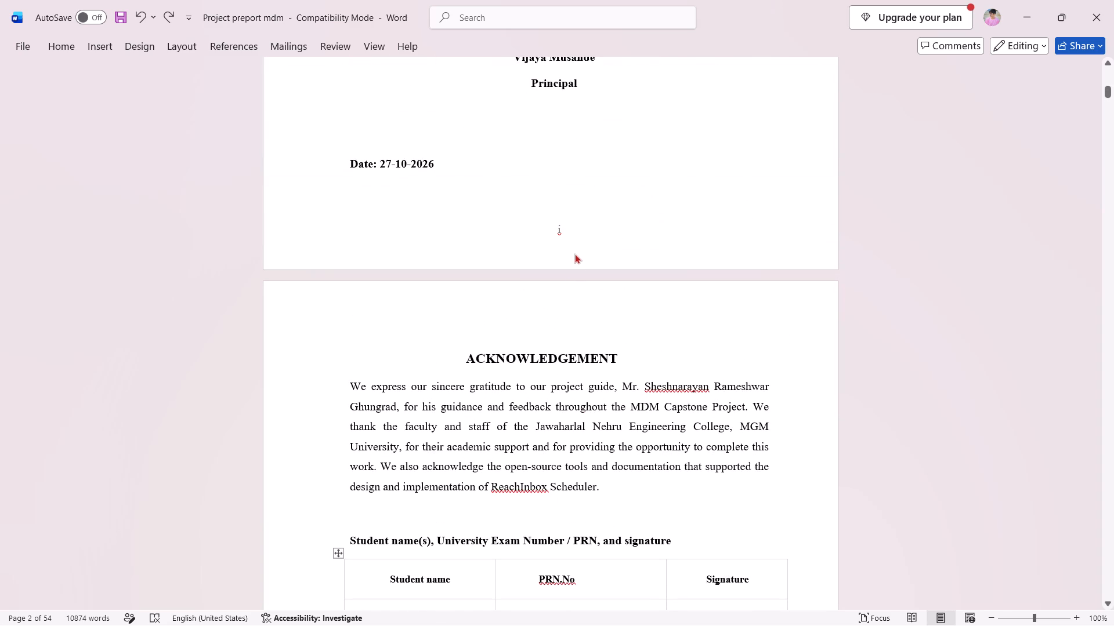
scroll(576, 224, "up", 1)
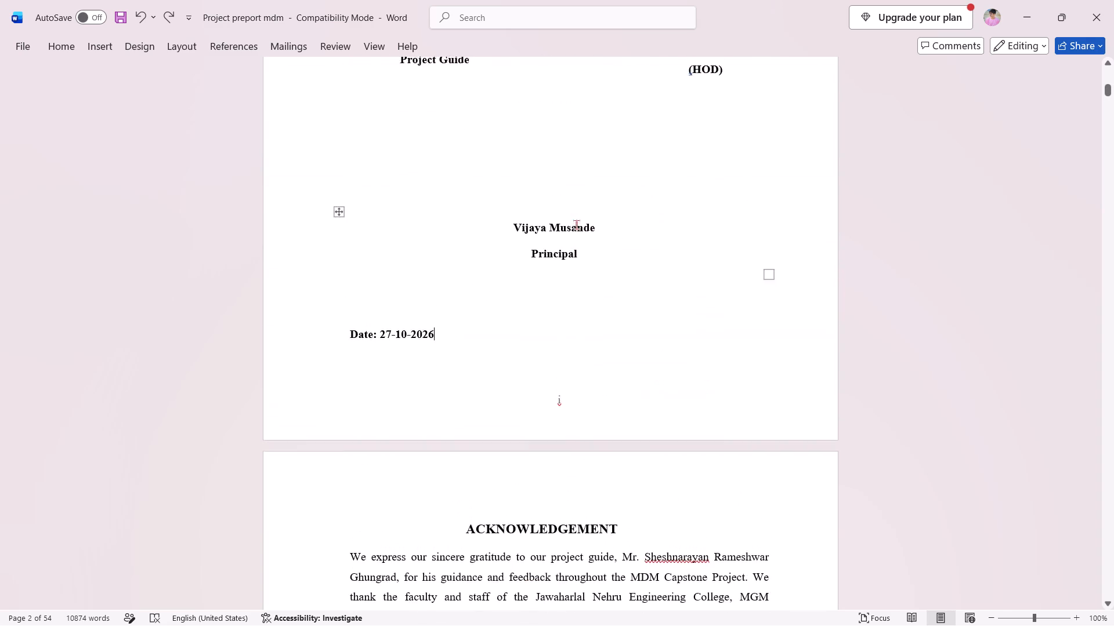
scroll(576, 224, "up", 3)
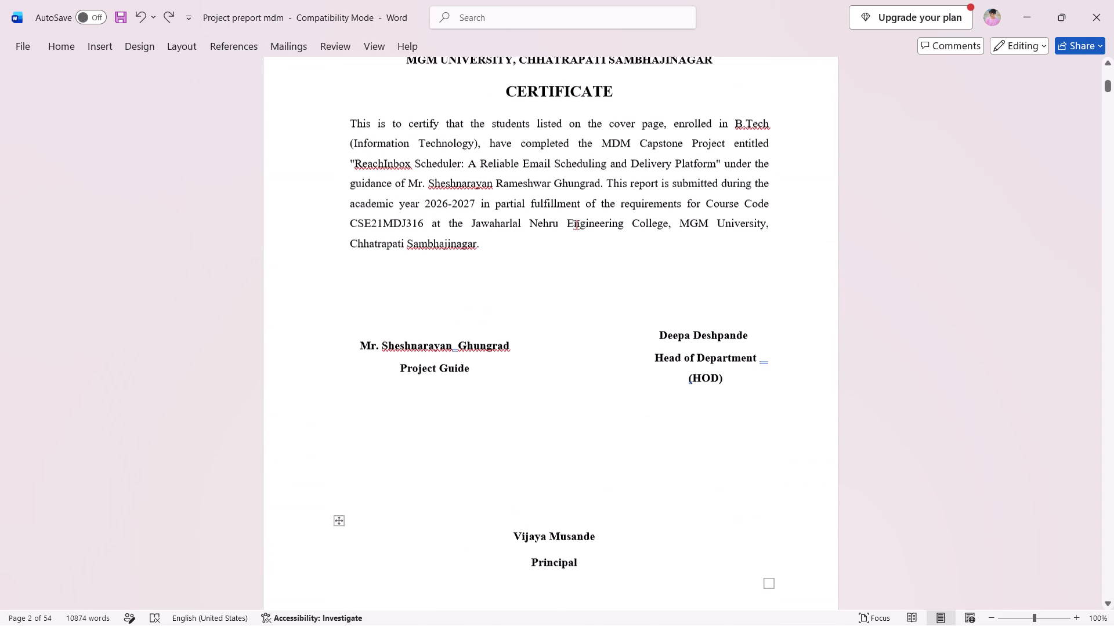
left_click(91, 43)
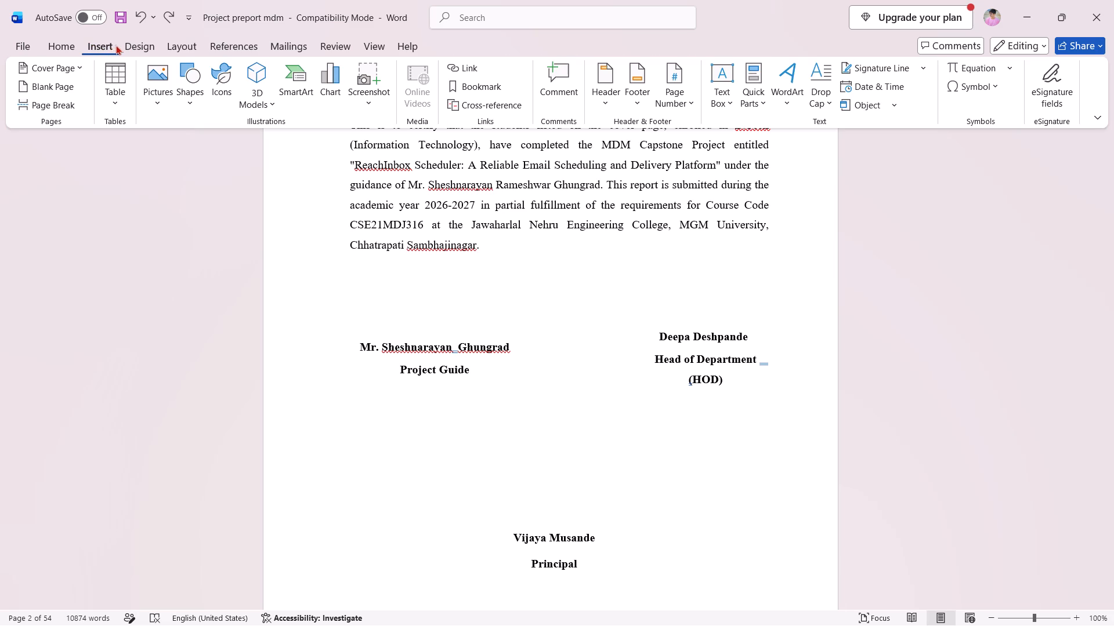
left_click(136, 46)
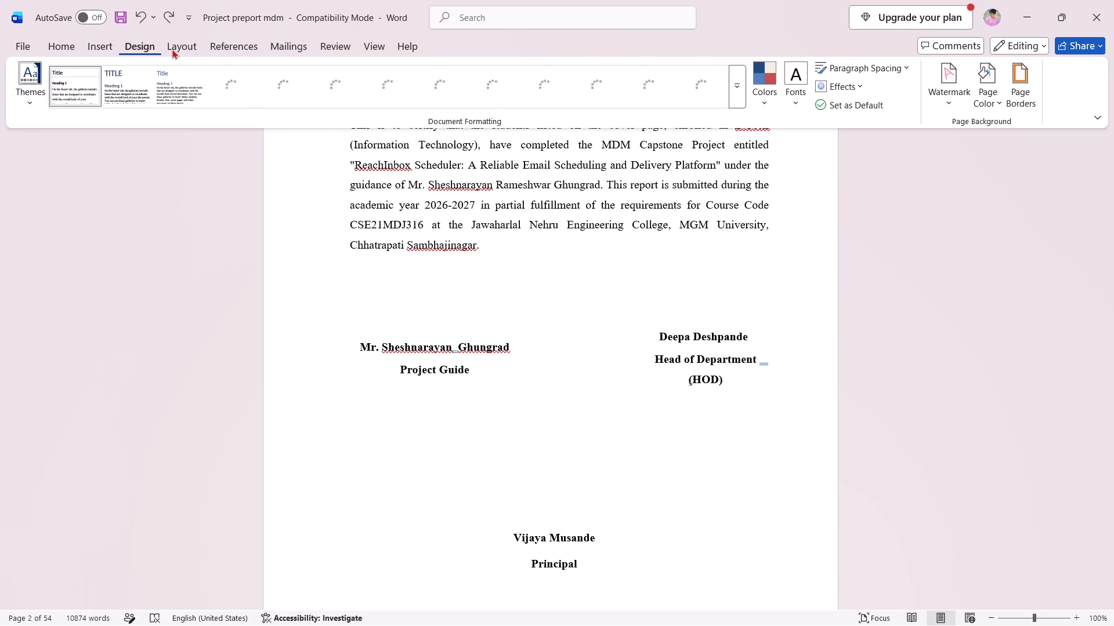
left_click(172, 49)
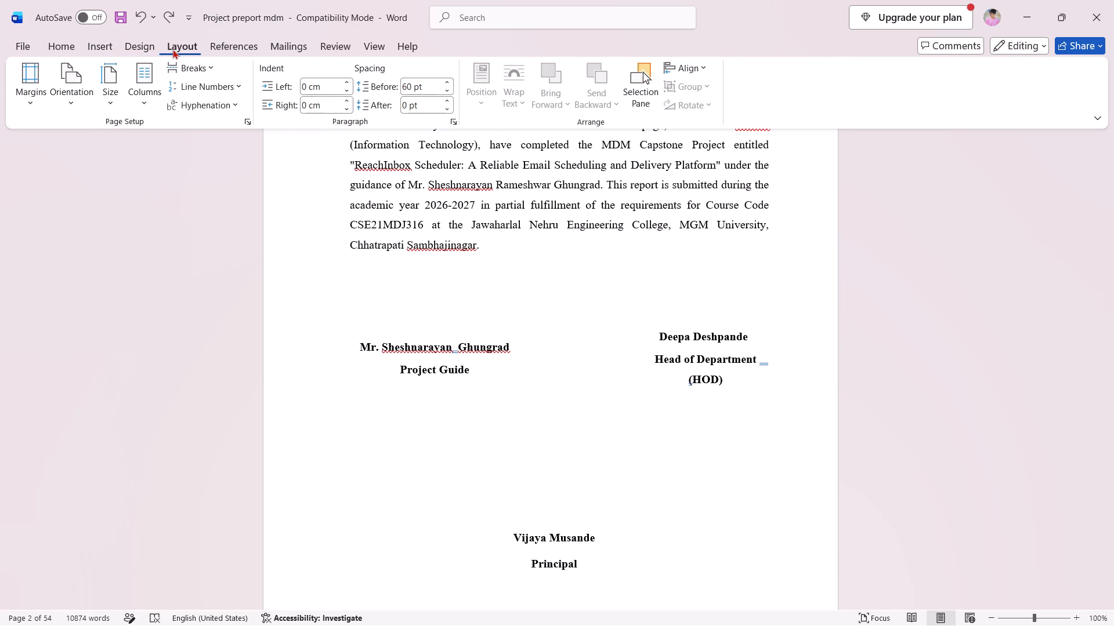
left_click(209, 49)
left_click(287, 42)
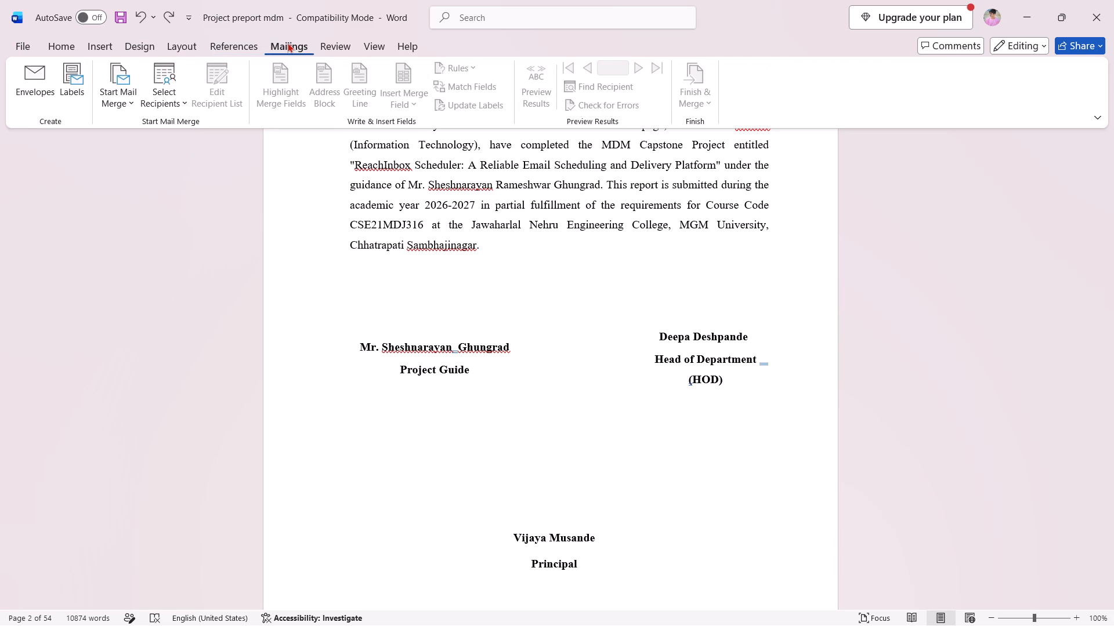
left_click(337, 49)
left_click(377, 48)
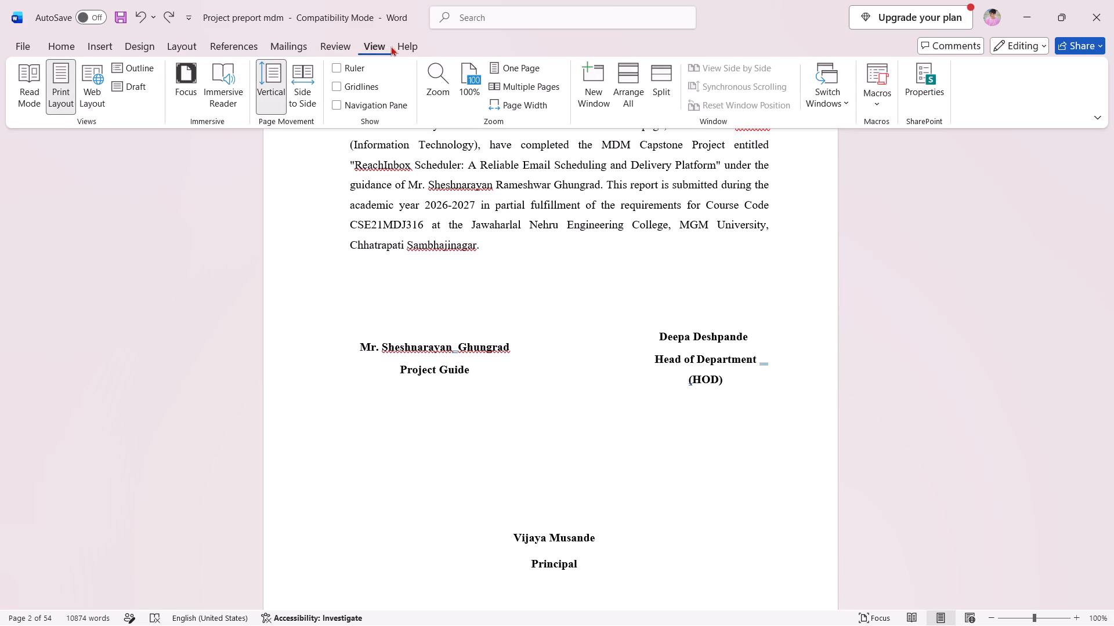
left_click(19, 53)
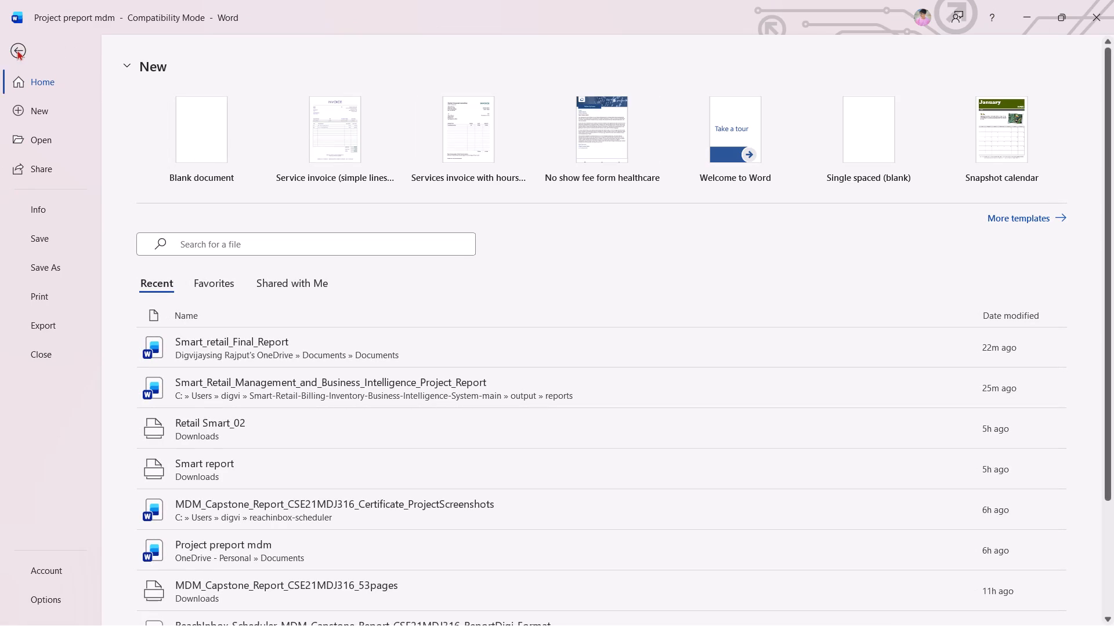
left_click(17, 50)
Examine the front pages from the Certificate to the Abbreviations, comparing their footer page numbers with the table of contents entries.
scroll(417, 345, "down", 6)
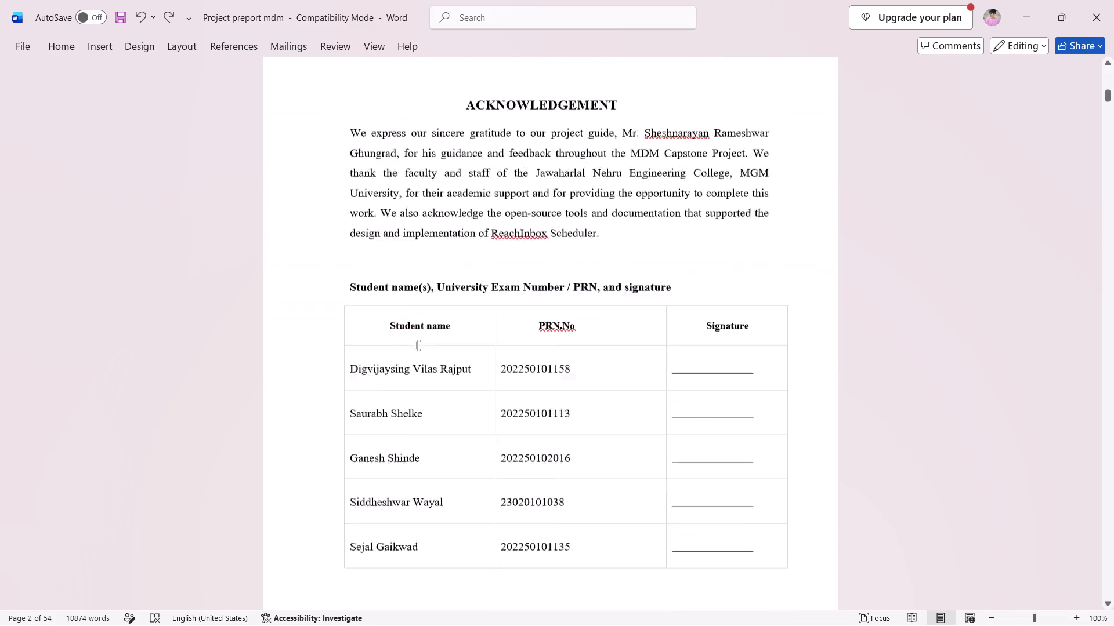
scroll(417, 345, "down", 6)
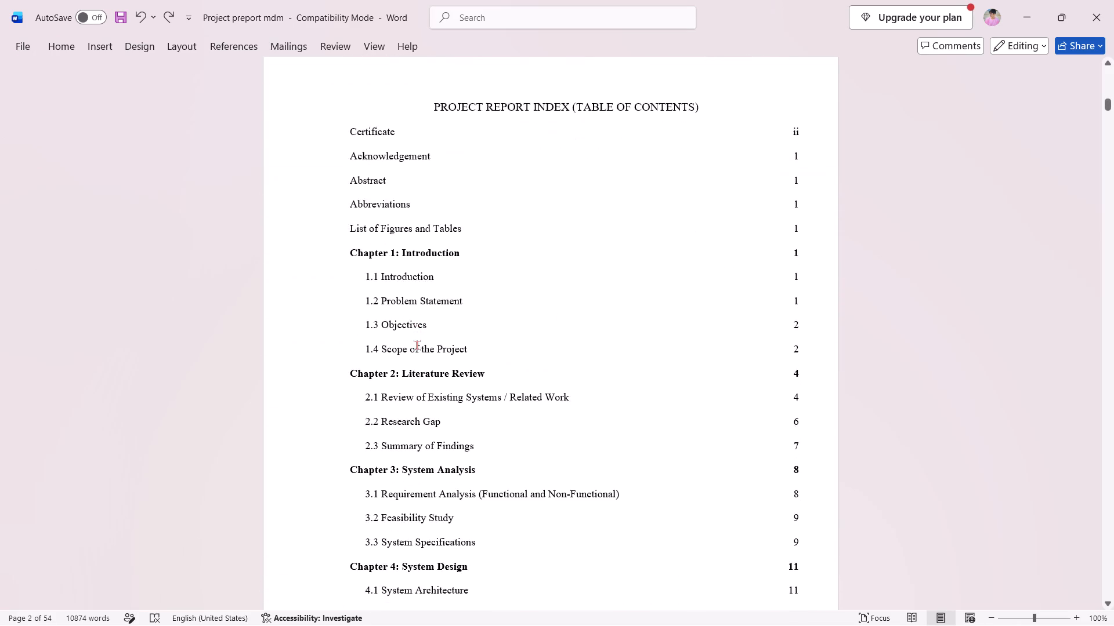
scroll(417, 345, "down", 7)
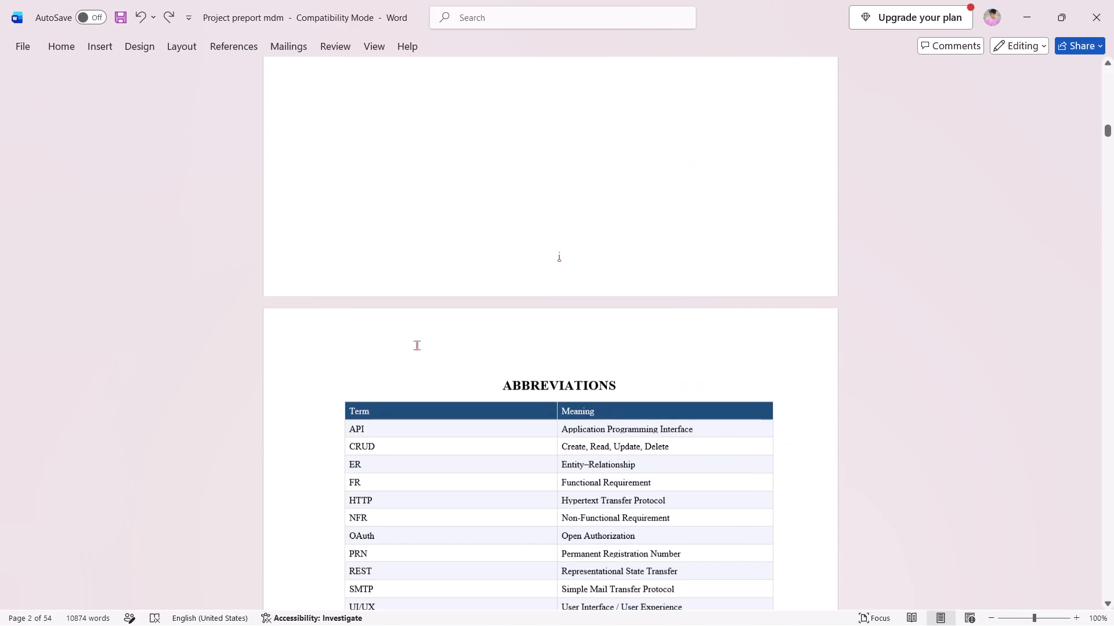
scroll(417, 345, "up", 10)
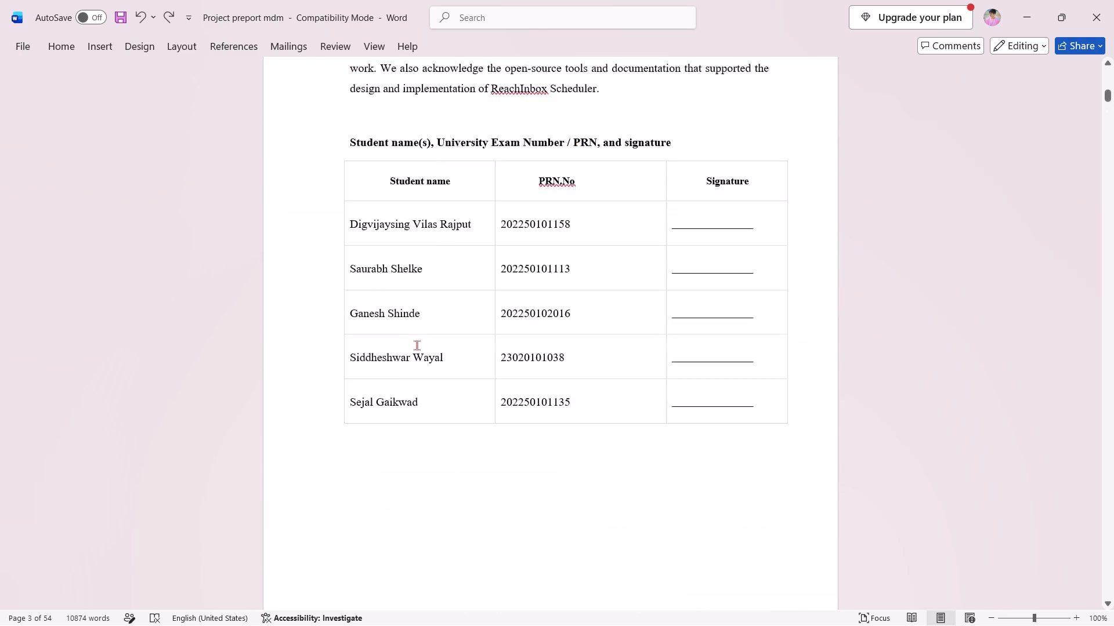
scroll(417, 345, "up", 6)
scroll(417, 345, "down", 3)
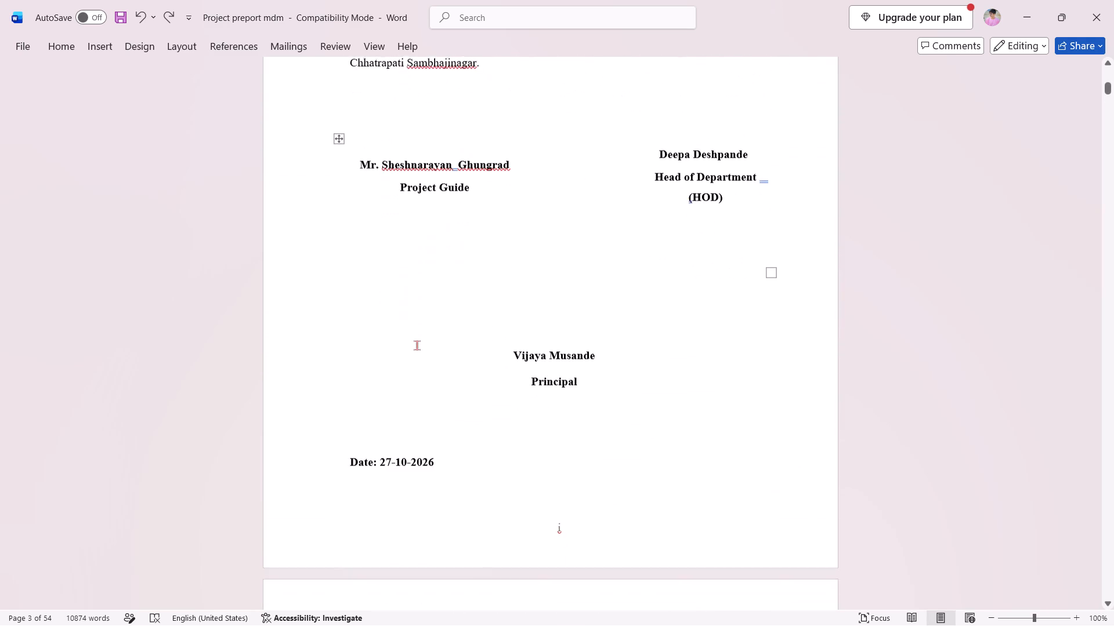
scroll(417, 345, "down", 7)
scroll(417, 345, "up", 2)
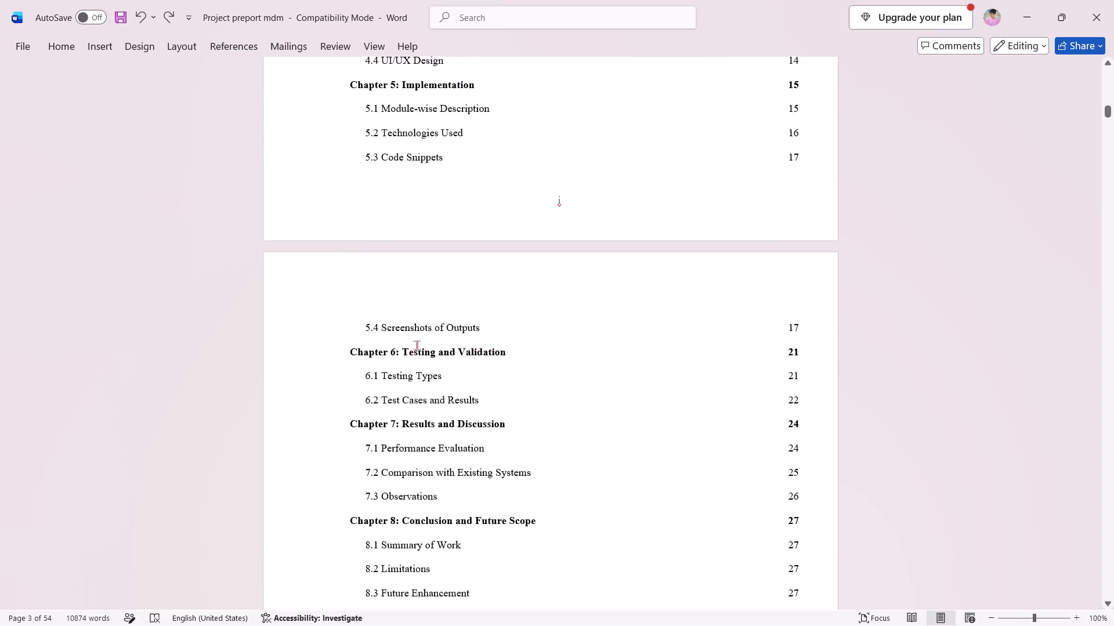
Delete the page numbers of the Certificate, Acknowledgement, Abstract, Abbreviations and List of Figures and Tables entries in the table of contents.
scroll(417, 345, "up", 2)
scroll(417, 345, "down", 3)
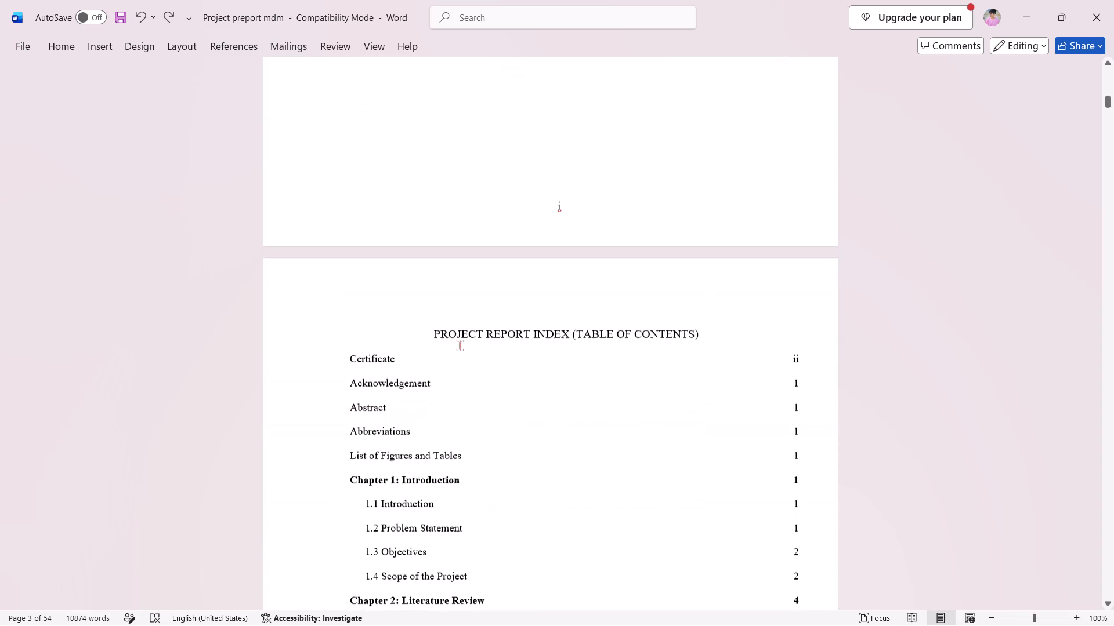
left_click(798, 361)
key("BackSpace")
key("BackSpace")
key("Down")
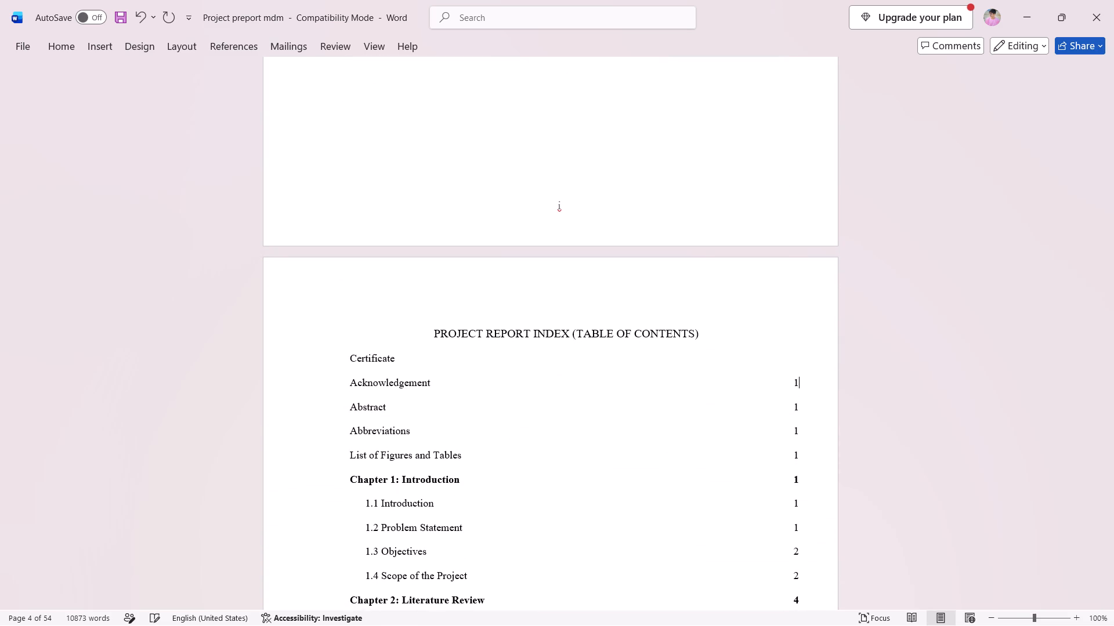
key("BackSpace")
key("Down")
key("BackSpace")
key("Down")
key("BackSpace")
key("Down")
key("BackSpace")
Save the document.
scroll(634, 353, "up", 1)
scroll(634, 353, "down", 2)
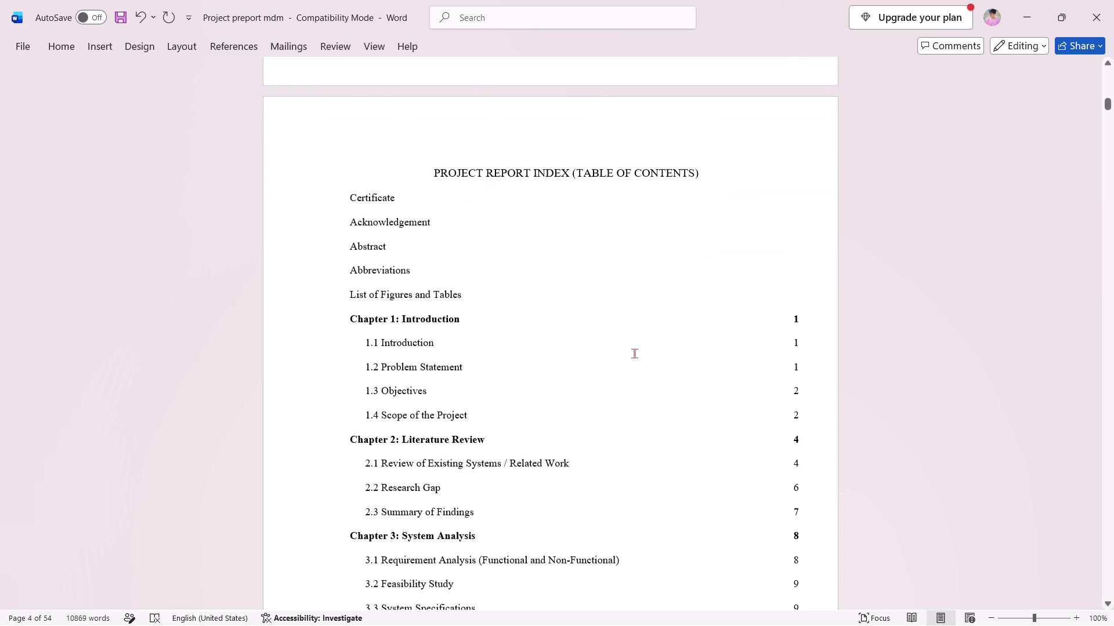
scroll(634, 353, "down", 3)
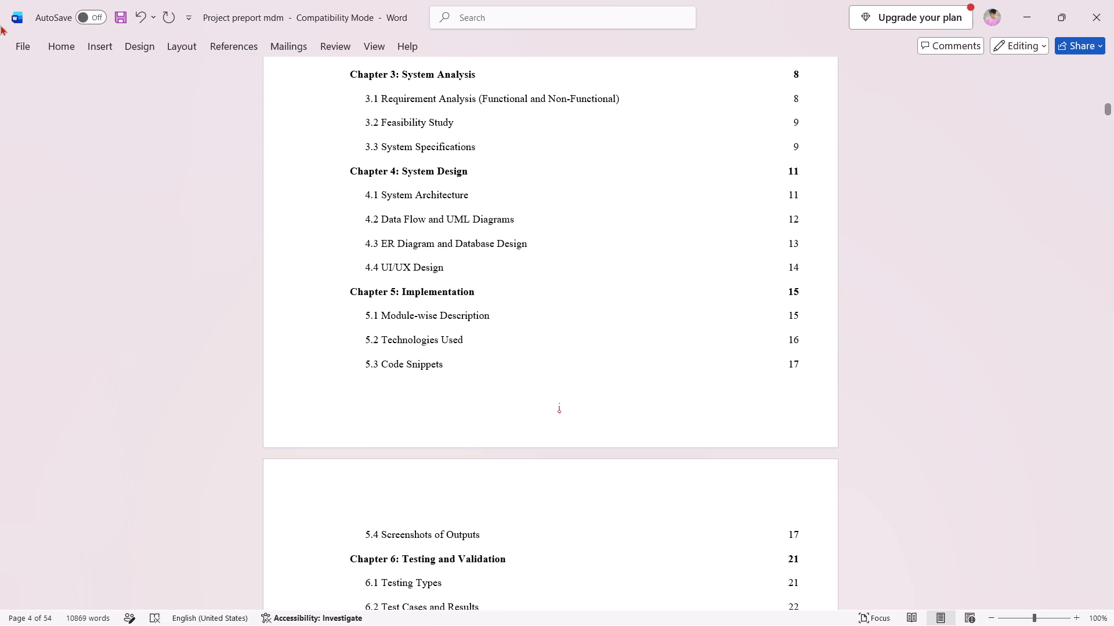
left_click(116, 15)
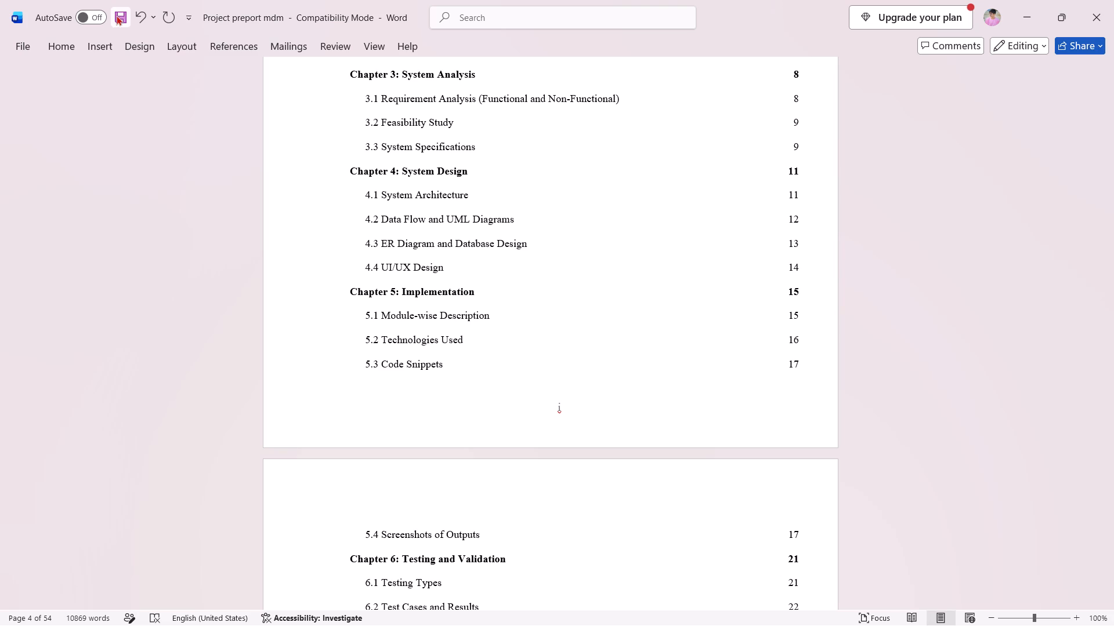
left_click(116, 16)
Examine the page footers from the table of contents through to the start of Chapter 1.
scroll(480, 373, "up", 1)
scroll(480, 373, "down", 3)
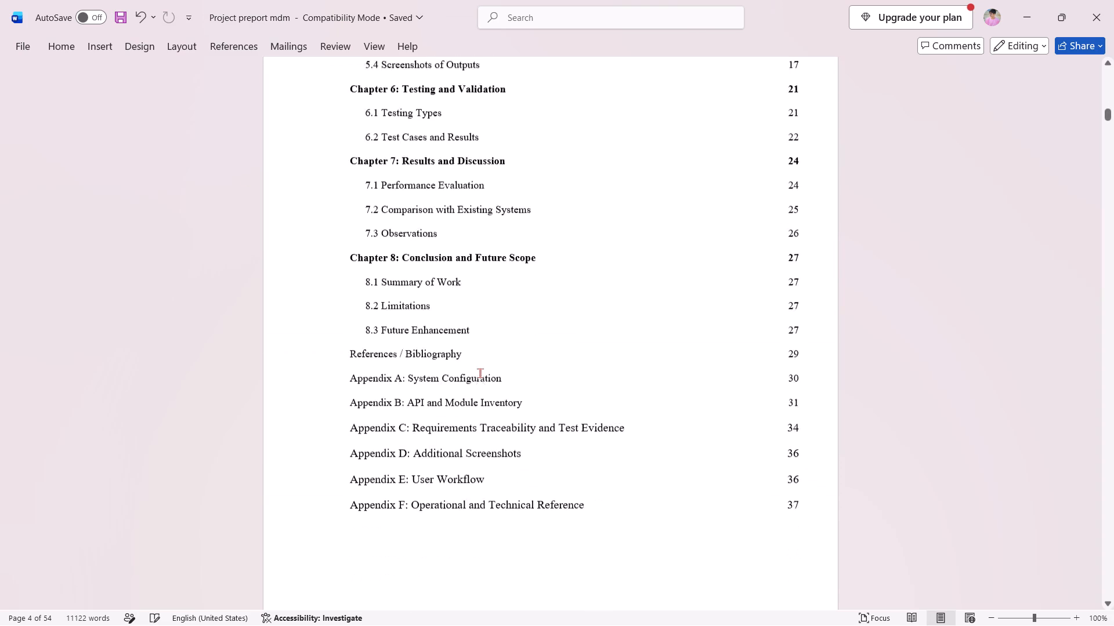
scroll(480, 373, "down", 8)
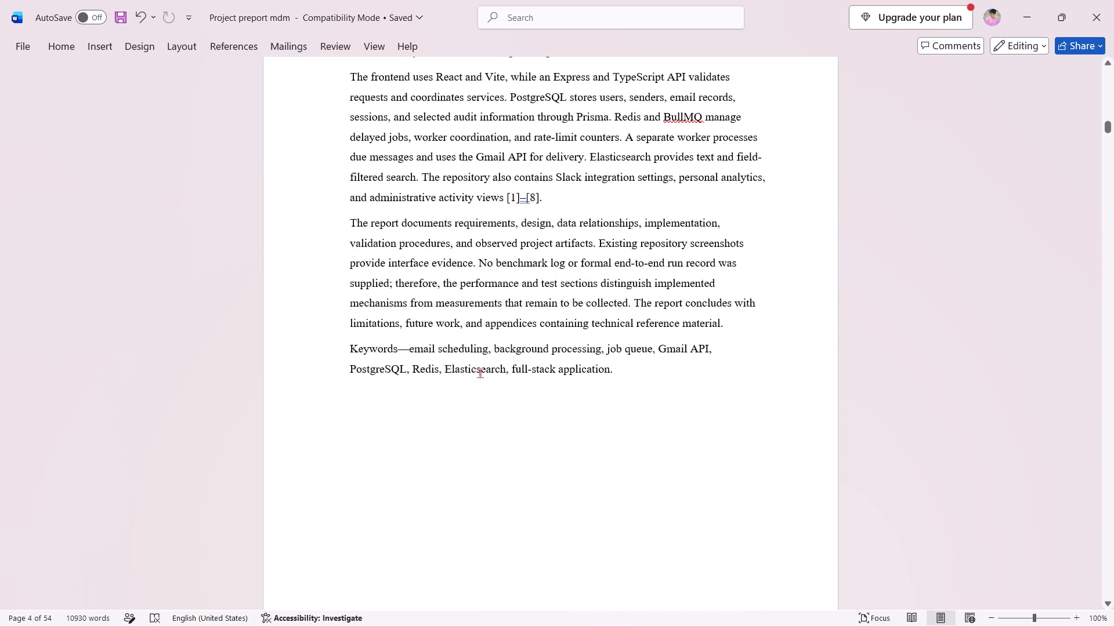
scroll(480, 373, "down", 5)
scroll(480, 373, "up", 2)
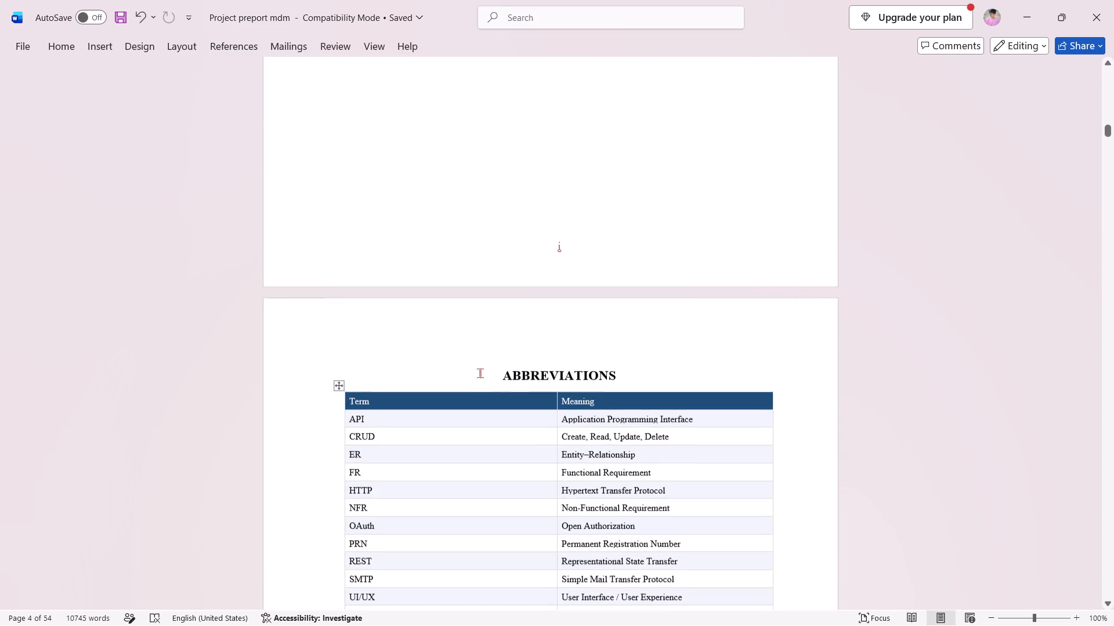
scroll(480, 373, "down", 9)
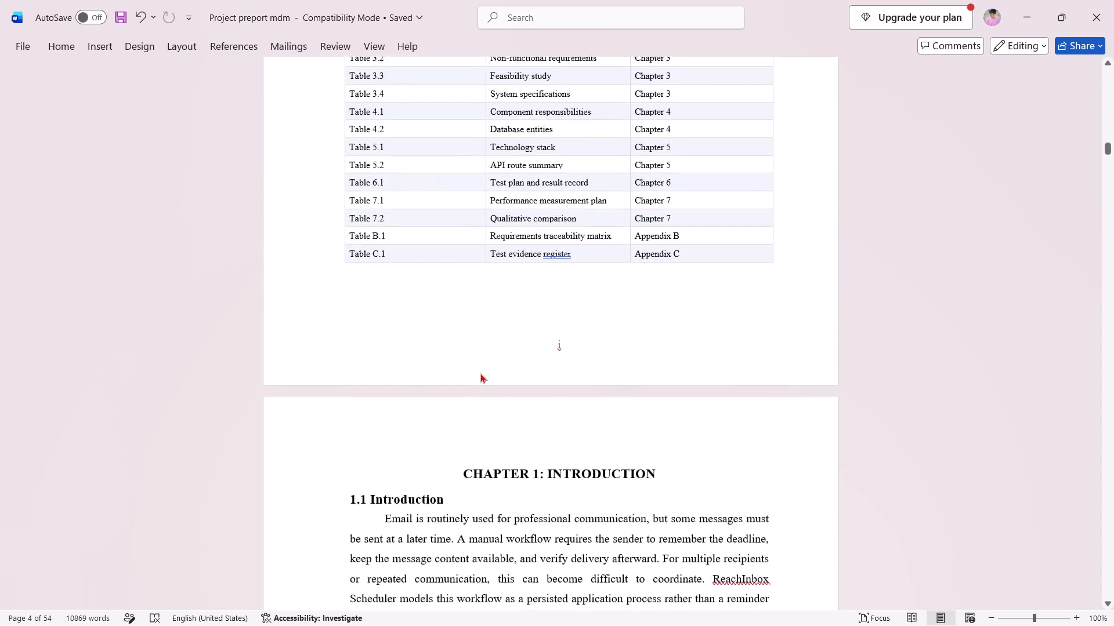
scroll(480, 373, "down", 3)
Delete the Roman page number from the Section 2 footer below the list of tables and return to the body text.
scroll(480, 373, "up", 1)
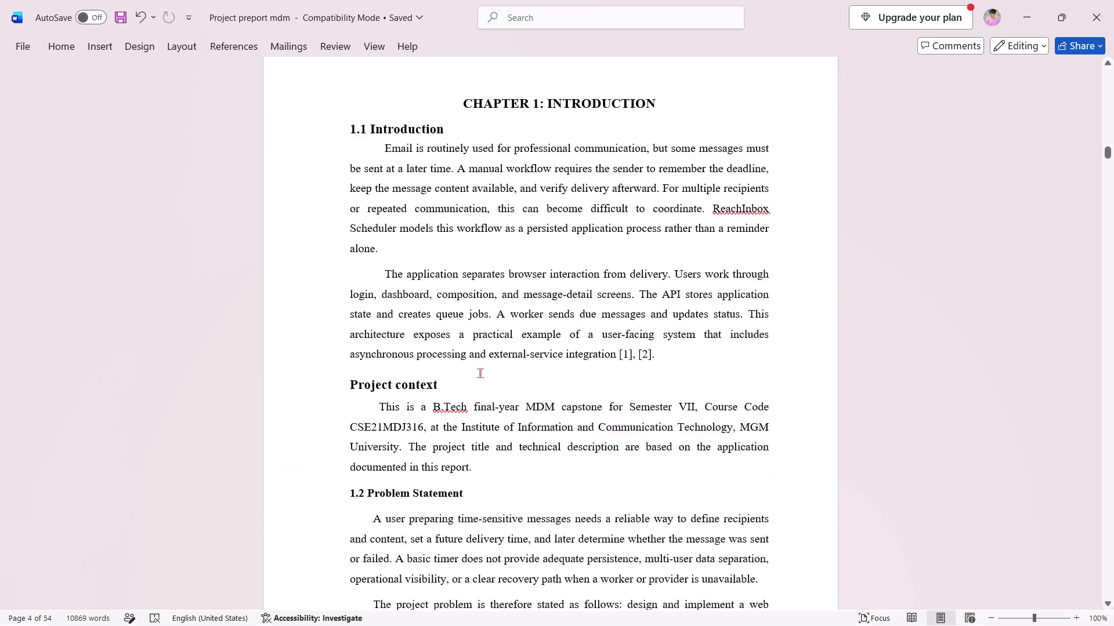
scroll(480, 373, "up", 1)
double_click(561, 359)
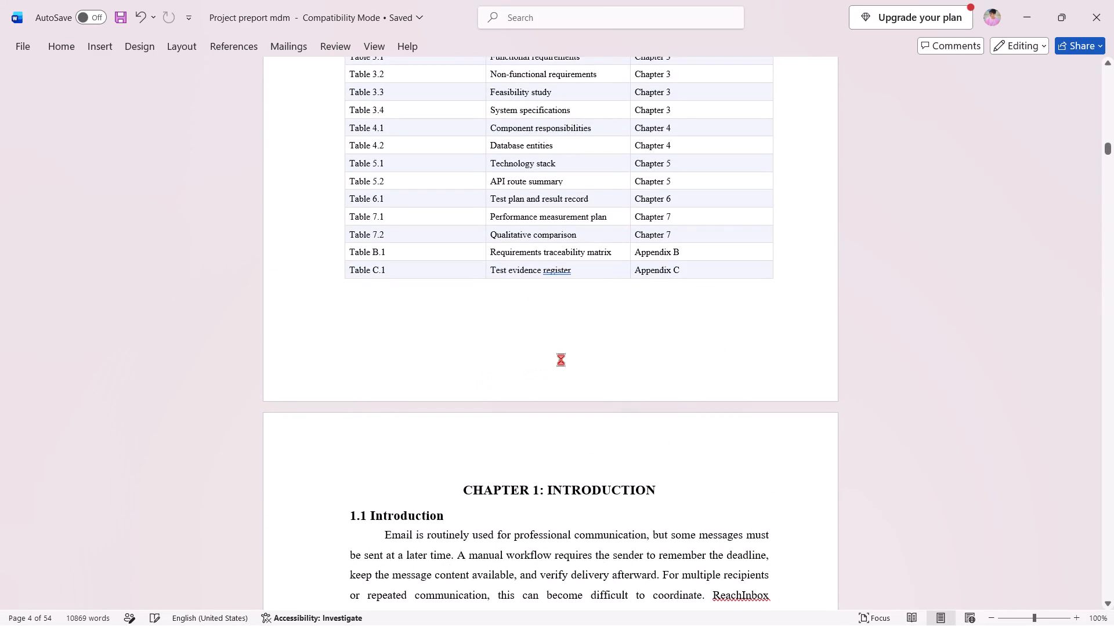
left_click(561, 359)
key("BackSpace")
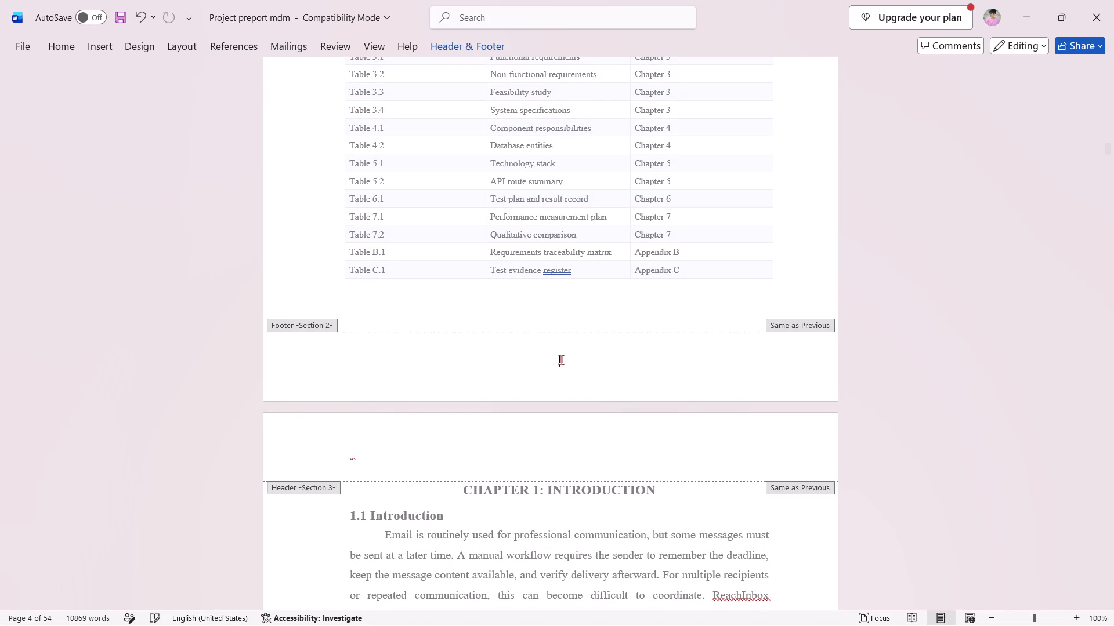
double_click(523, 308)
scroll(523, 308, "up", 3)
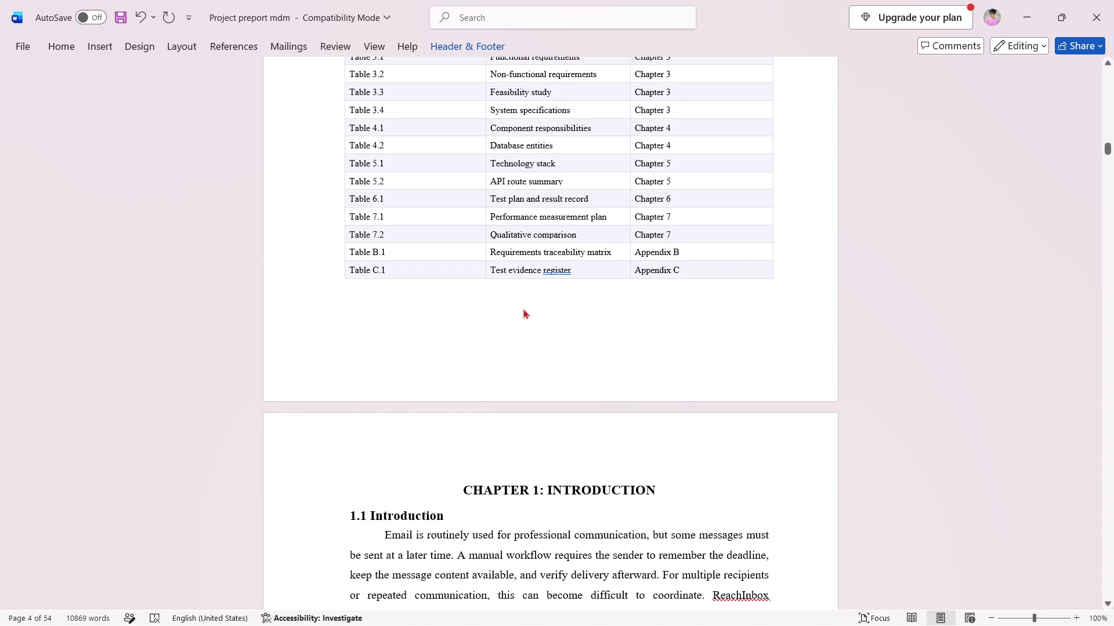
scroll(523, 308, "up", 12)
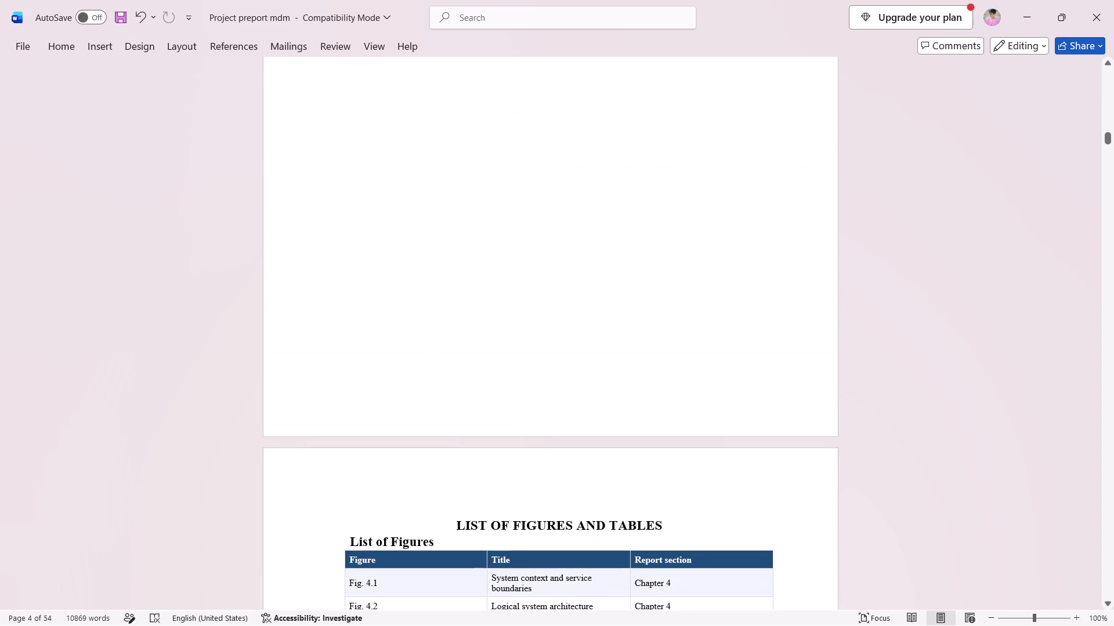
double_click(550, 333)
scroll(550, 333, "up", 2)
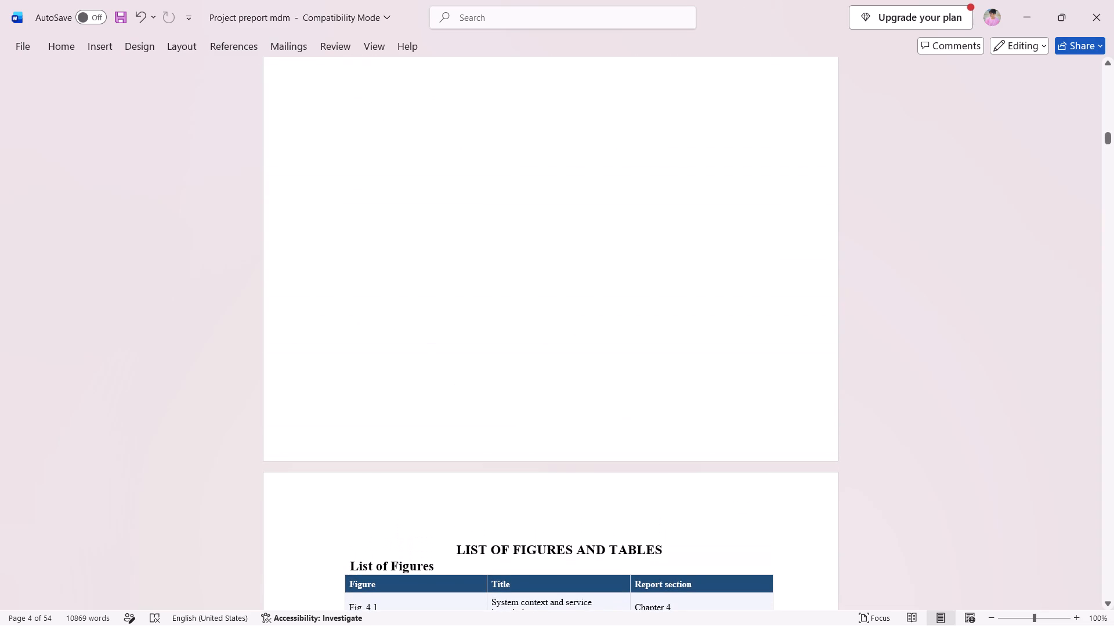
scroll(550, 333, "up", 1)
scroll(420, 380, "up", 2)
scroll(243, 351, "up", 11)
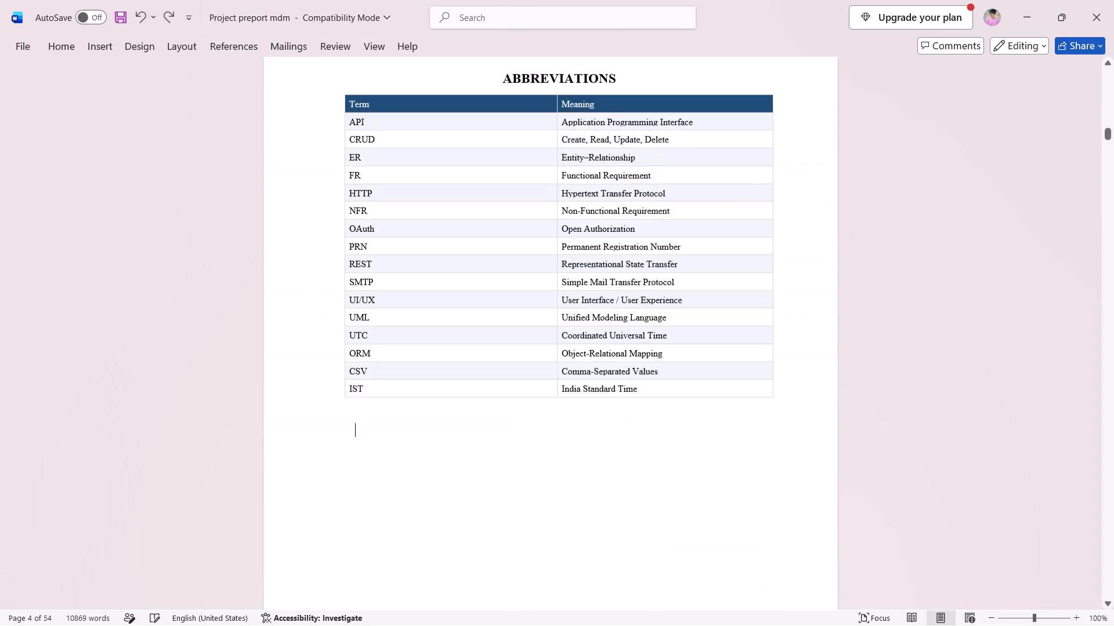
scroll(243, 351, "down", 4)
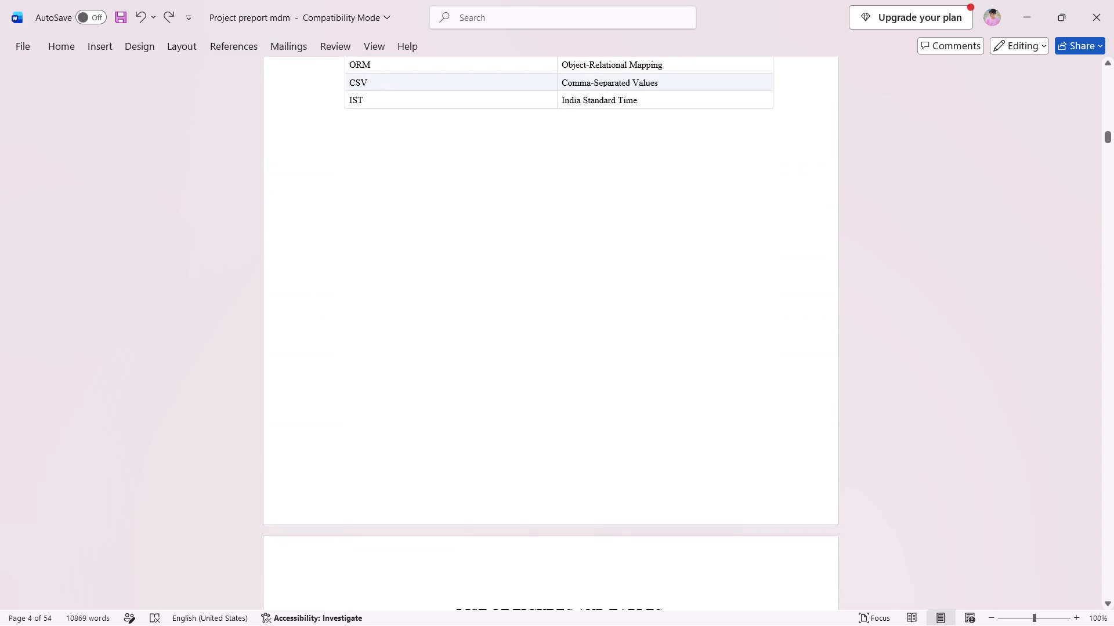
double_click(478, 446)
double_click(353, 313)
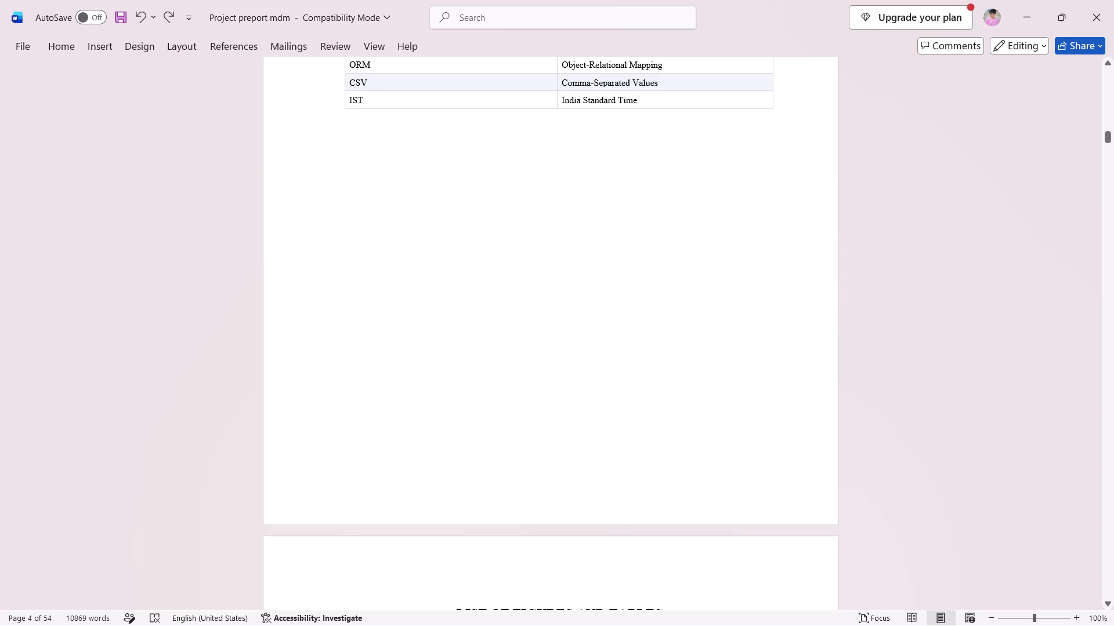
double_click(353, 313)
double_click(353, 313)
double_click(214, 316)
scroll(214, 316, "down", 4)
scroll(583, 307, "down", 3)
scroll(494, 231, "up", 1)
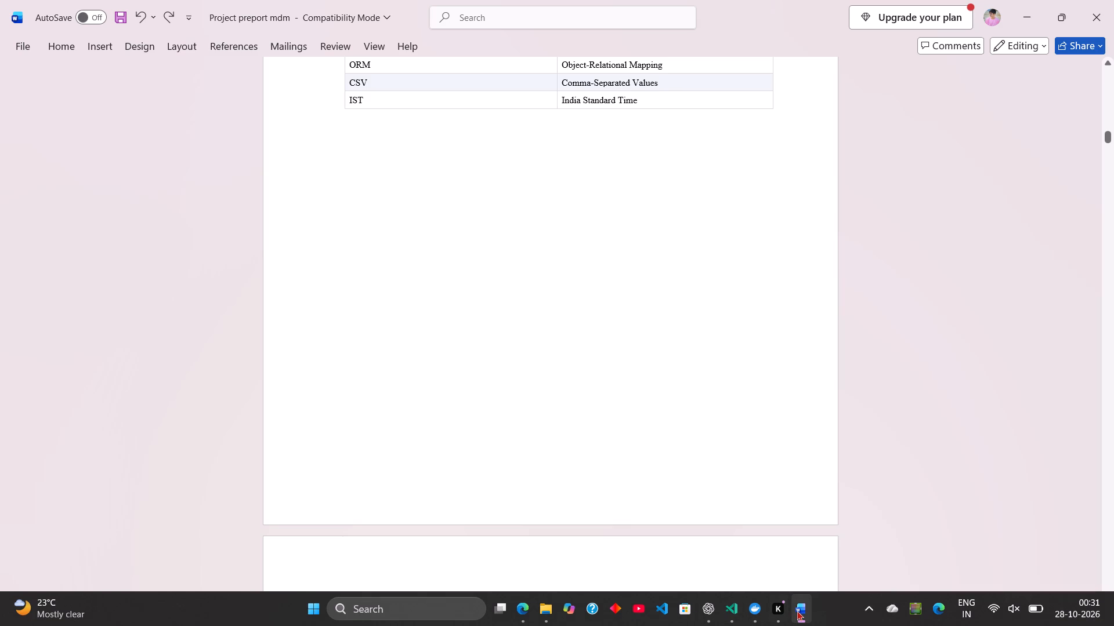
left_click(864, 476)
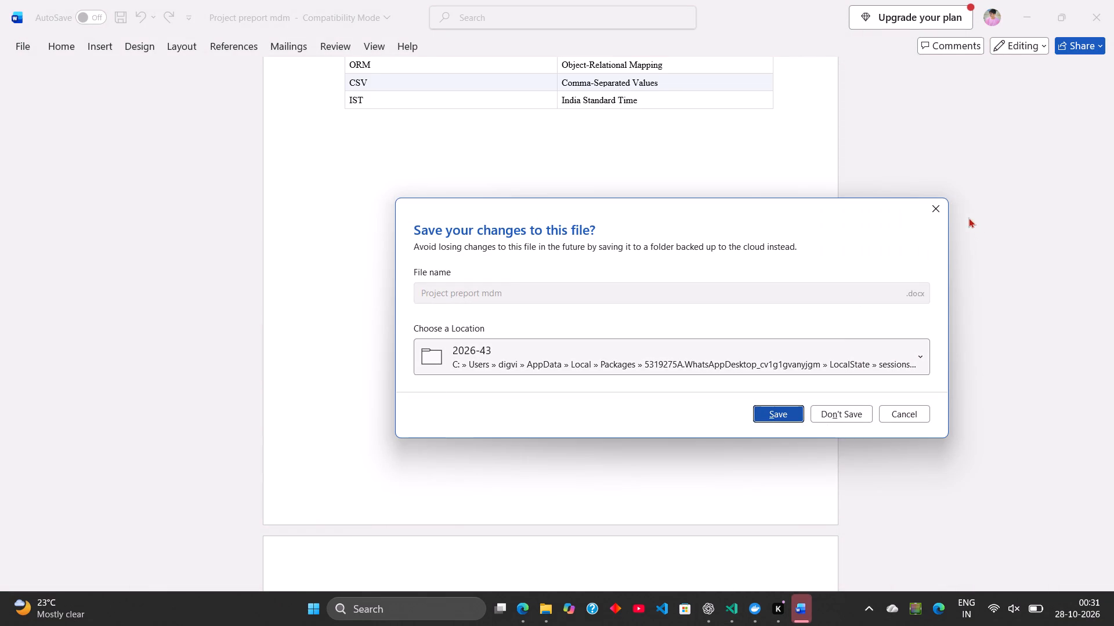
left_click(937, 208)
Unlink the Section 2 footer on the Abbreviations page from the previous section.
scroll(602, 331, "down", 1)
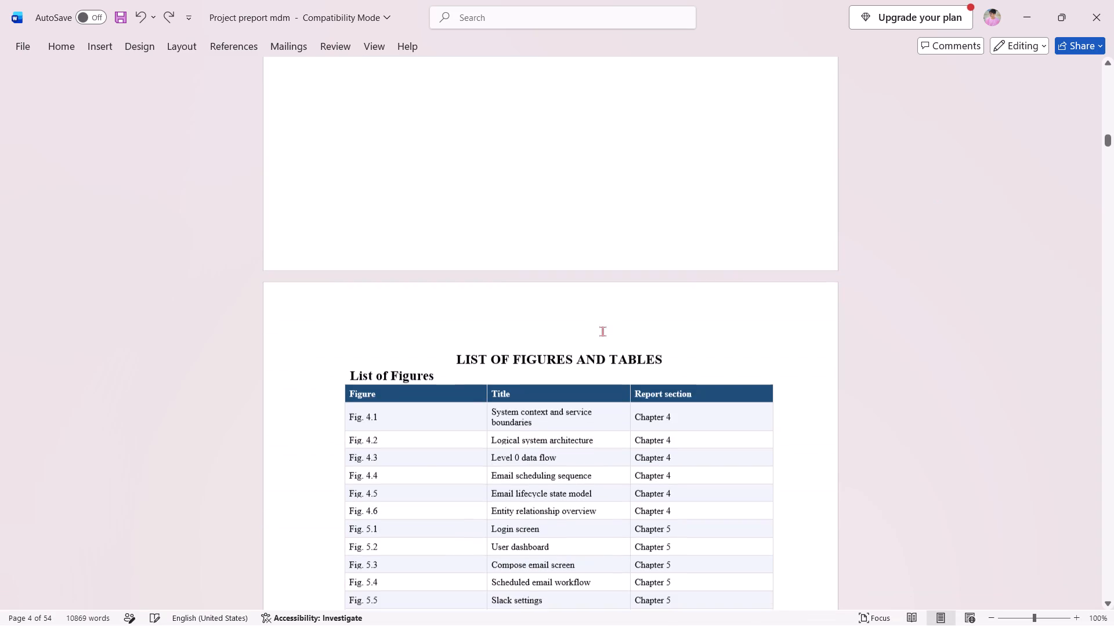
double_click(527, 245)
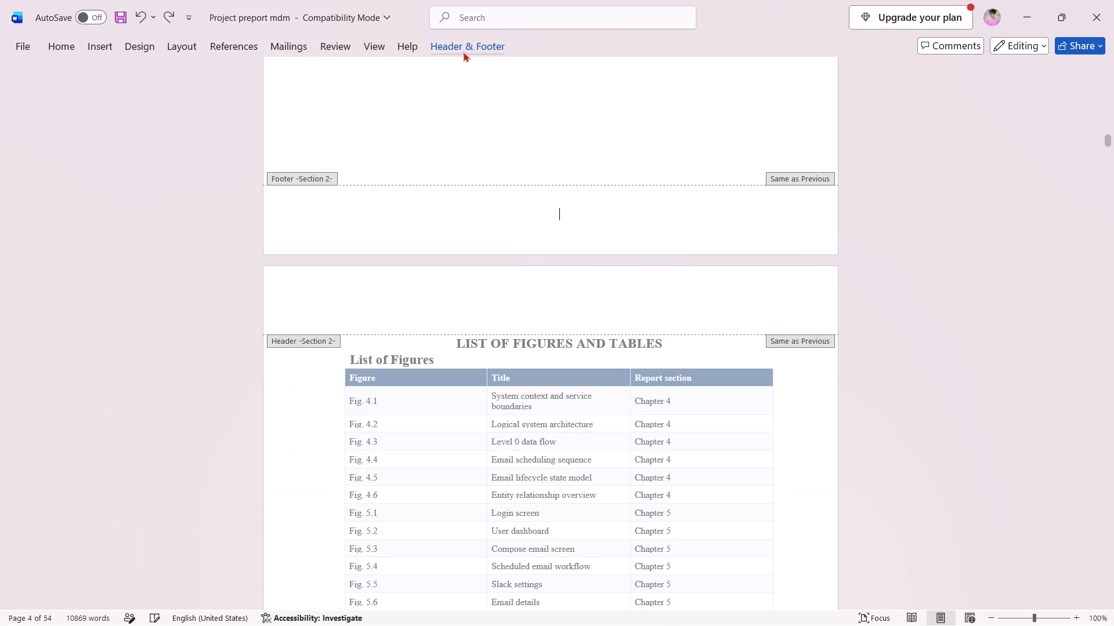
left_click(463, 52)
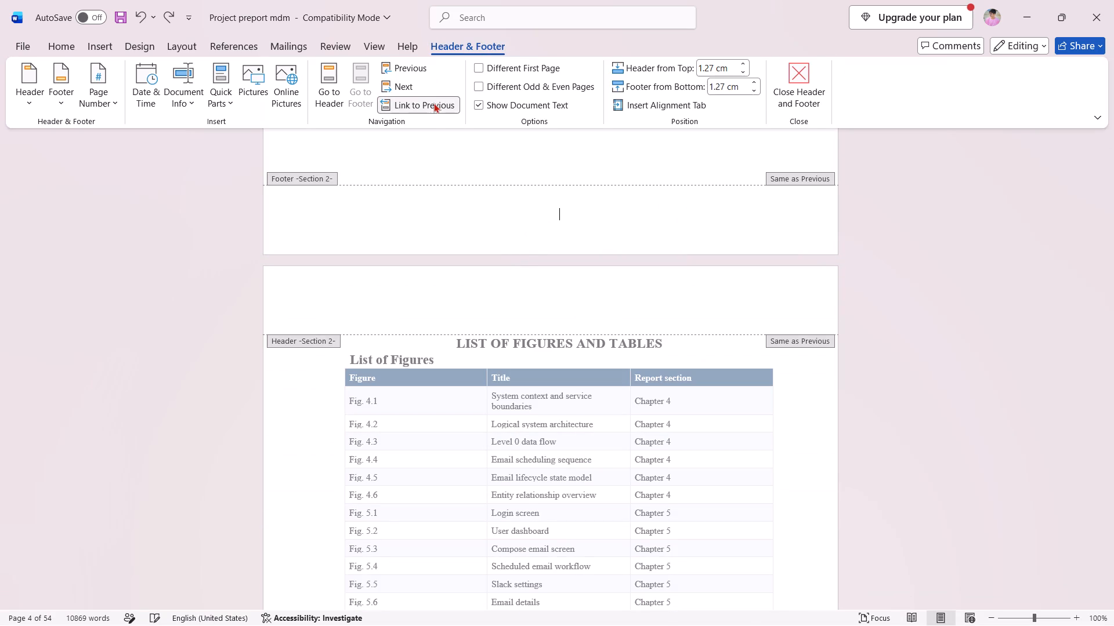
left_click(433, 103)
Examine the page footers from the list of figures to Chapter 1 and back up to the Certificate page.
scroll(490, 217, "down", 5)
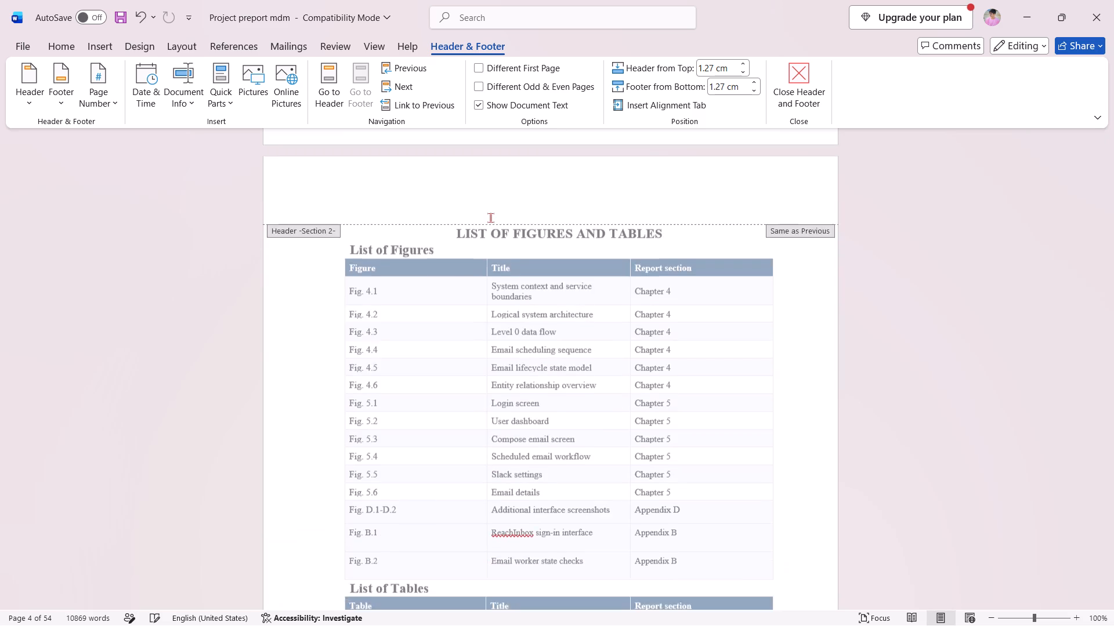
scroll(490, 217, "down", 5)
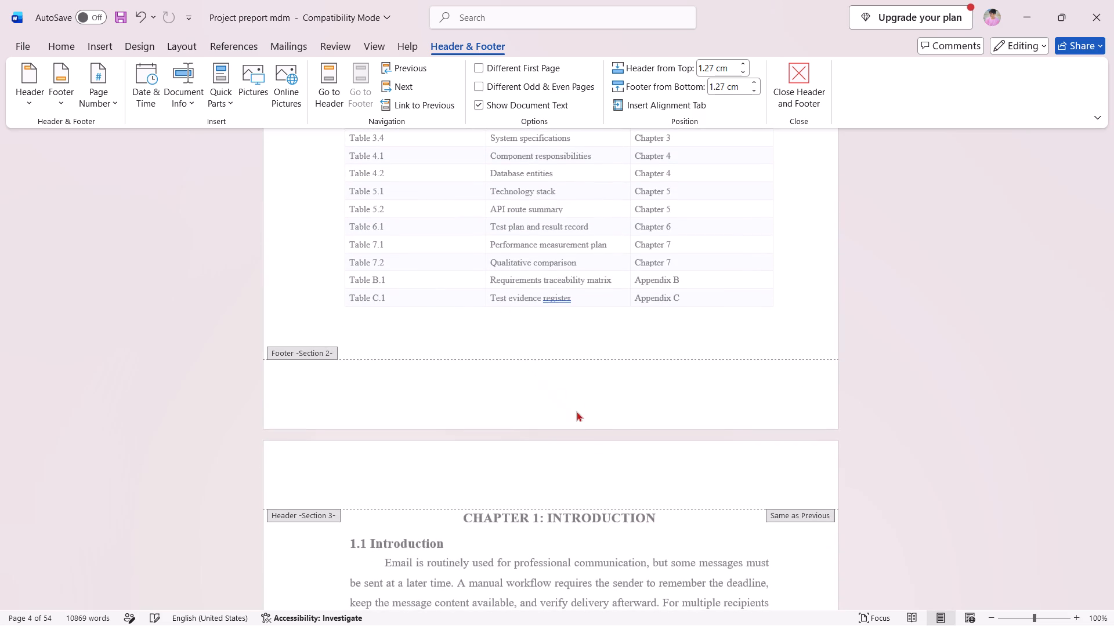
scroll(576, 411, "down", 2)
scroll(576, 411, "up", 1)
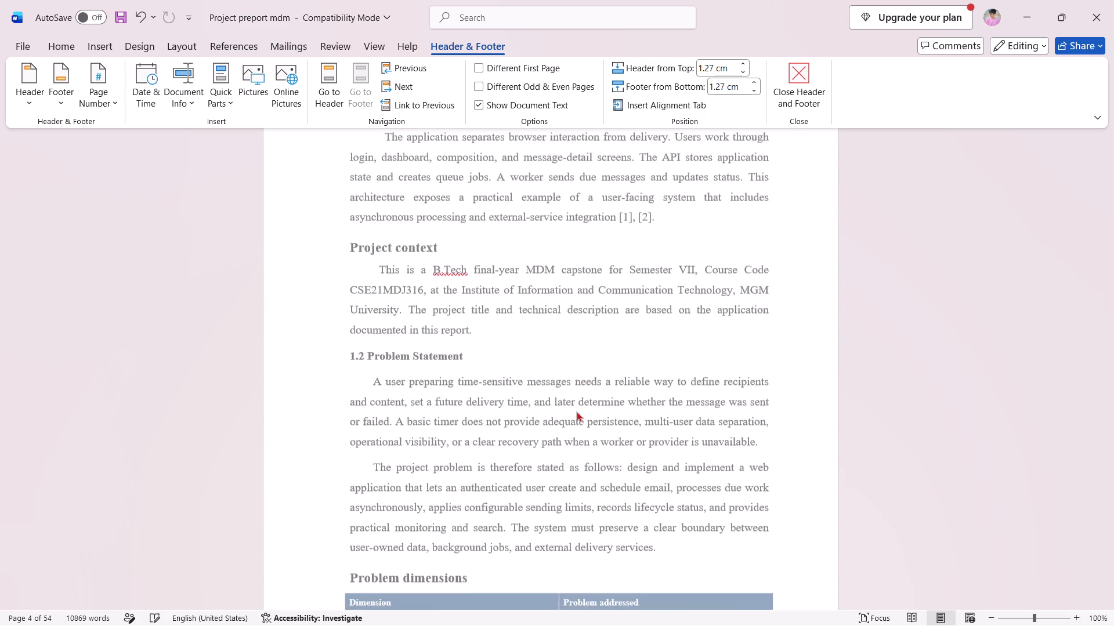
scroll(576, 411, "up", 3)
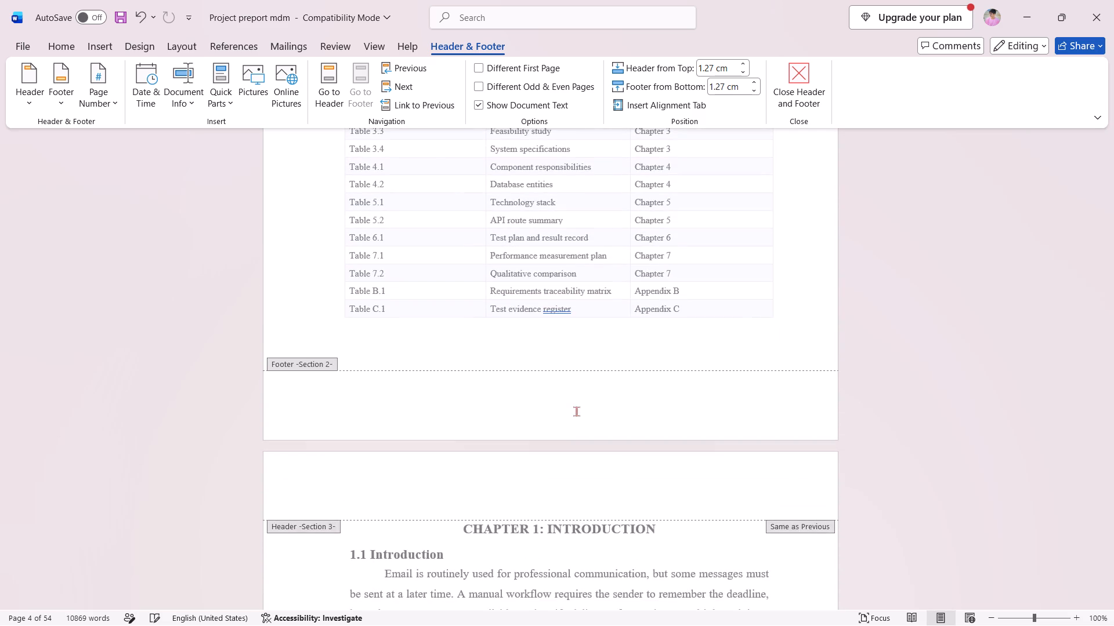
scroll(576, 411, "up", 2)
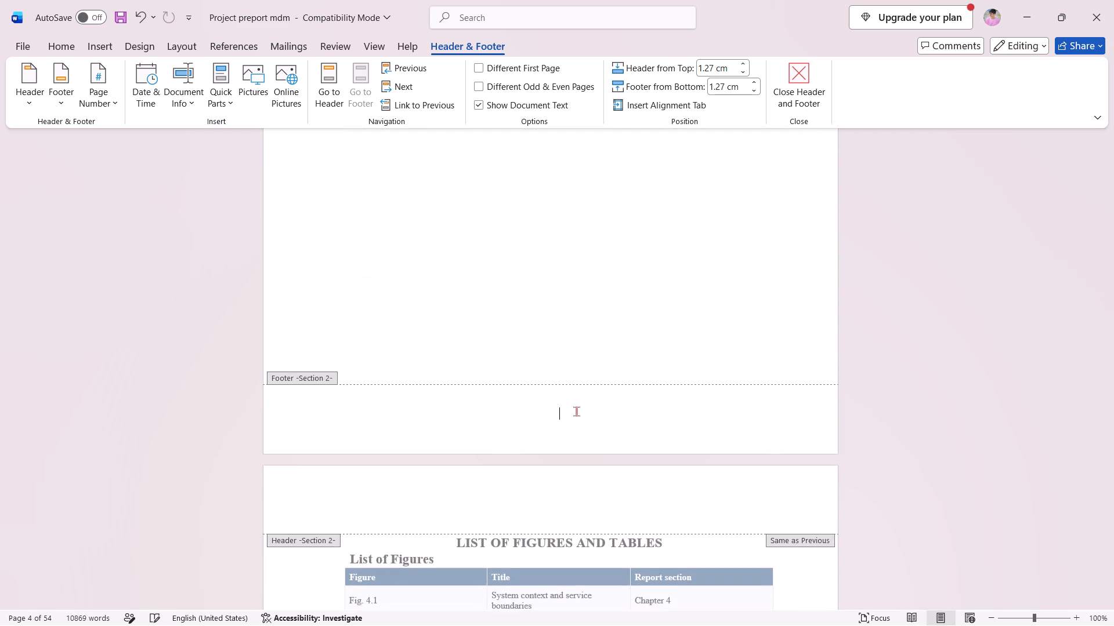
scroll(576, 411, "up", 4)
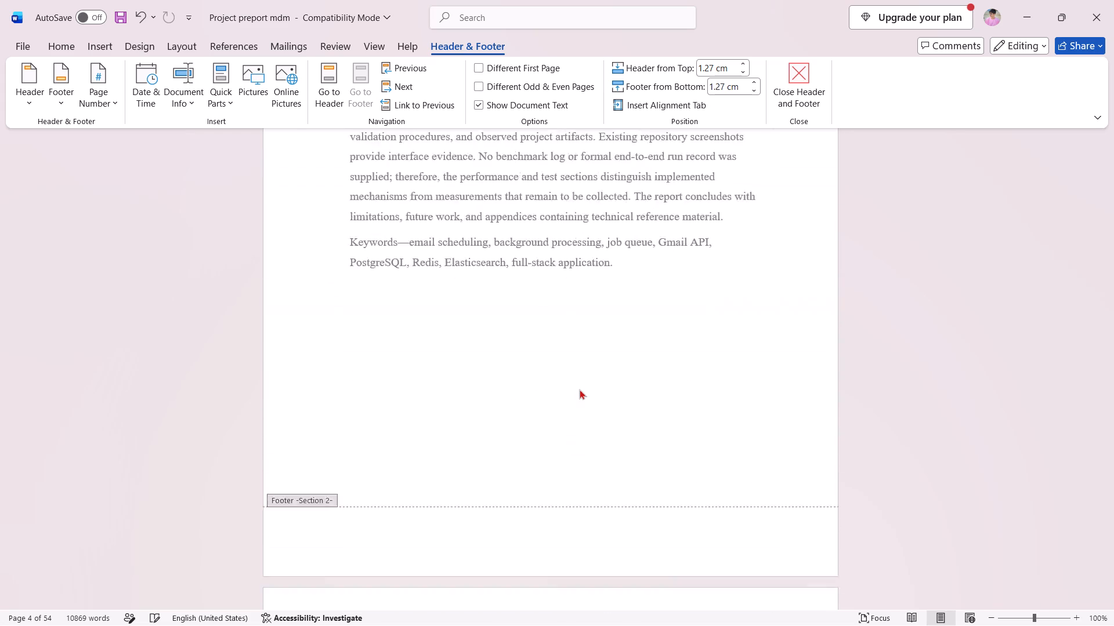
scroll(579, 389, "up", 5)
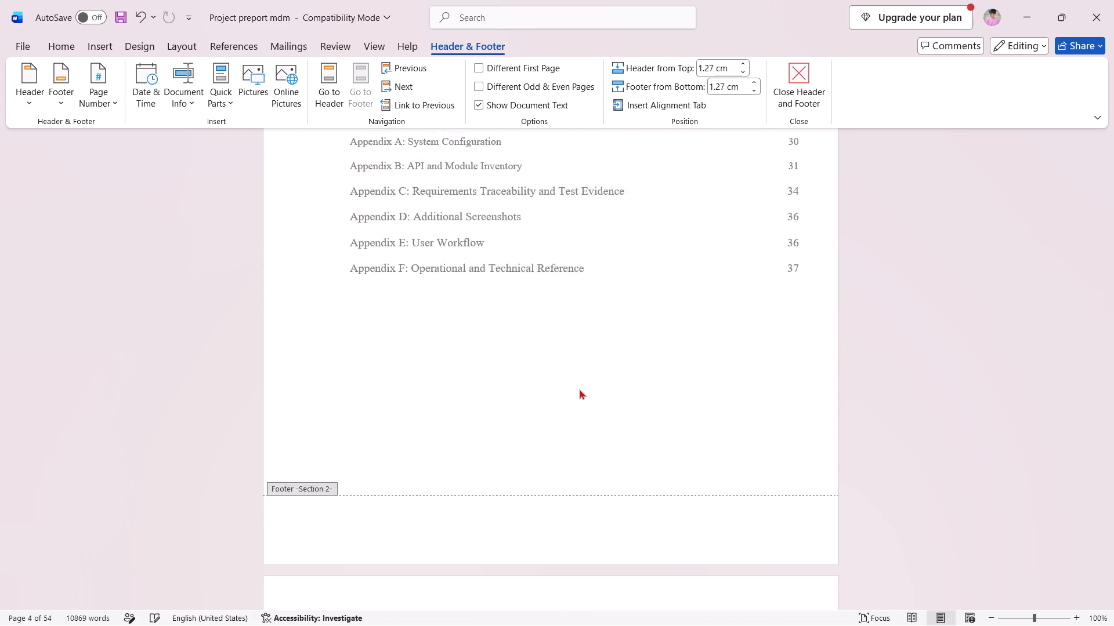
scroll(579, 389, "up", 3)
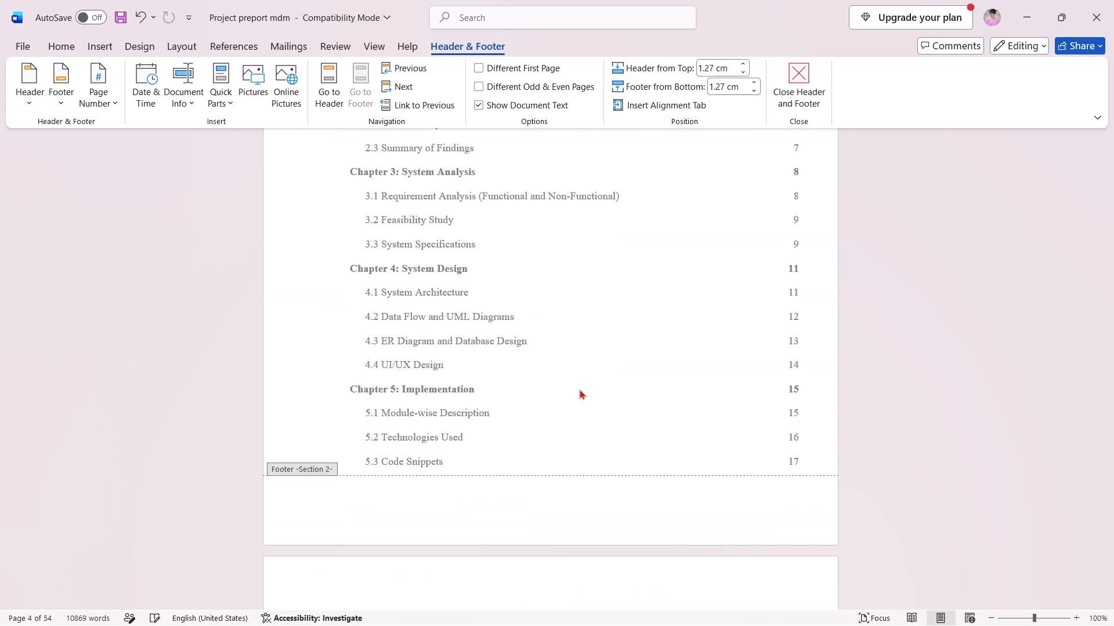
scroll(579, 389, "up", 7)
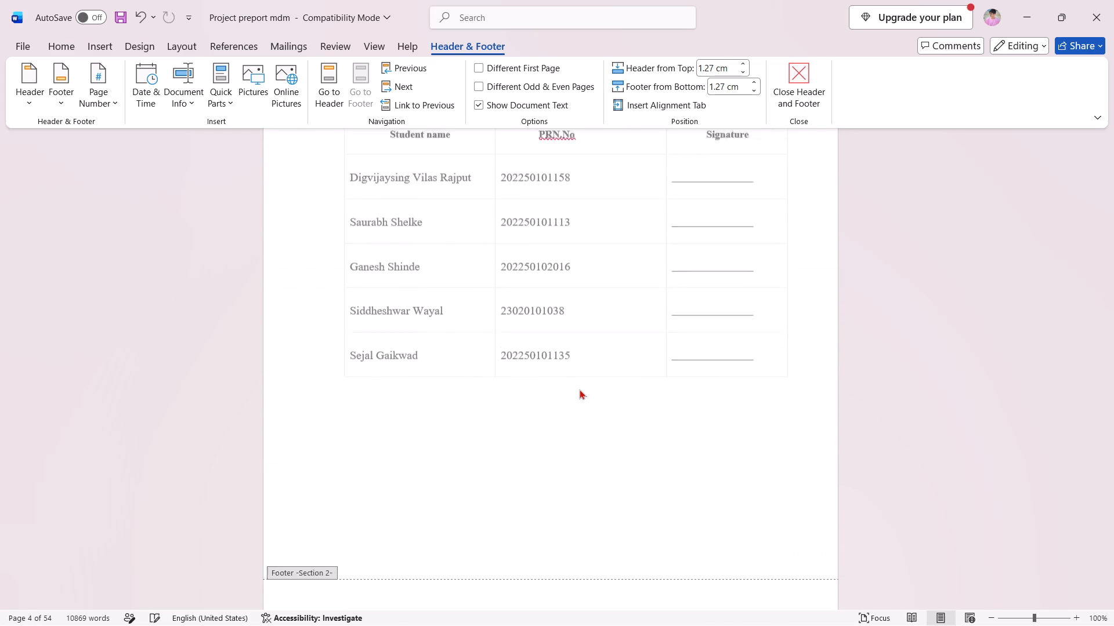
scroll(579, 389, "up", 3)
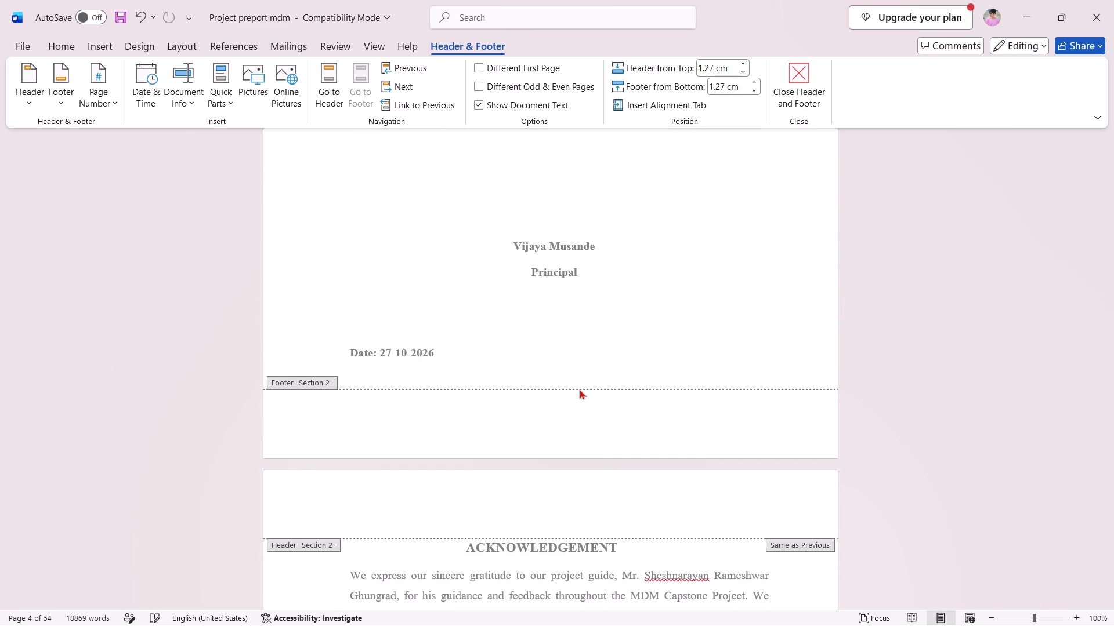
Enter the Roman number ii in the Section 2 footer of the Certificate page.
scroll(579, 389, "up", 2)
scroll(579, 389, "down", 2)
double_click(525, 377)
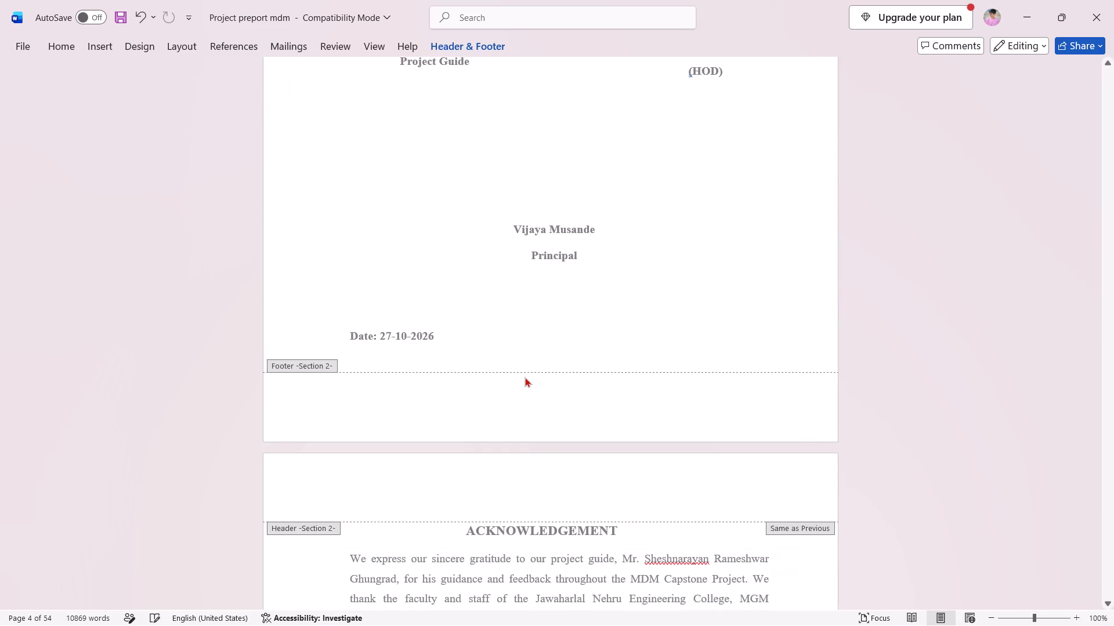
type("ii")
Examine the page footers from the Certificate page through Chapter 1 and back up to the Abbreviations page.
scroll(540, 385, "down", 8)
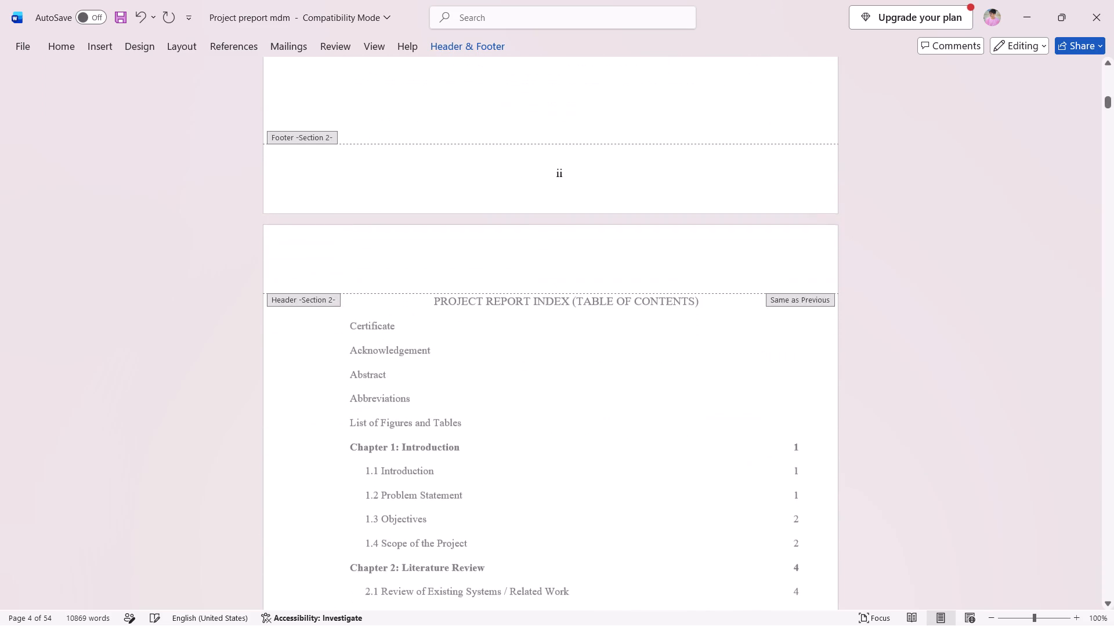
scroll(540, 385, "down", 6)
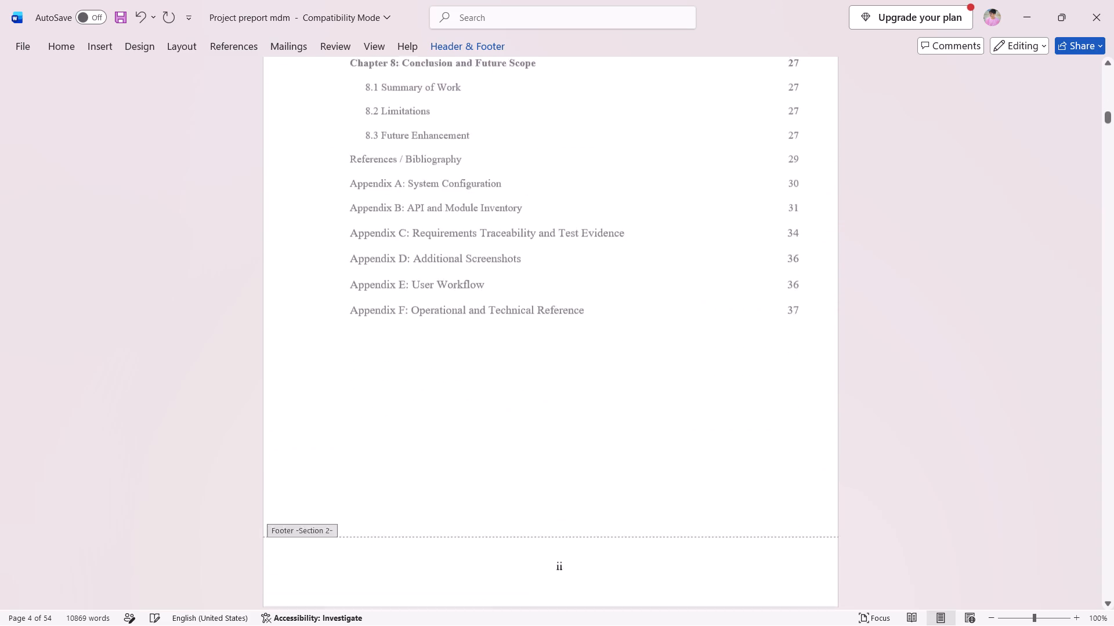
scroll(540, 385, "down", 7)
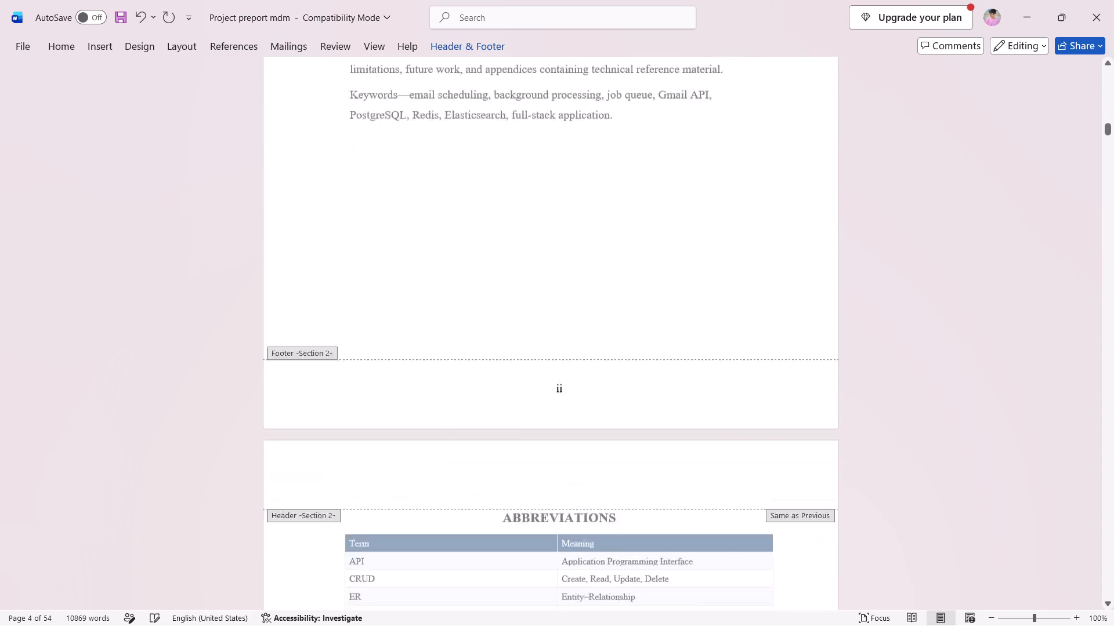
scroll(540, 385, "down", 6)
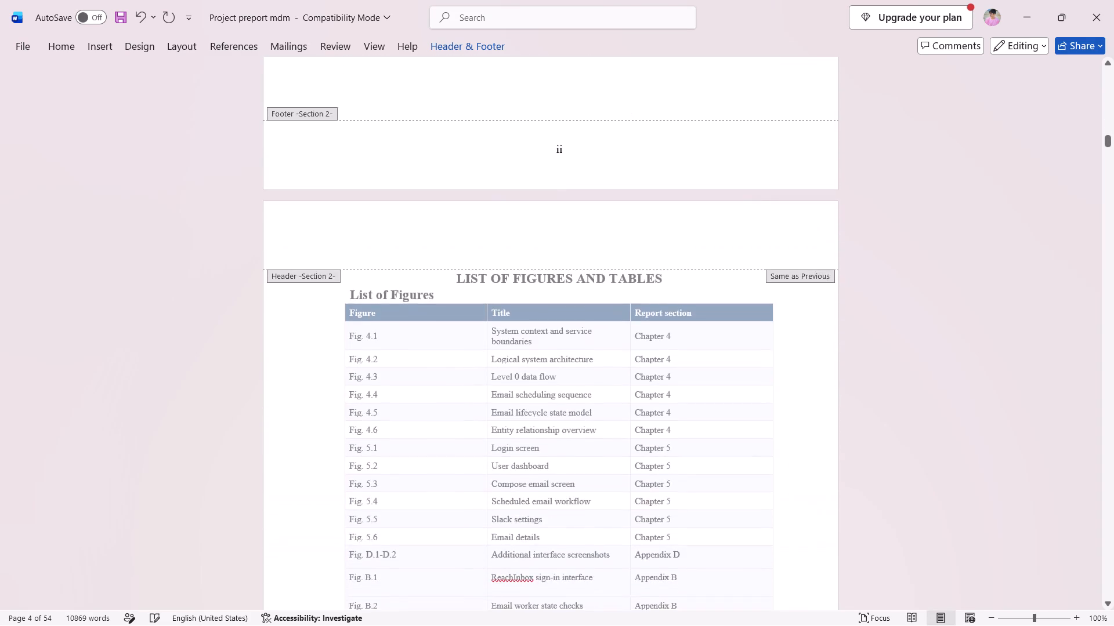
scroll(540, 385, "down", 6)
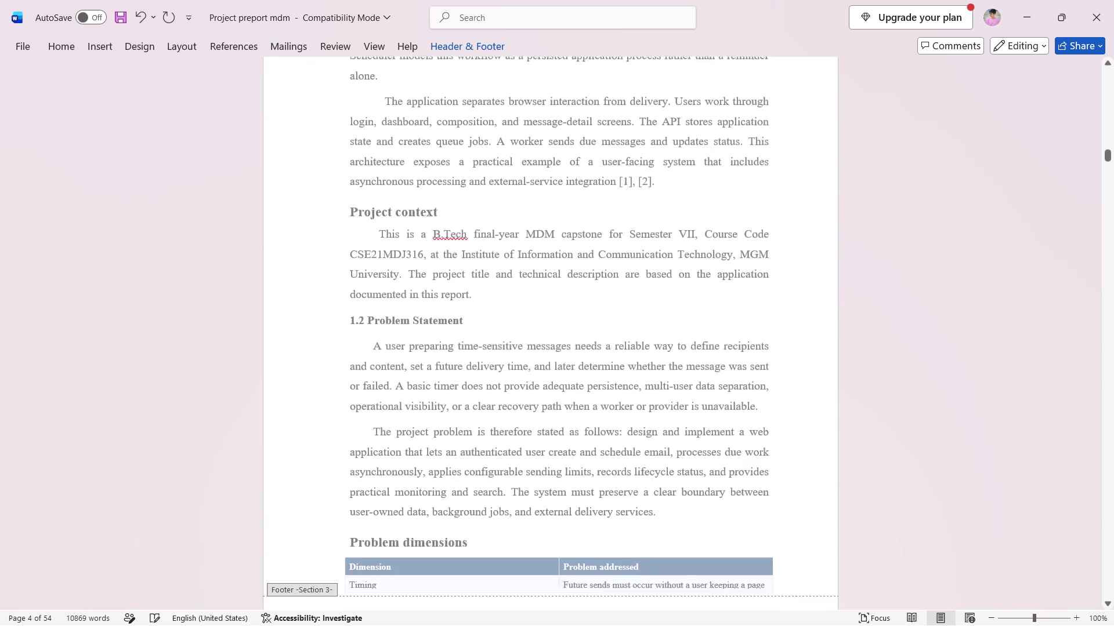
scroll(540, 385, "up", 4)
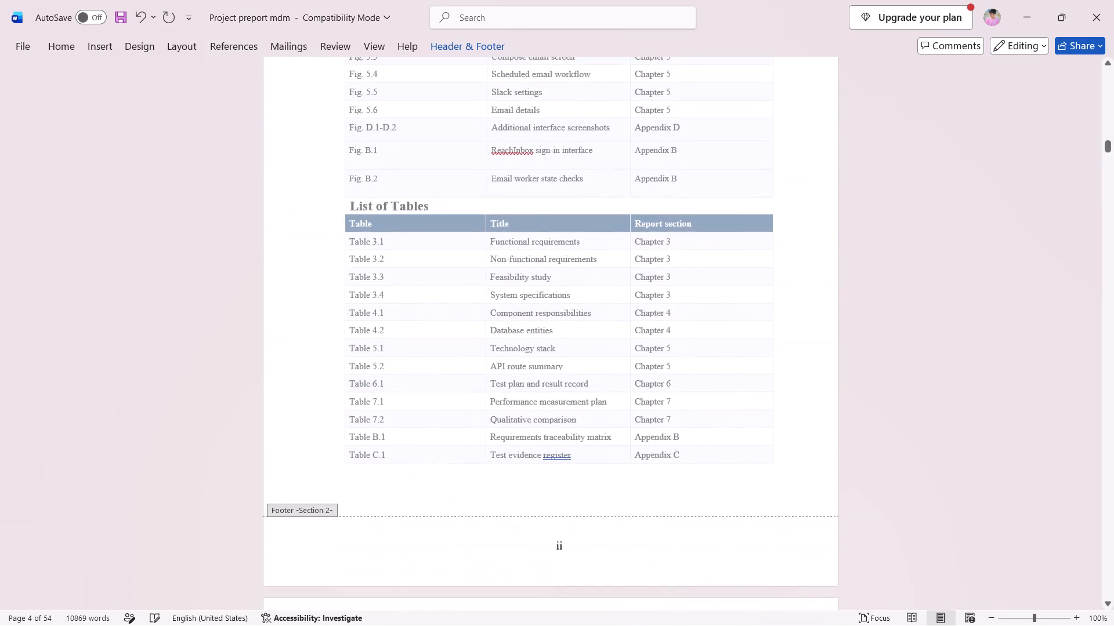
scroll(540, 385, "up", 3)
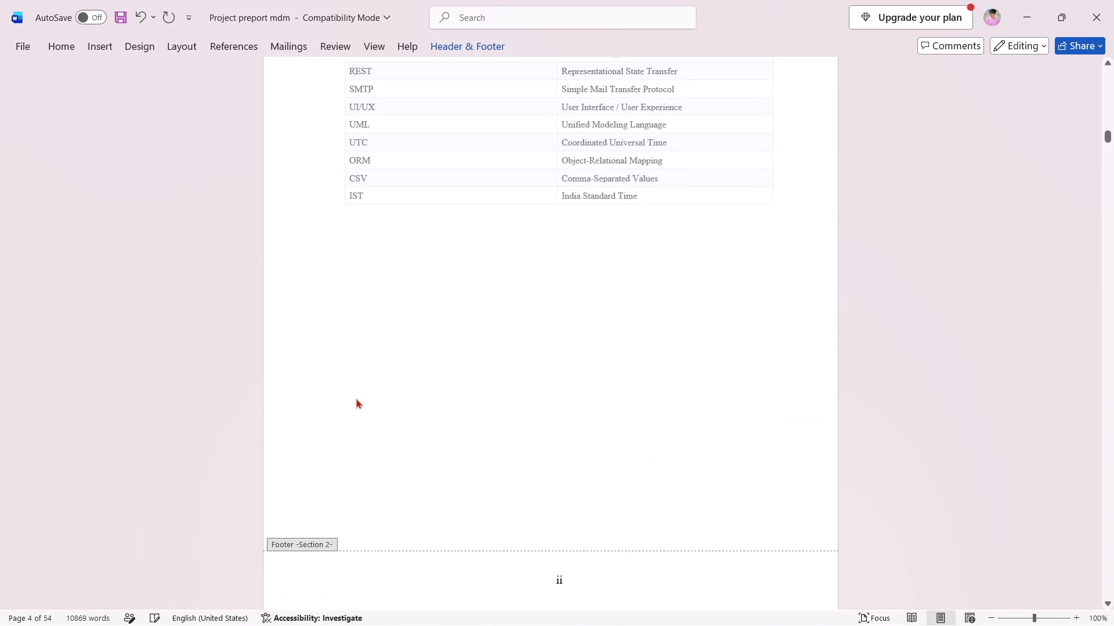
Examine the page footers from the Abbreviations page up to the table of contents and down through Chapter 1.
left_click(183, 43)
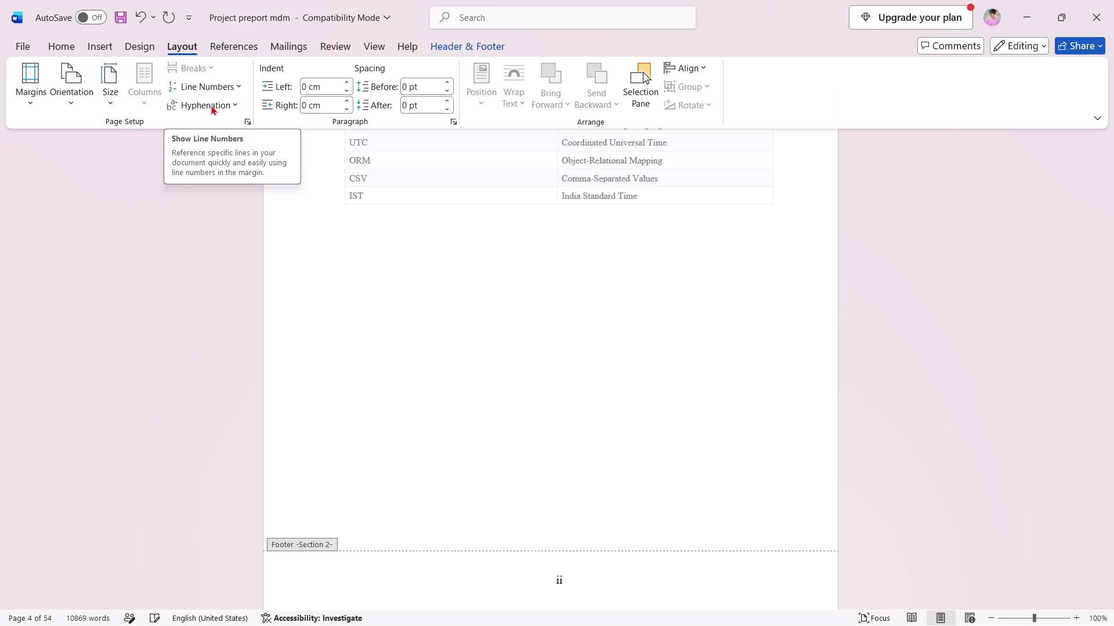
scroll(443, 313, "up", 3)
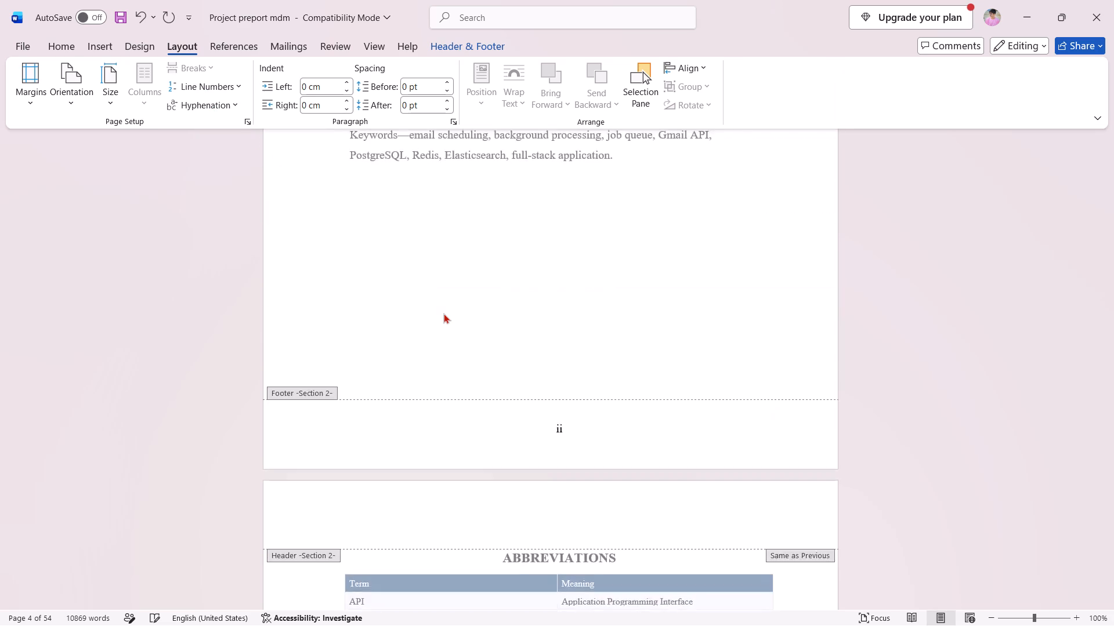
scroll(443, 313, "up", 6)
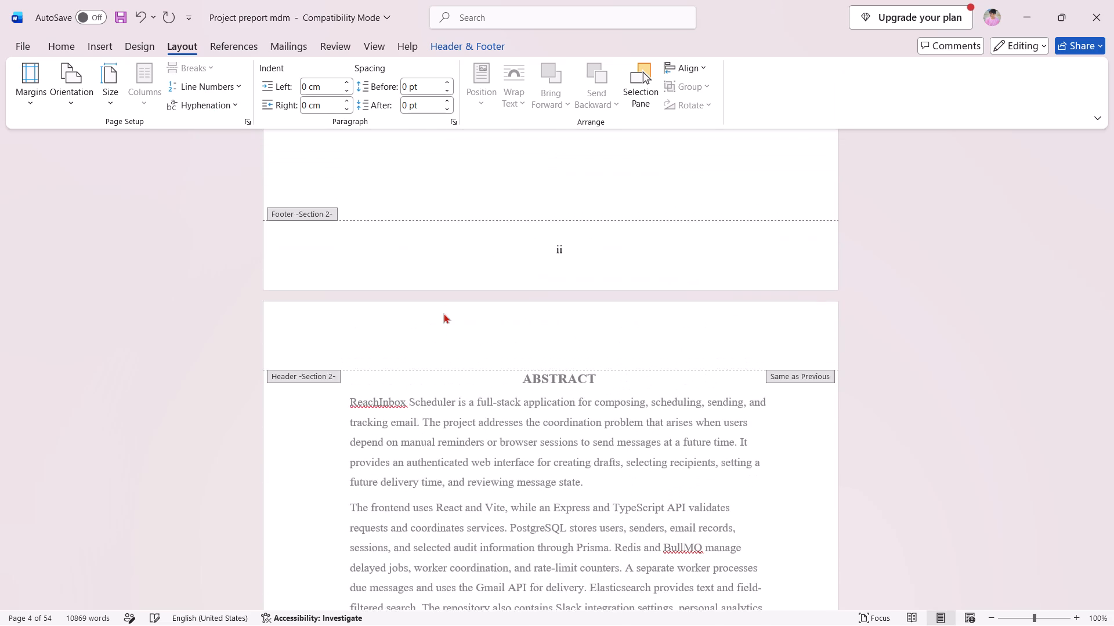
scroll(443, 313, "up", 3)
scroll(474, 373, "up", 1)
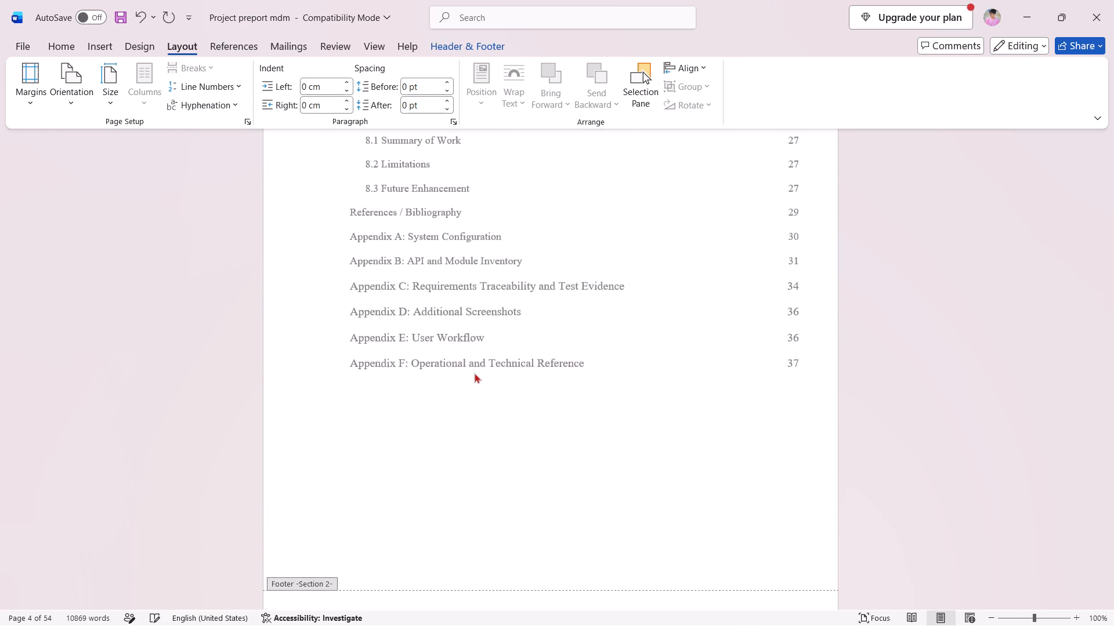
scroll(474, 373, "up", 3)
scroll(555, 380, "down", 6)
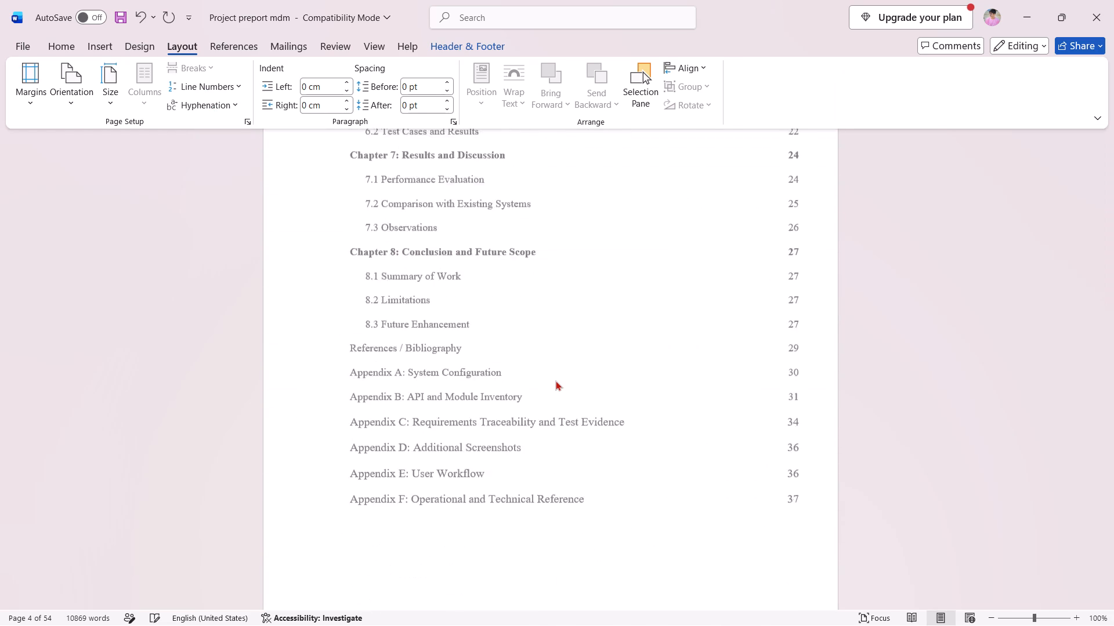
scroll(555, 380, "down", 12)
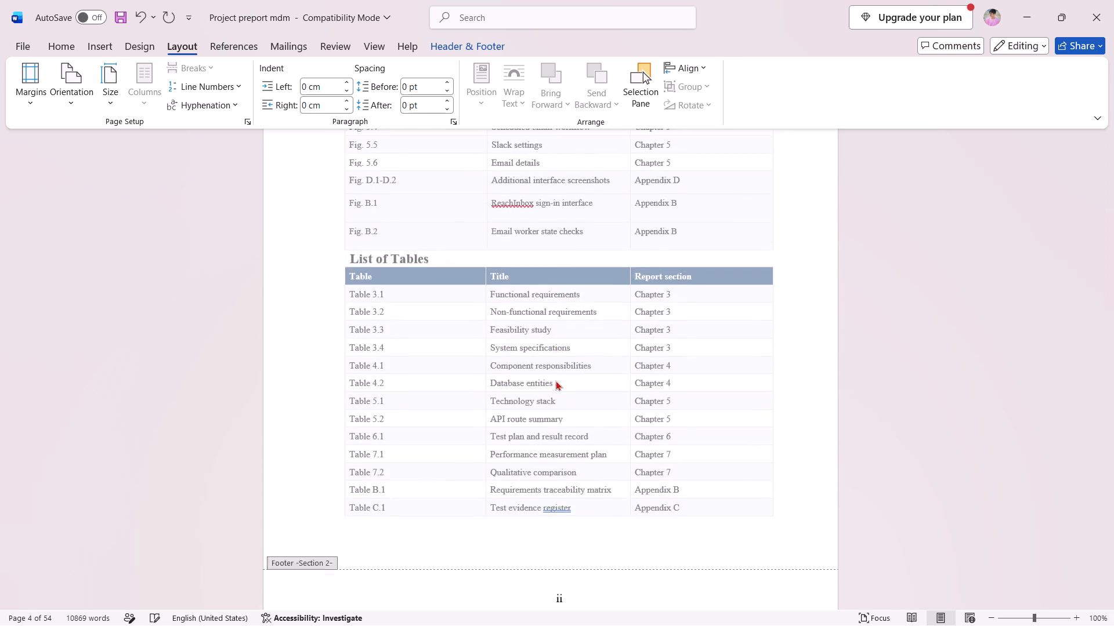
scroll(555, 380, "down", 3)
scroll(555, 380, "up", 2)
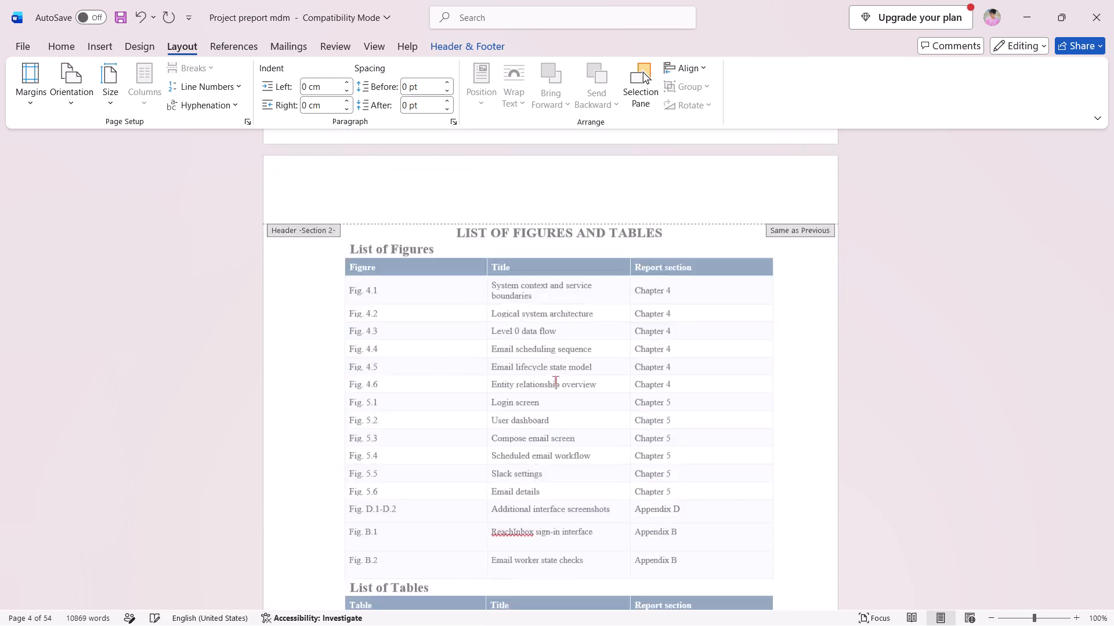
scroll(555, 380, "up", 1)
scroll(555, 380, "down", 12)
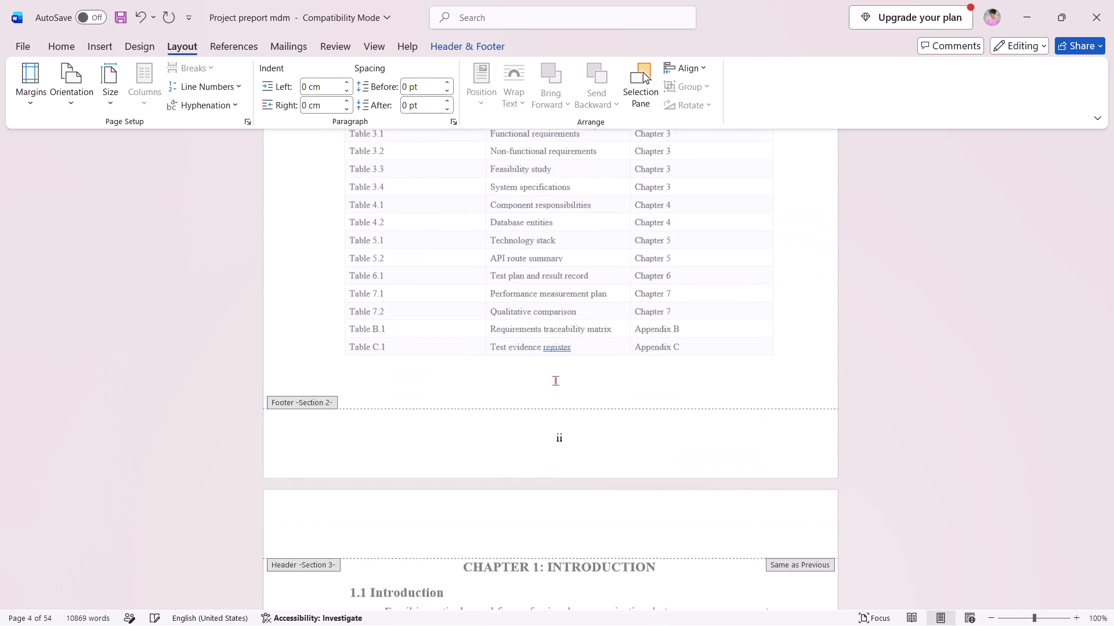
scroll(555, 380, "down", 5)
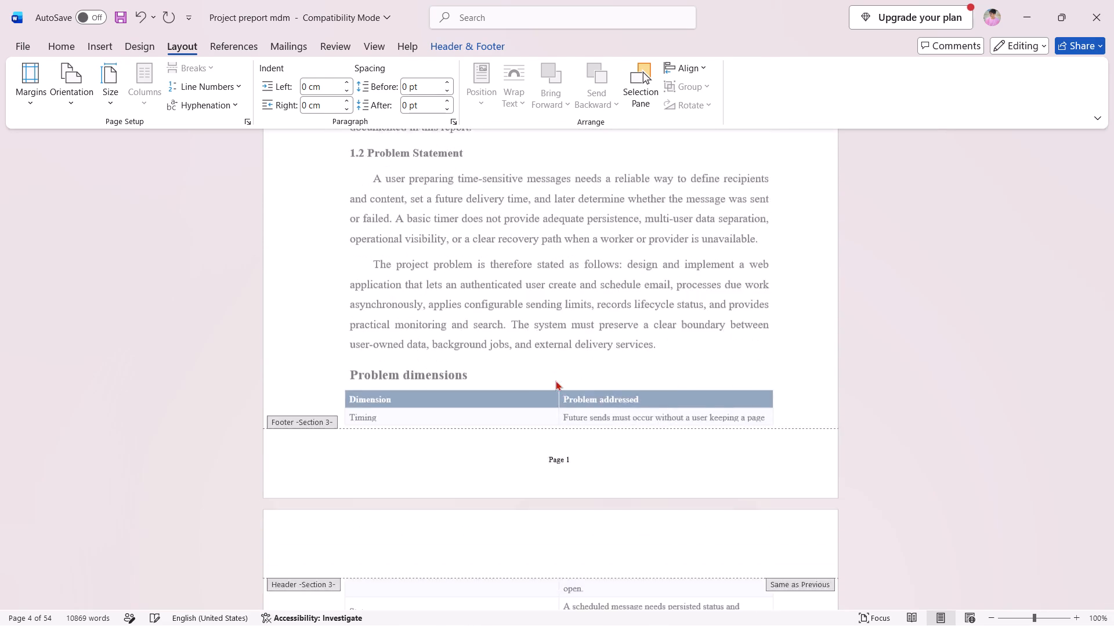
scroll(555, 380, "down", 4)
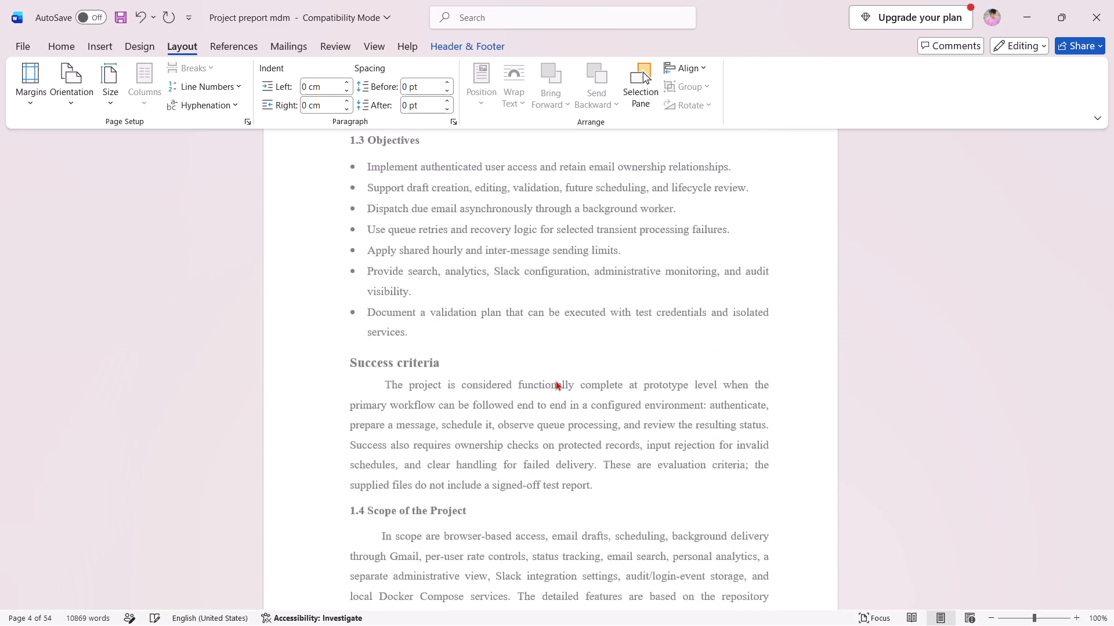
scroll(555, 380, "down", 3)
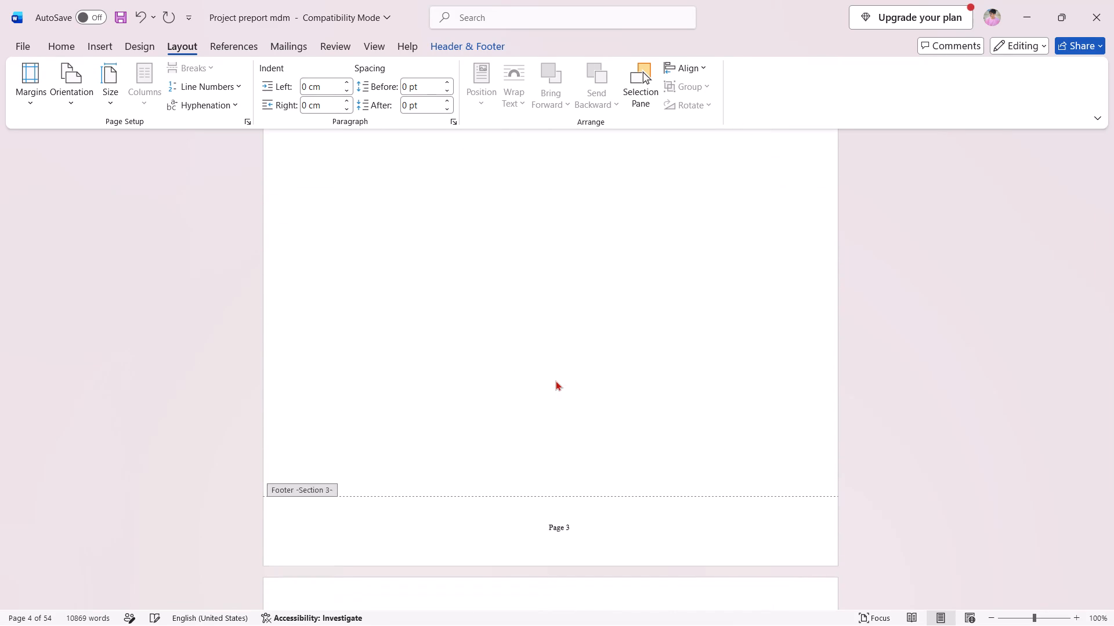
Delete the word Page in front of the page number in the Section 3 footer, keeping only the number.
scroll(555, 380, "up", 1)
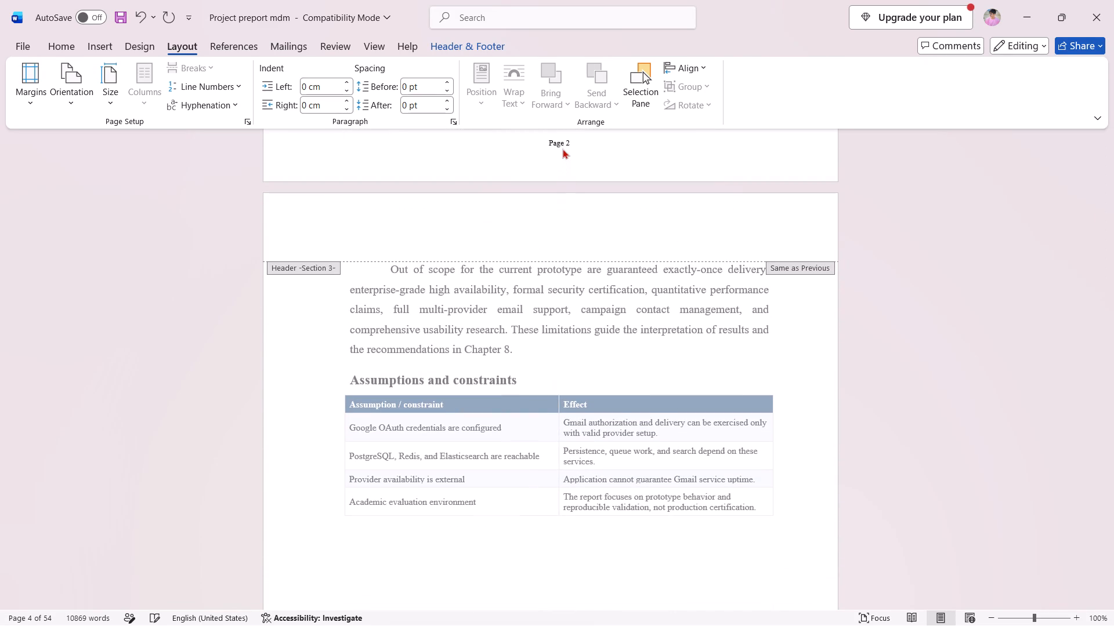
double_click(563, 144)
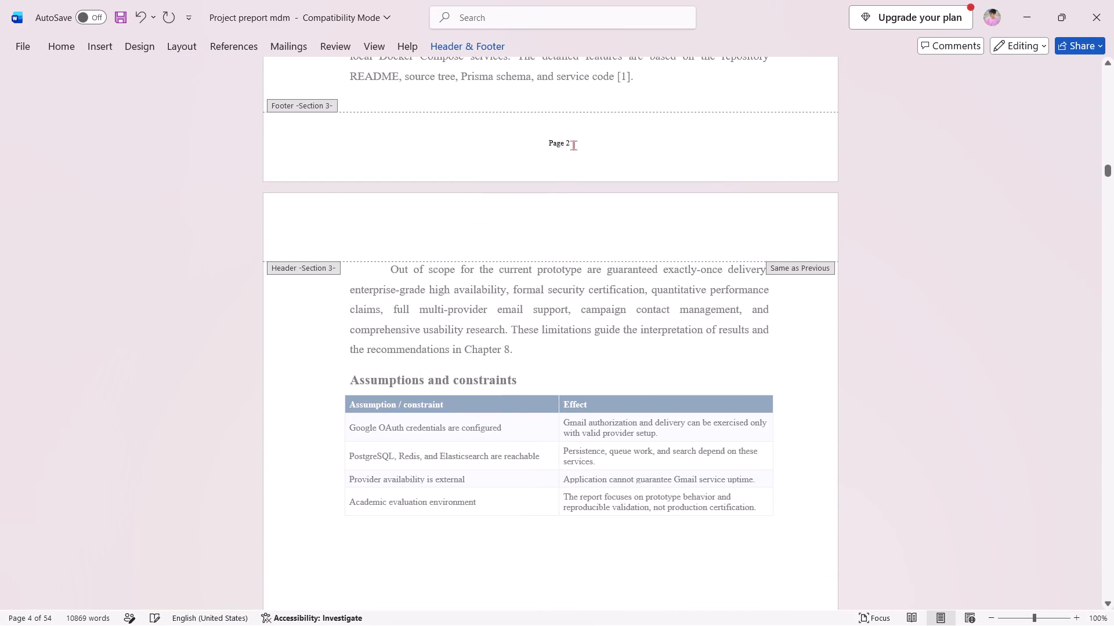
key("Right")
key("BackSpace")
key("BackSpace")
key("BackSpace")
key("BackSpace")
key("BackSpace")
key("BackSpace")
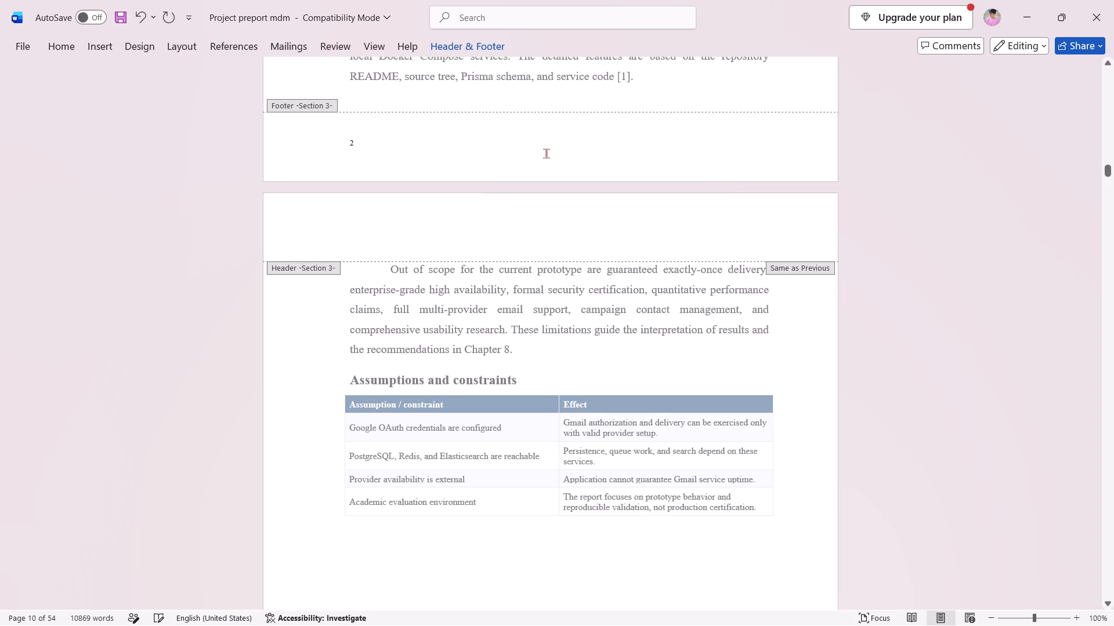
Centre the page number in the Section 3 footer and return to the document body.
left_click_drag(357, 141, 339, 140)
left_click(100, 43)
left_click(74, 44)
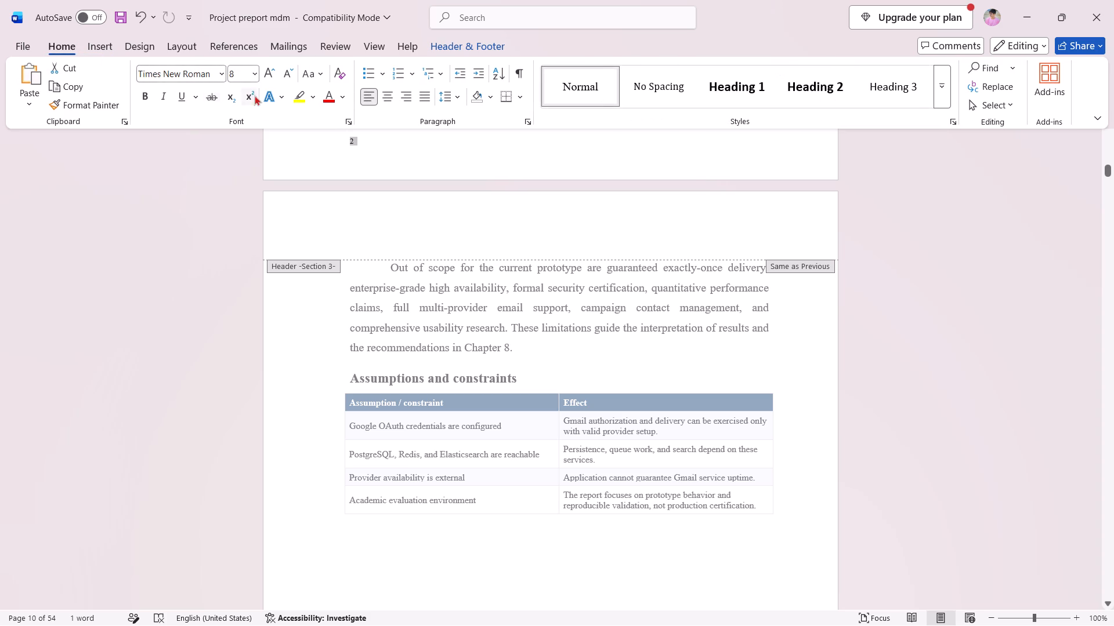
left_click(391, 94)
left_click(216, 220)
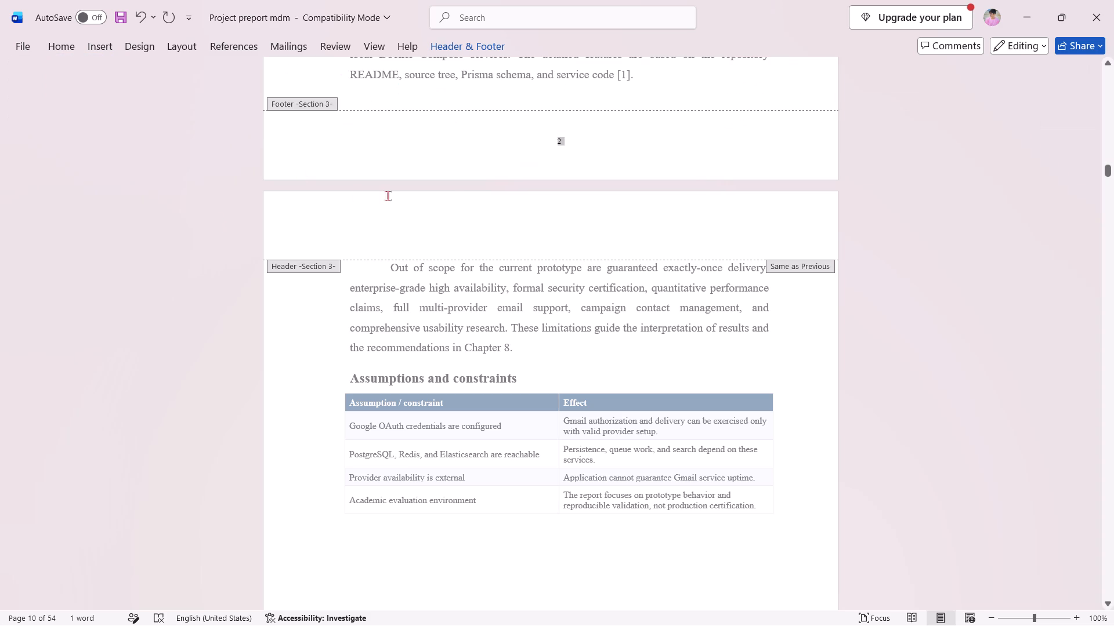
scroll(454, 191, "down", 4)
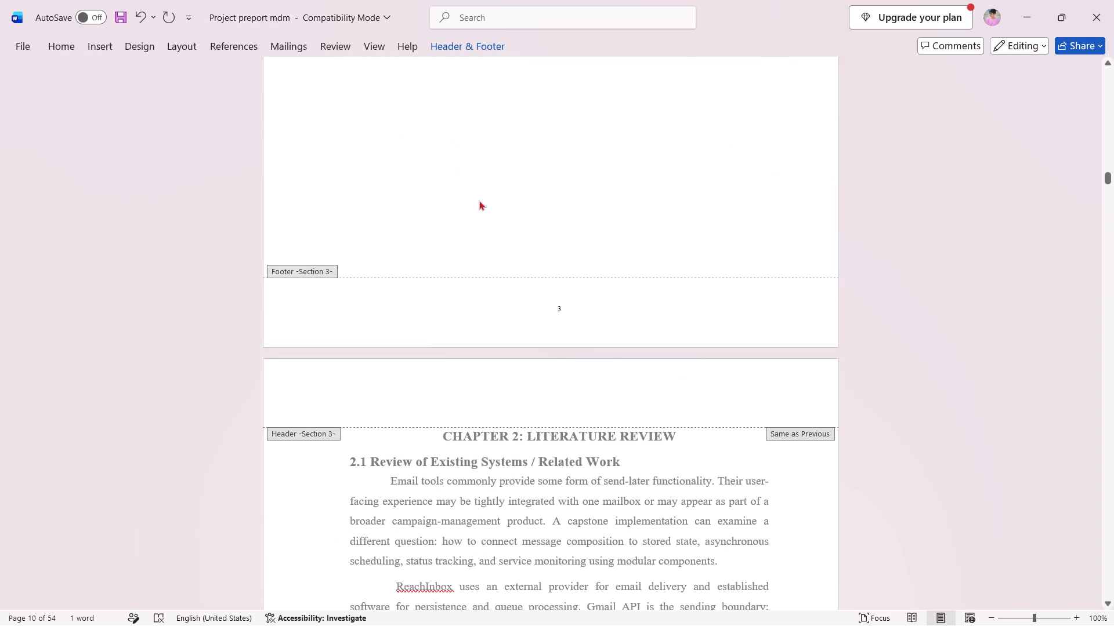
double_click(519, 220)
Delete the Roman number ii from the Section 2 footer on the List of Figures and Tables page.
scroll(519, 220, "up", 1)
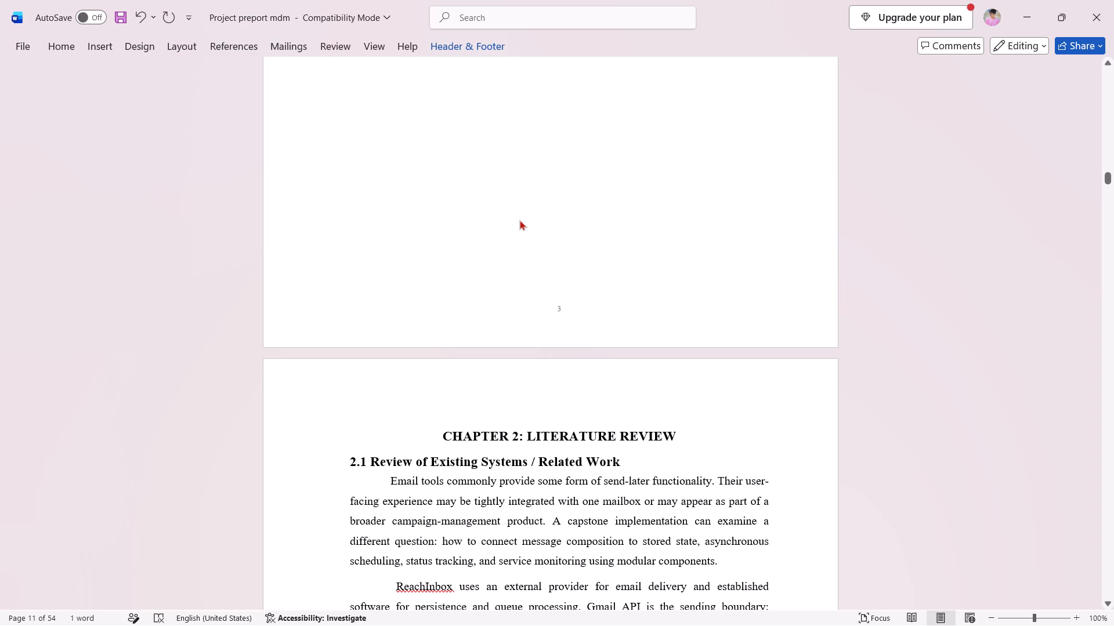
scroll(519, 220, "up", 5)
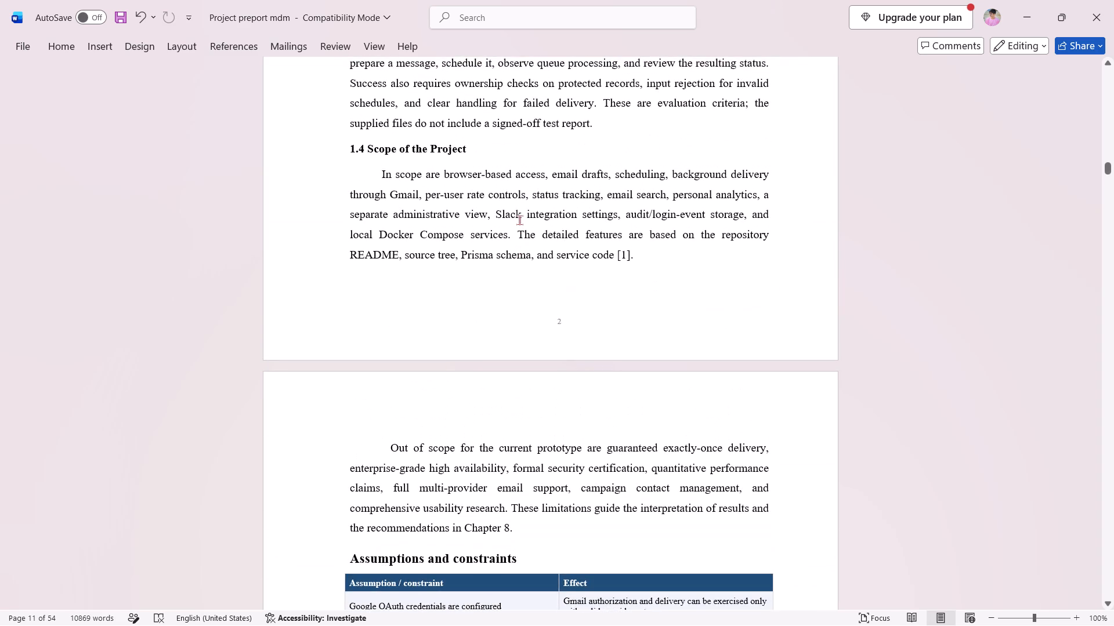
scroll(519, 220, "up", 7)
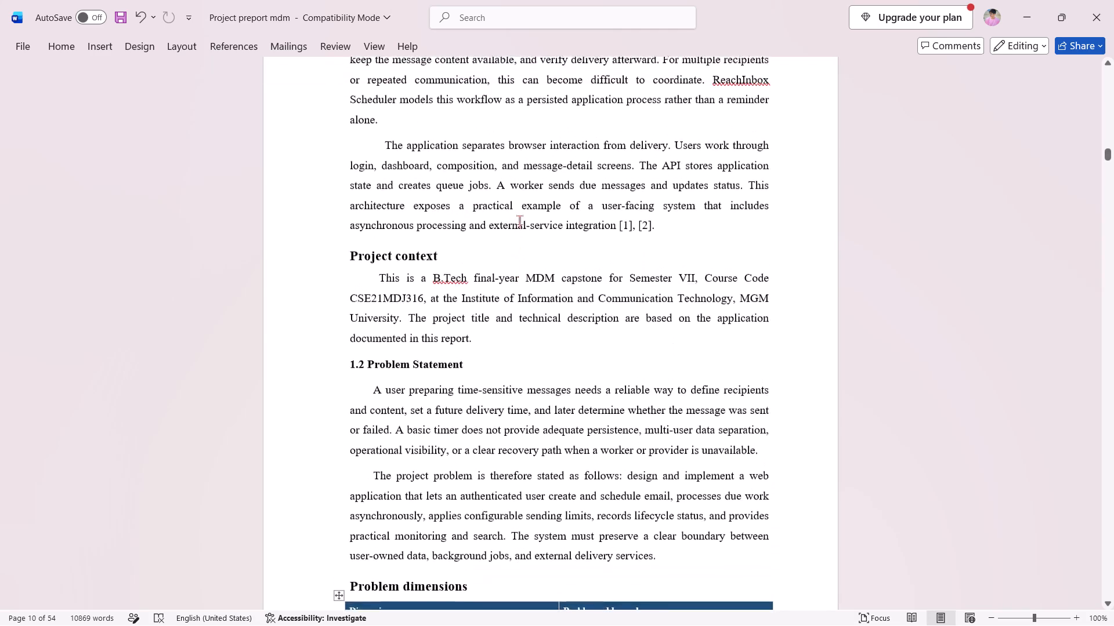
scroll(519, 220, "up", 15)
scroll(519, 220, "down", 3)
double_click(564, 373)
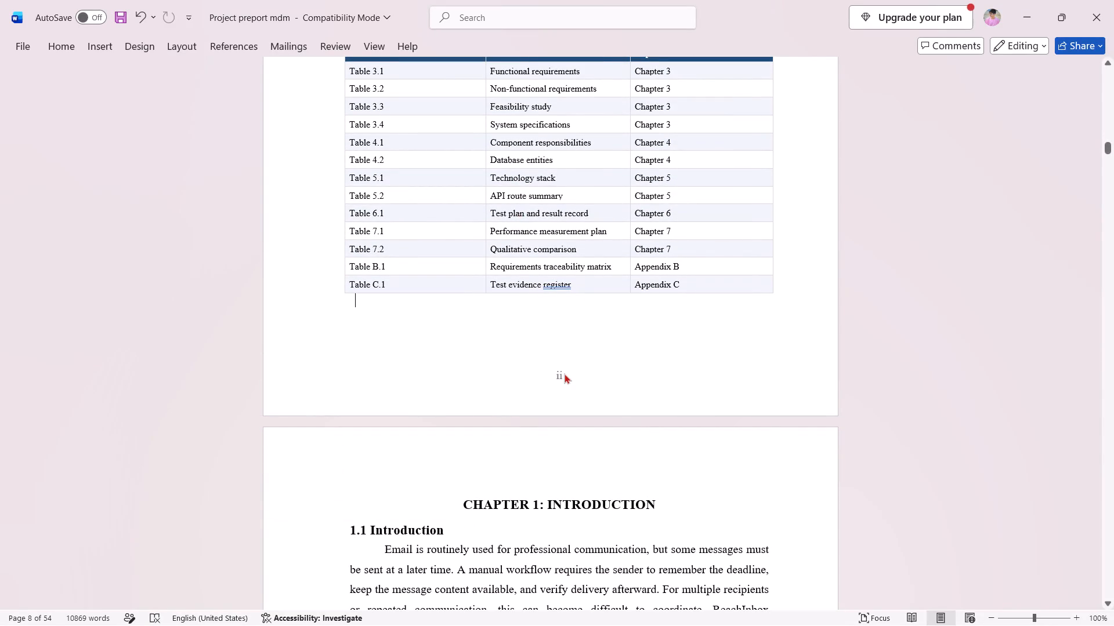
left_click(564, 373)
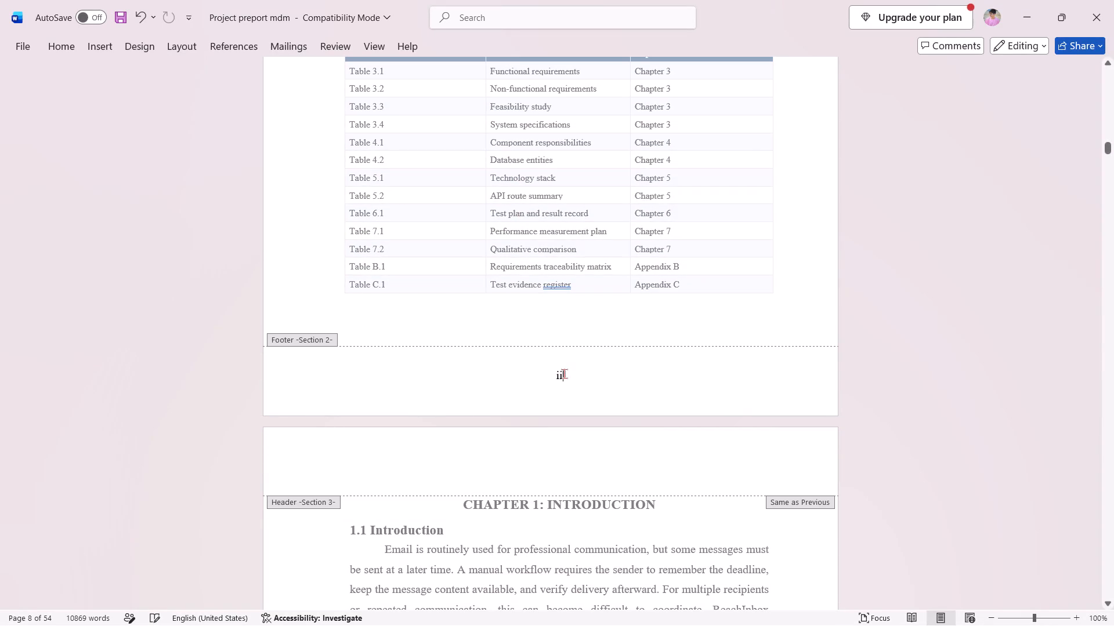
key("BackSpace")
key("BackSpace")
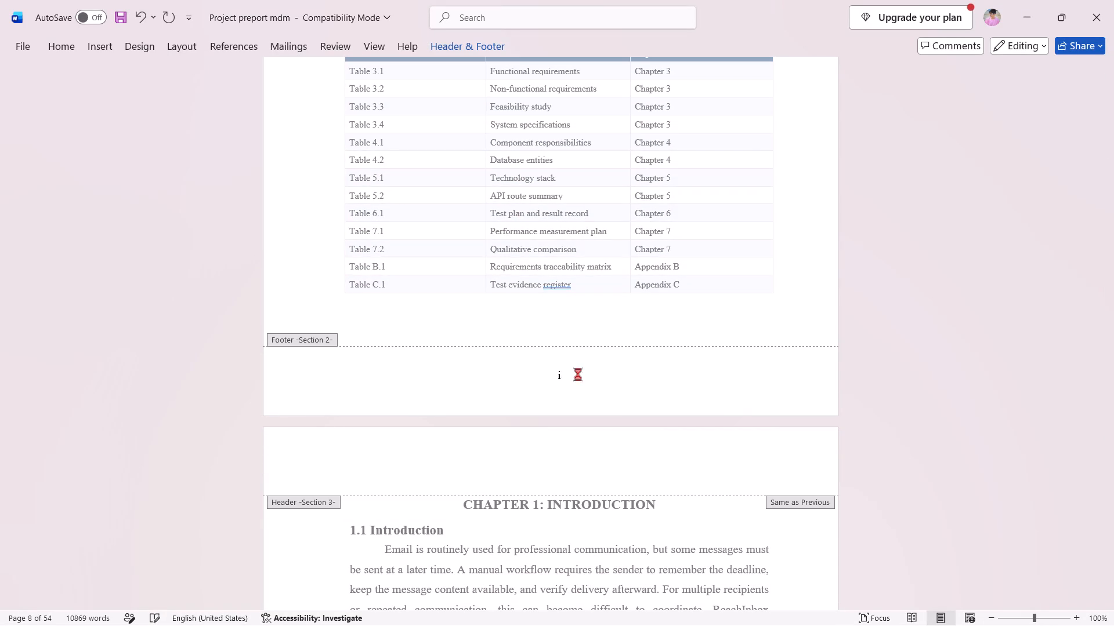
Examine the Section 2 footers from the list of figures back up to the cover page, and leave footer editing.
scroll(578, 374, "up", 5)
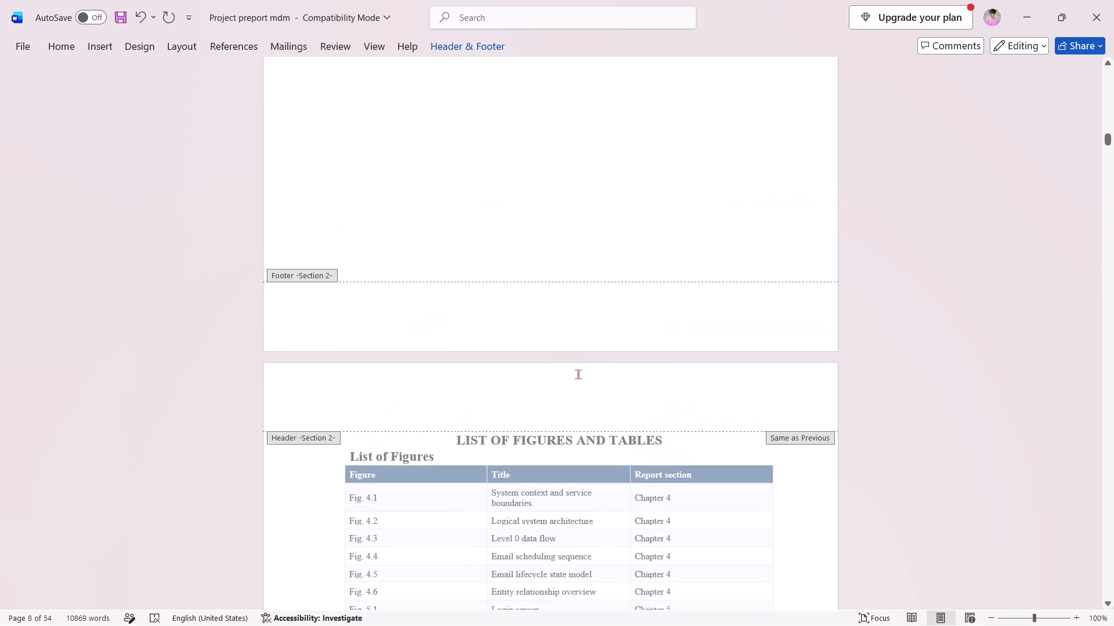
scroll(578, 374, "up", 5)
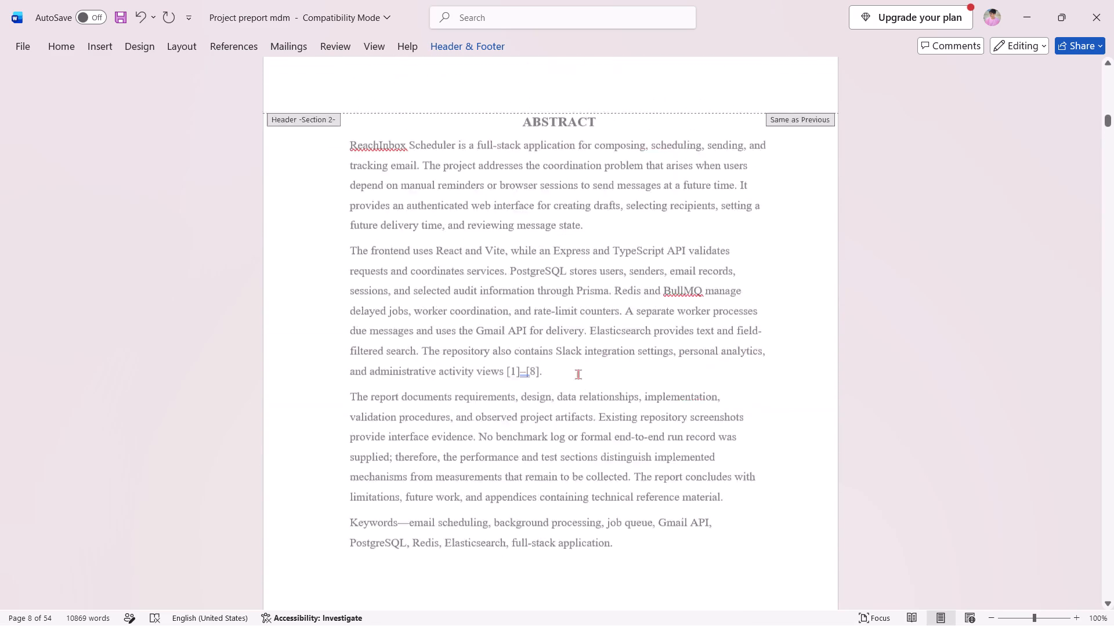
scroll(578, 374, "up", 5)
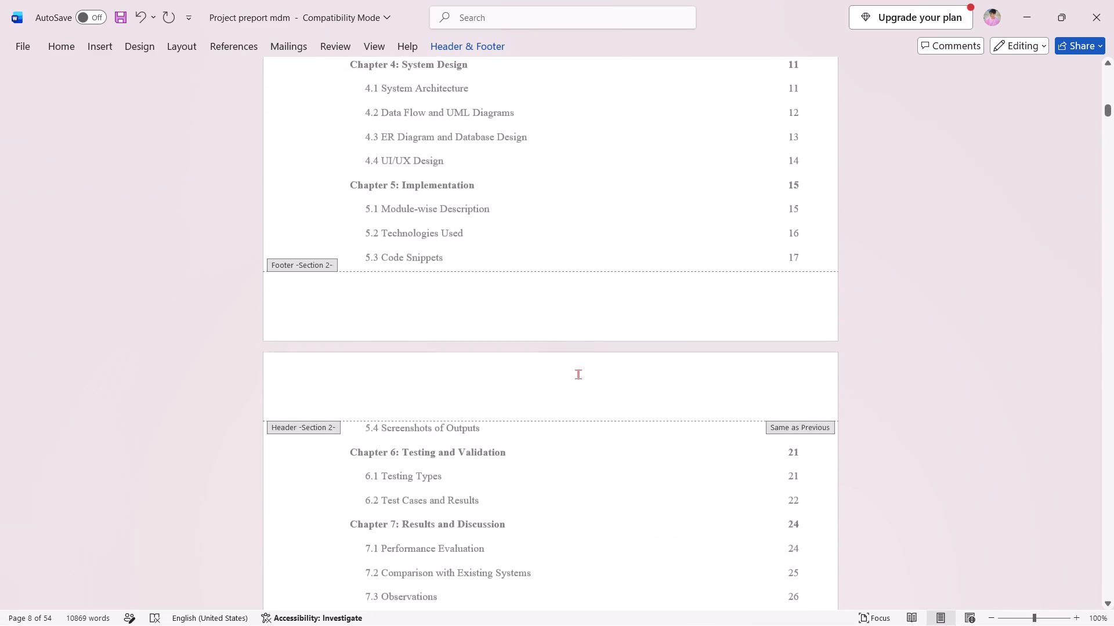
scroll(578, 374, "up", 4)
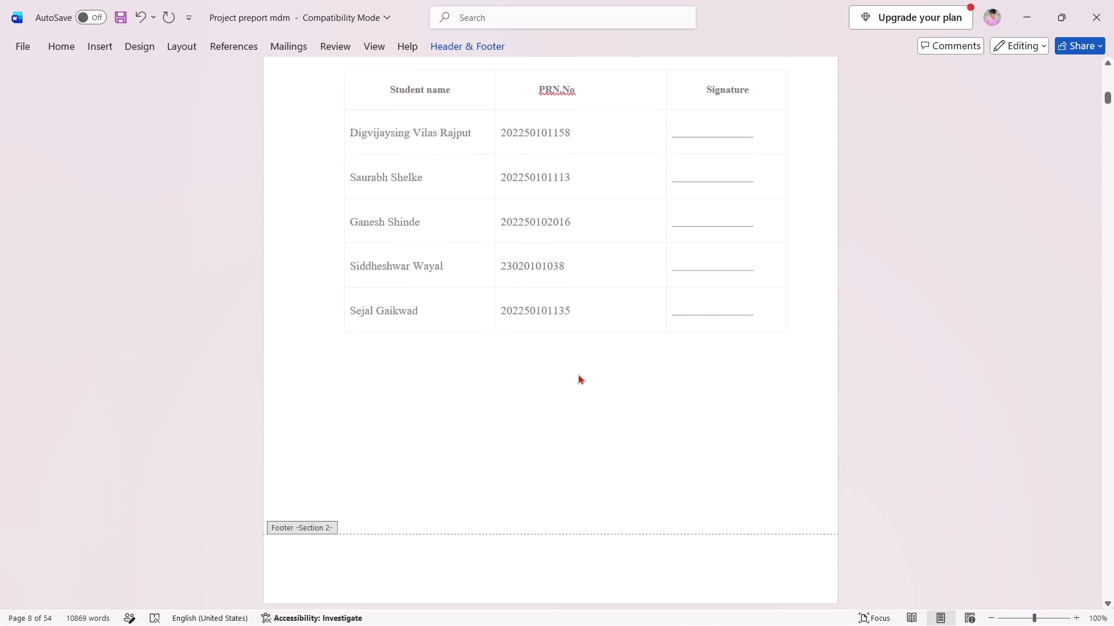
scroll(578, 374, "up", 4)
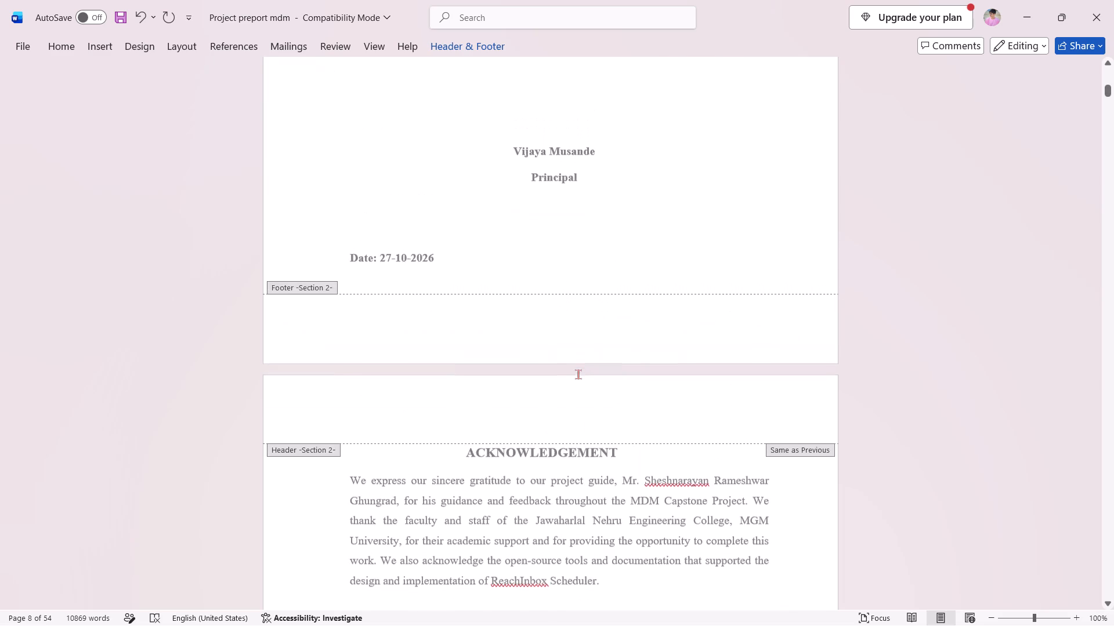
scroll(578, 374, "up", 5)
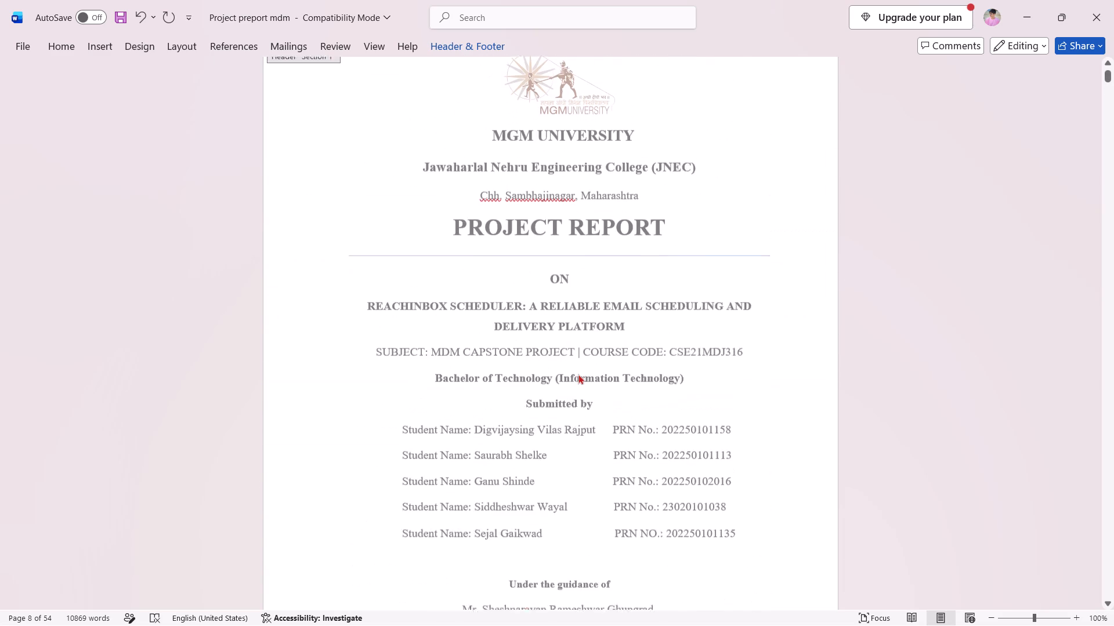
scroll(578, 374, "up", 1)
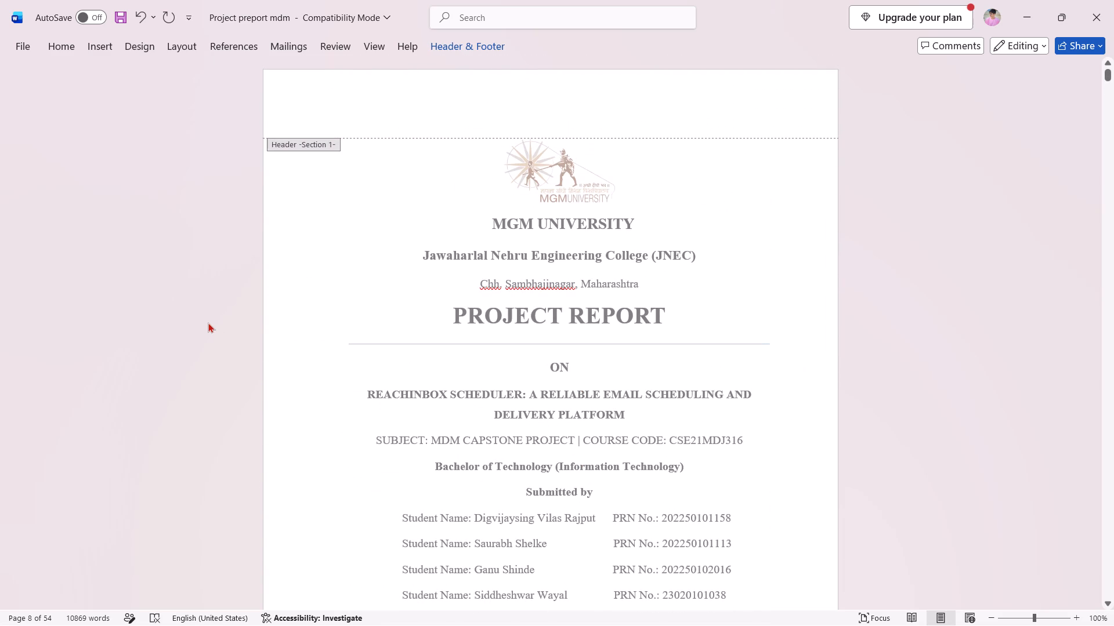
double_click(208, 322)
left_click(242, 264)
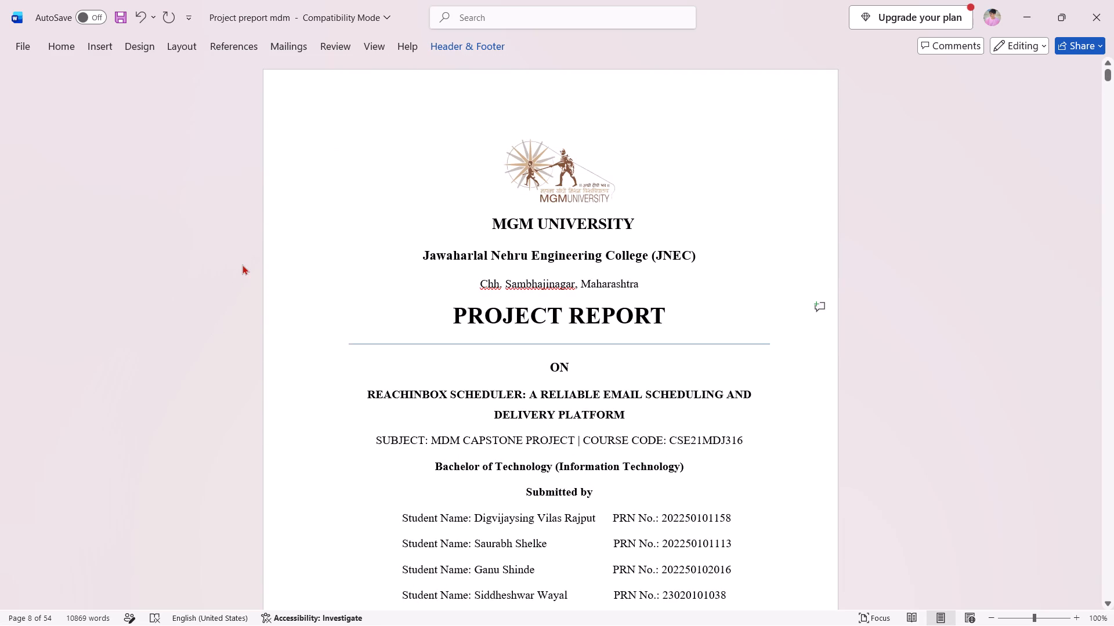
left_click(242, 264)
left_click(242, 264)
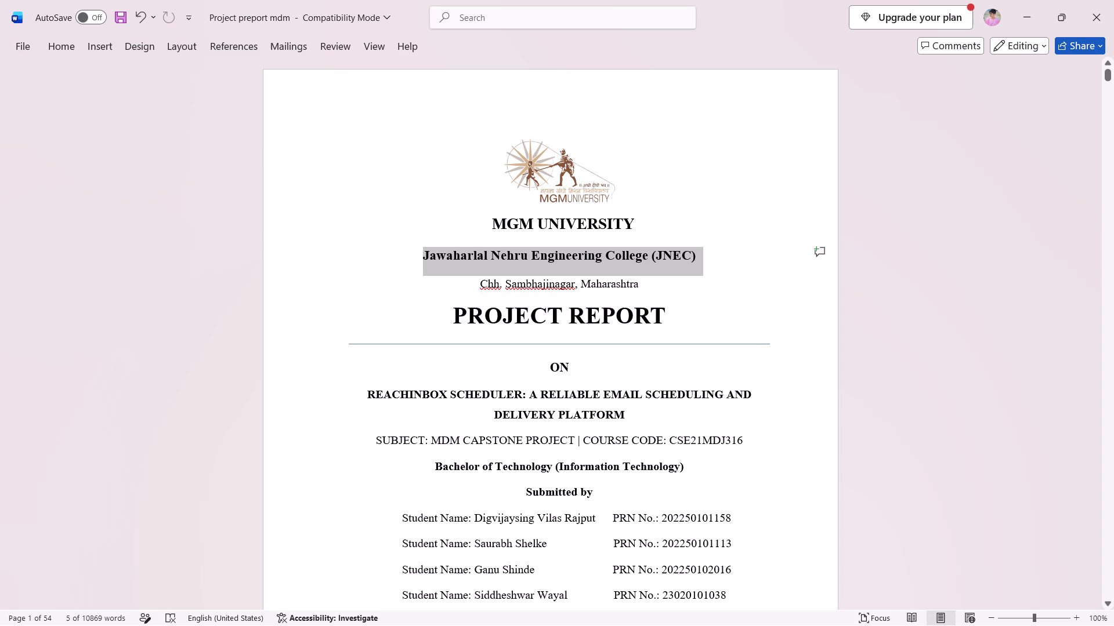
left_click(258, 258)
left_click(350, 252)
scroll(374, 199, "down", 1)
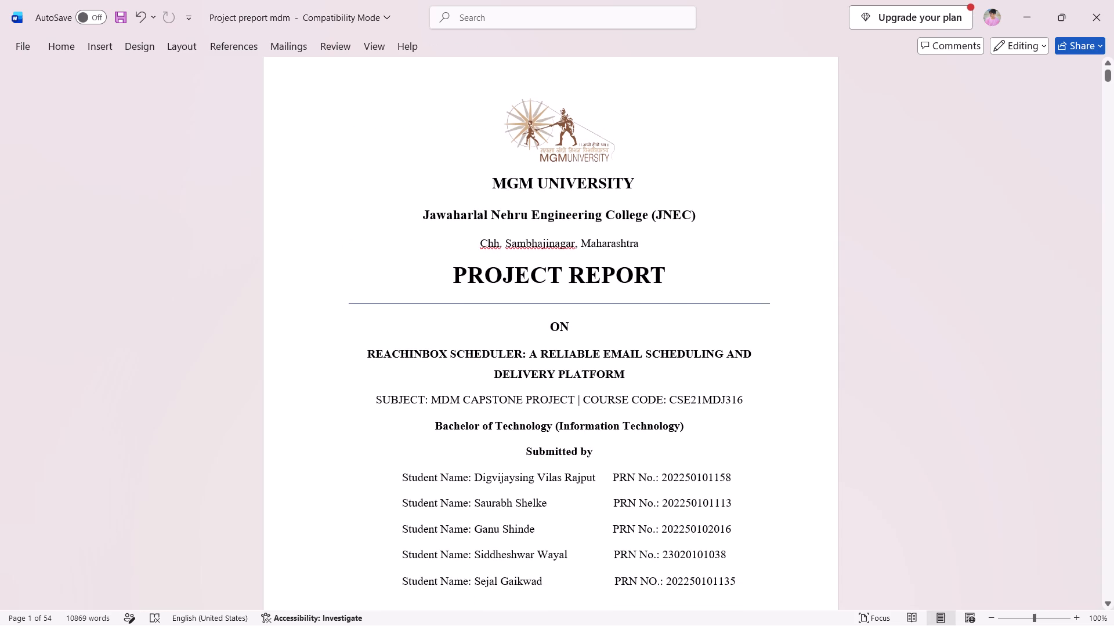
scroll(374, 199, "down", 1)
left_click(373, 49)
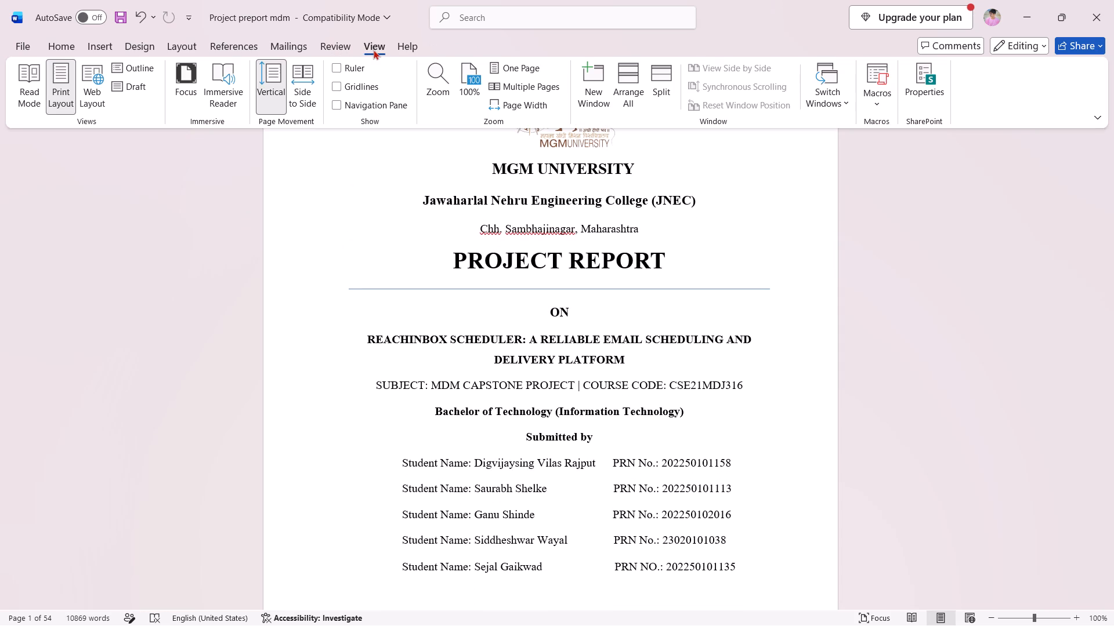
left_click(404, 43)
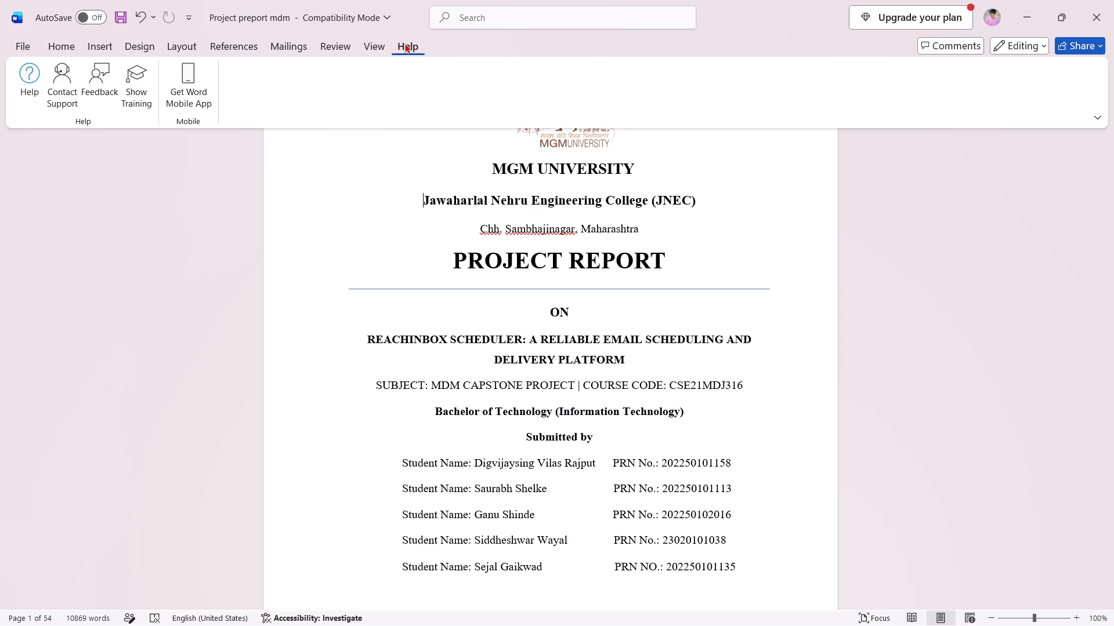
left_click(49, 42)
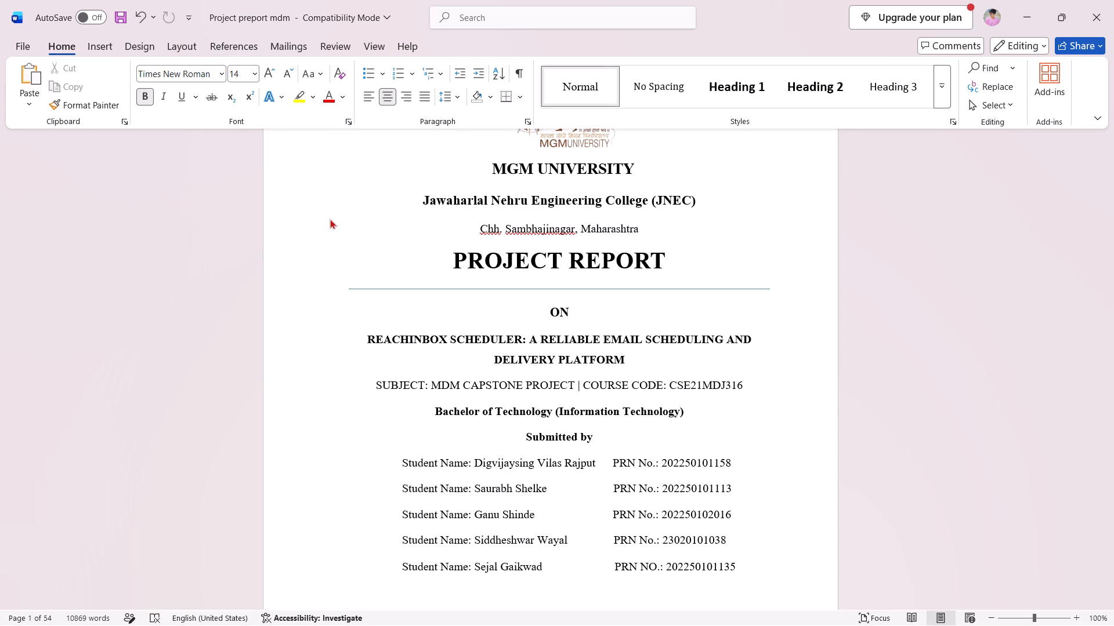
Examine the report pages from the cover through the front matter to Chapter 1, including the marked spacing after Head of Department.
scroll(791, 222, "down", 6)
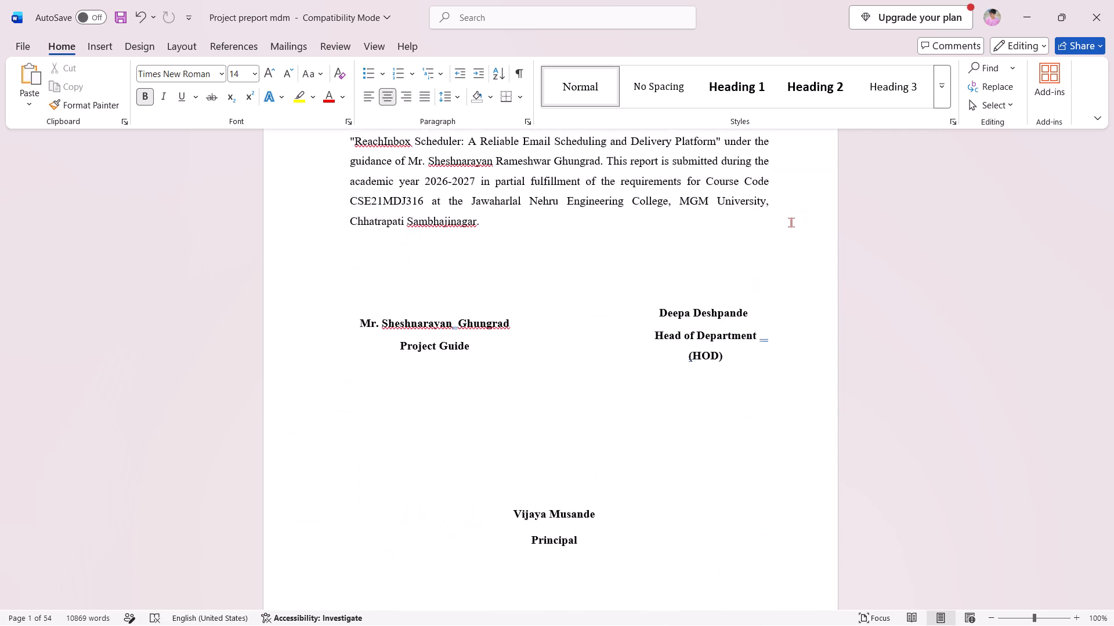
scroll(791, 222, "down", 1)
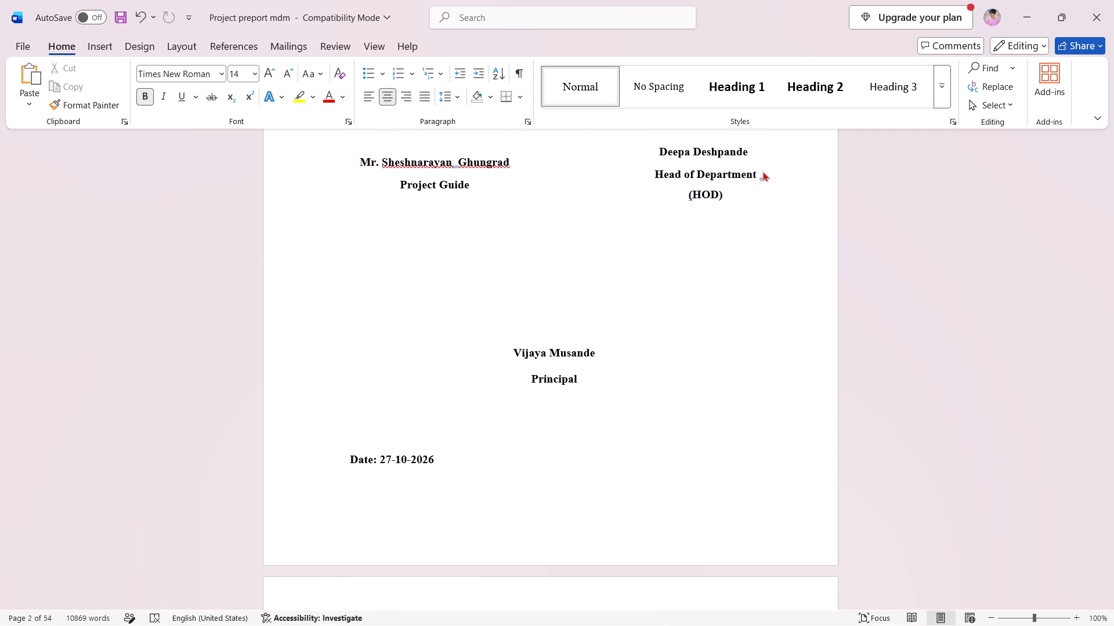
left_click(764, 171)
left_click(771, 172)
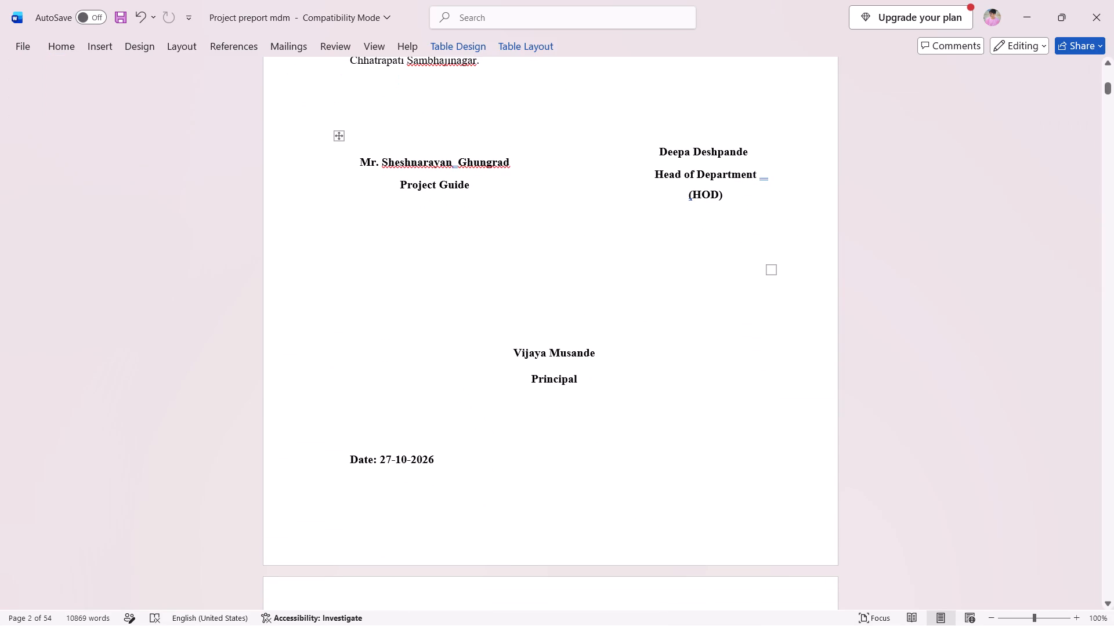
left_click(771, 172)
triple_click(771, 172)
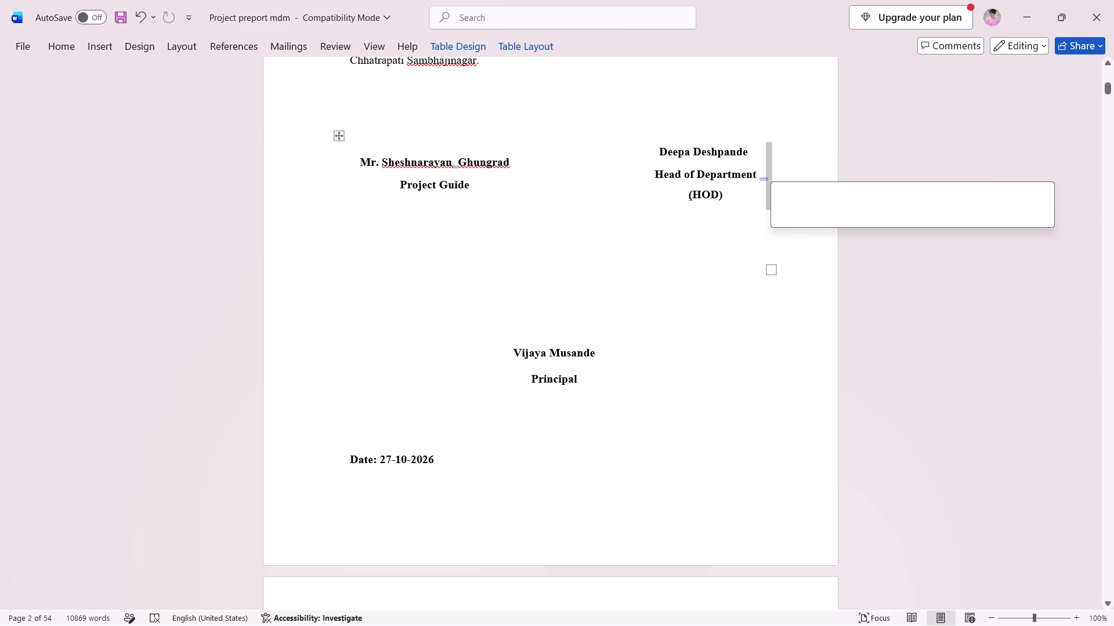
left_click(771, 172)
scroll(670, 256, "down", 2)
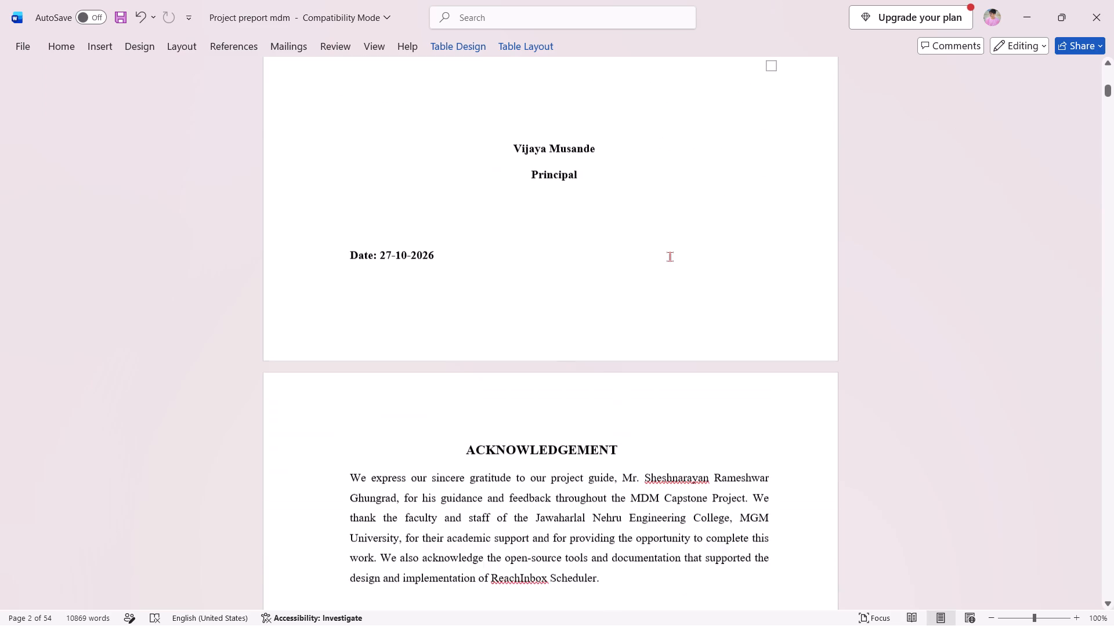
scroll(670, 256, "down", 5)
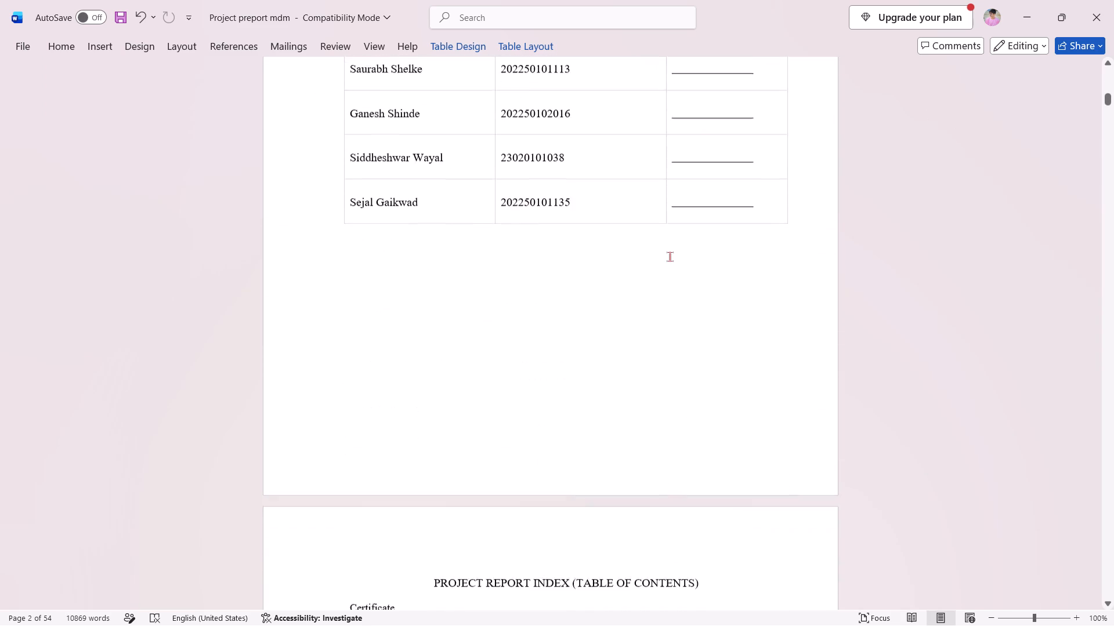
scroll(670, 256, "down", 9)
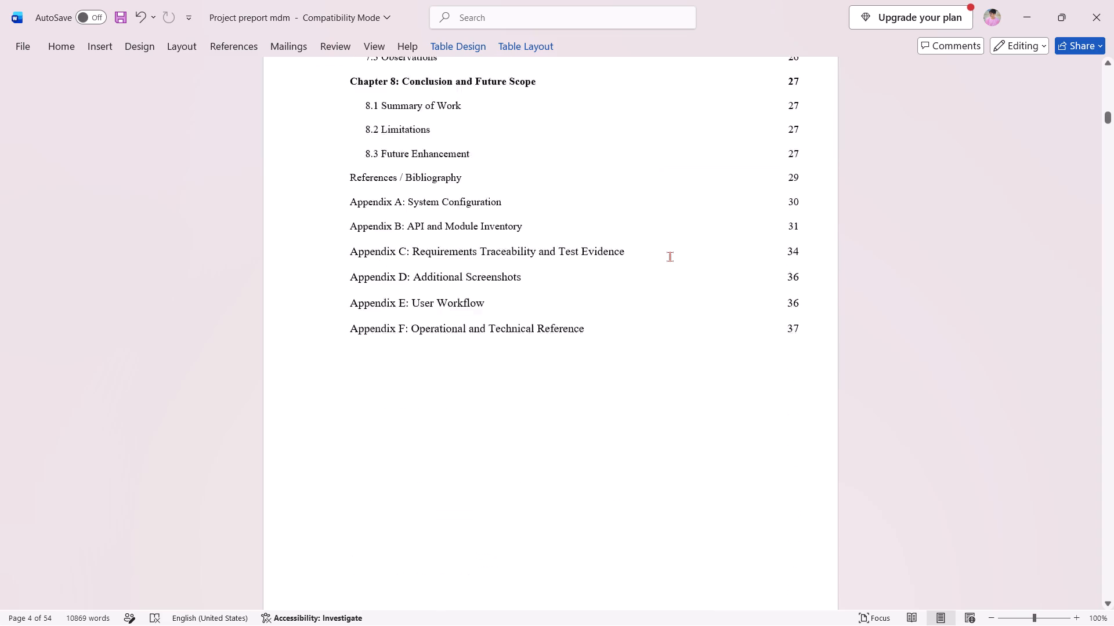
scroll(670, 256, "down", 7)
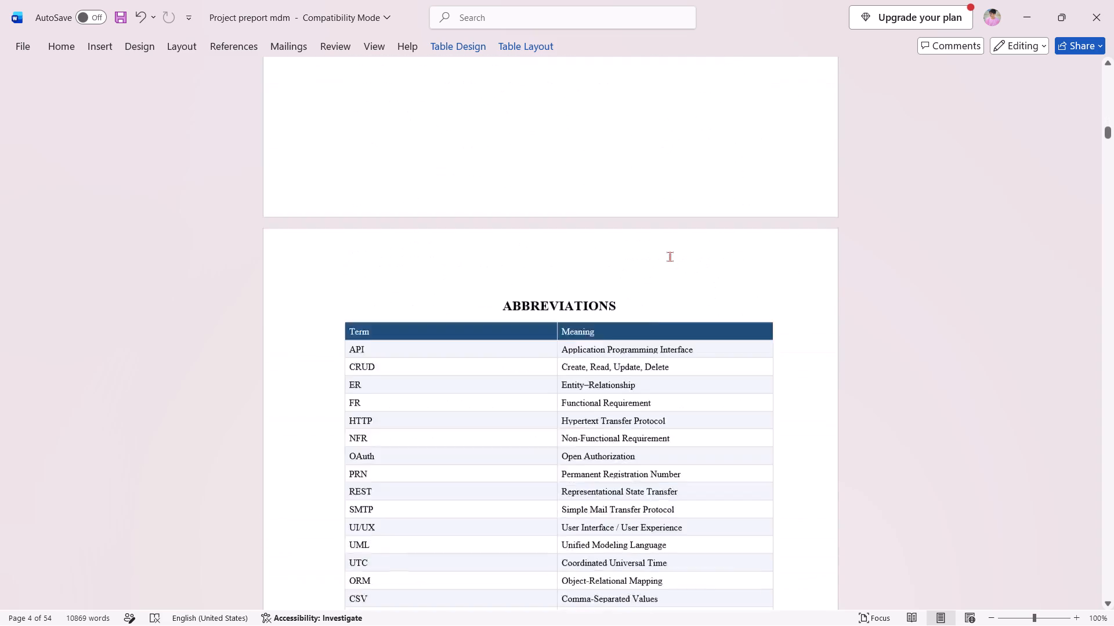
scroll(670, 256, "down", 7)
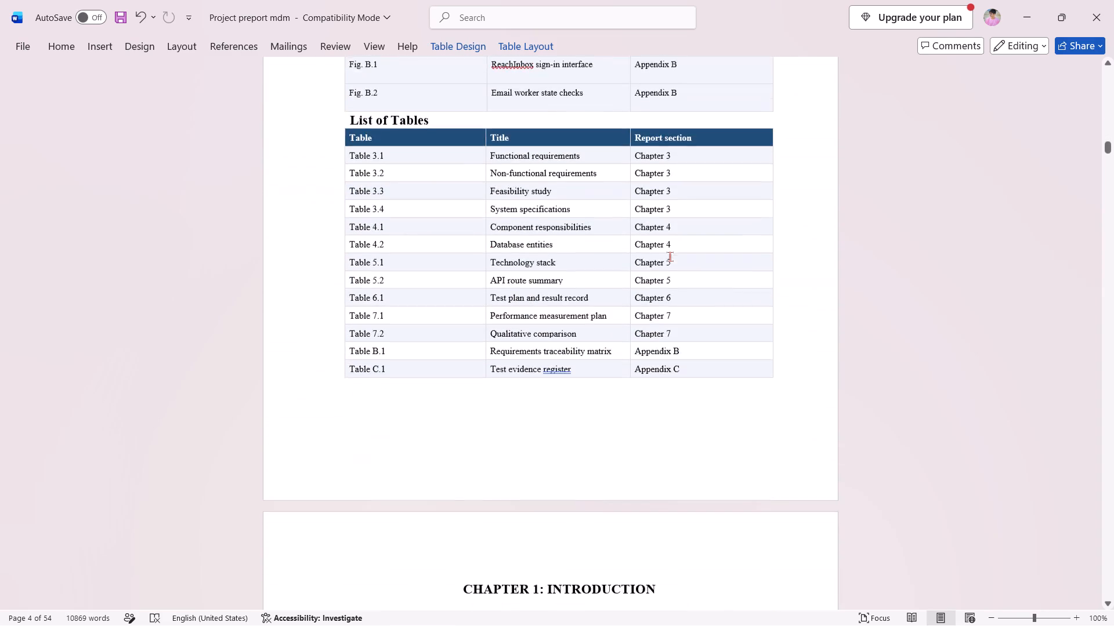
scroll(670, 256, "down", 4)
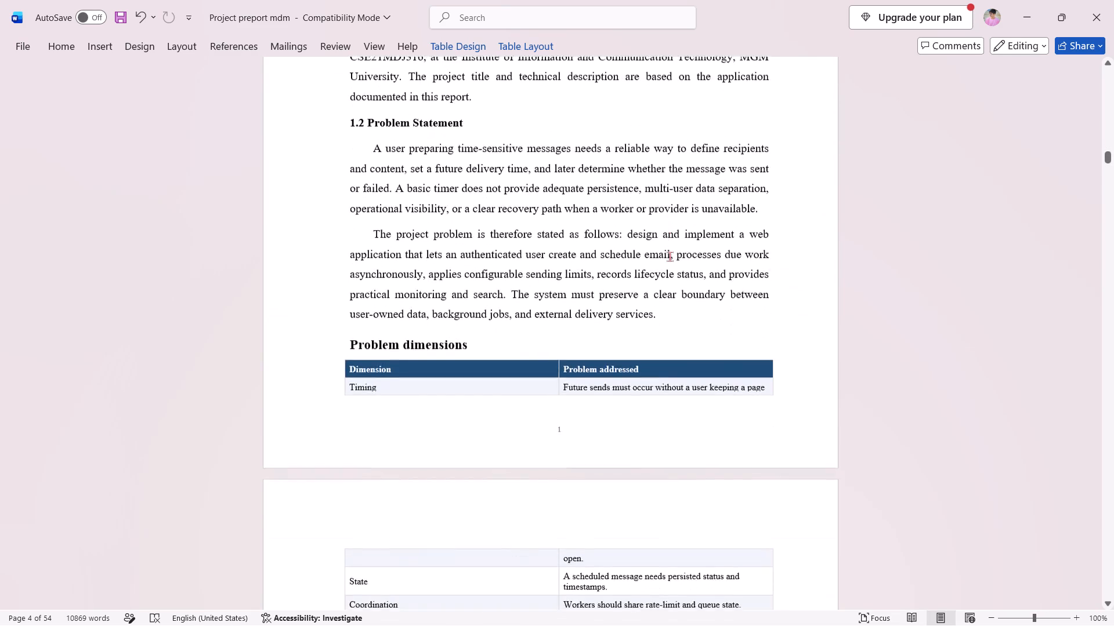
scroll(670, 256, "down", 2)
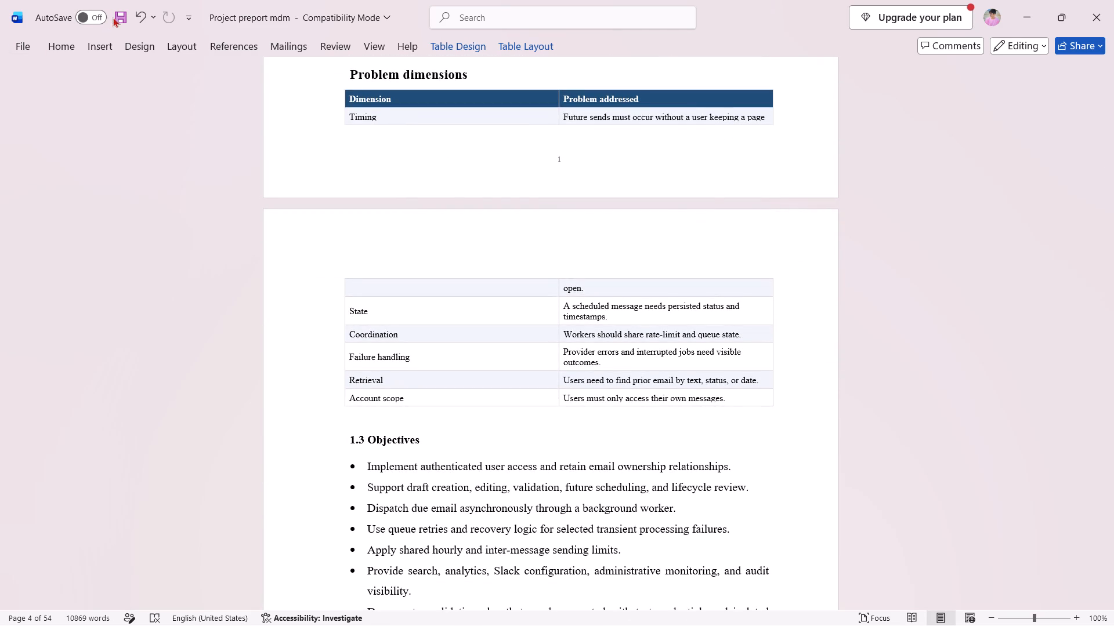
Save the Project preport mdm document.
left_click(117, 16)
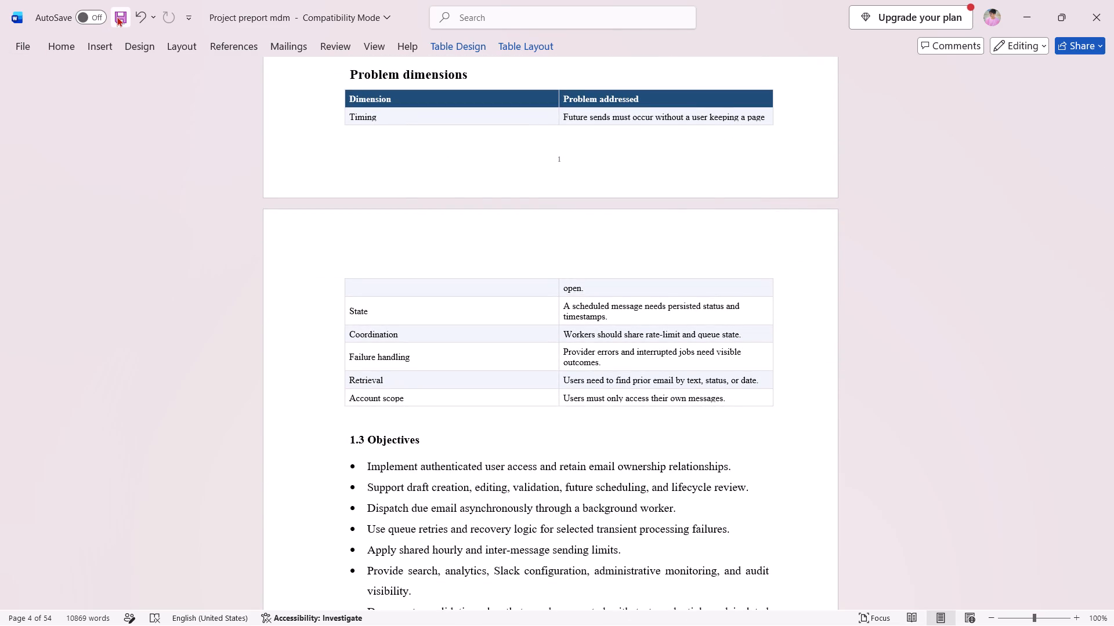
left_click(117, 16)
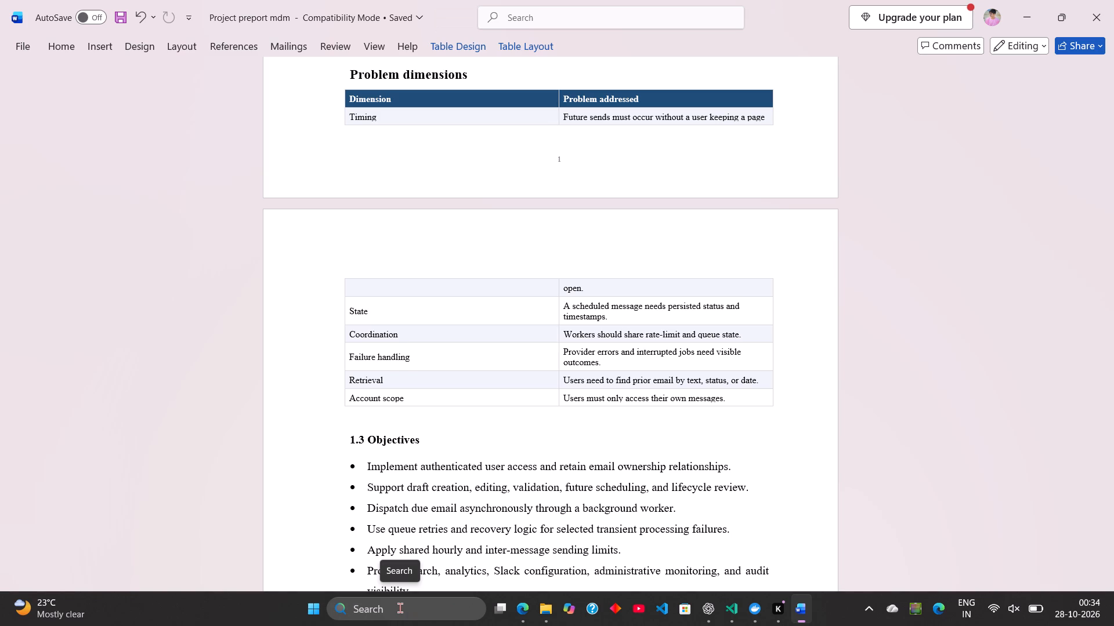
Upload a copy of the document to the personal OneDrive.
left_click(247, 16)
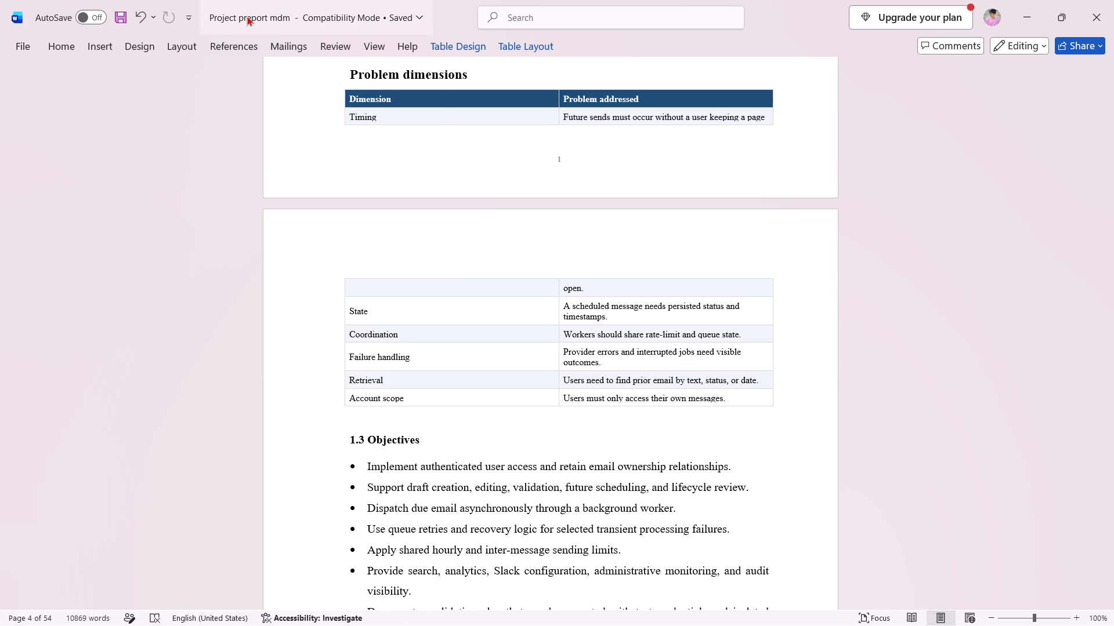
left_click(399, 235)
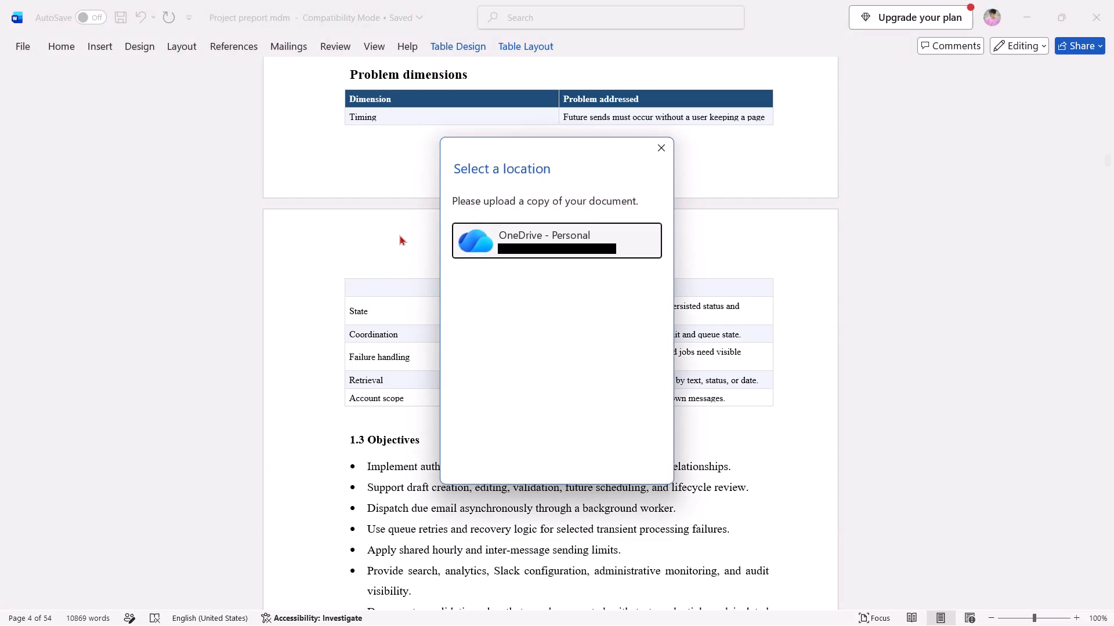
left_click(515, 243)
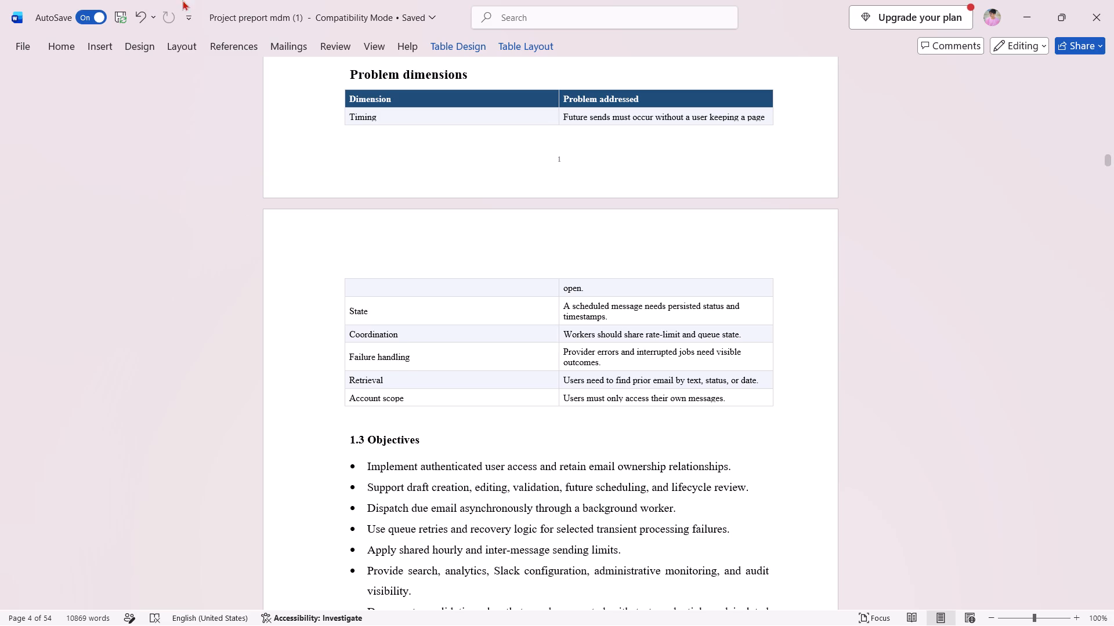
Rename the OneDrive copy as Project report final mdm.
left_click(251, 17)
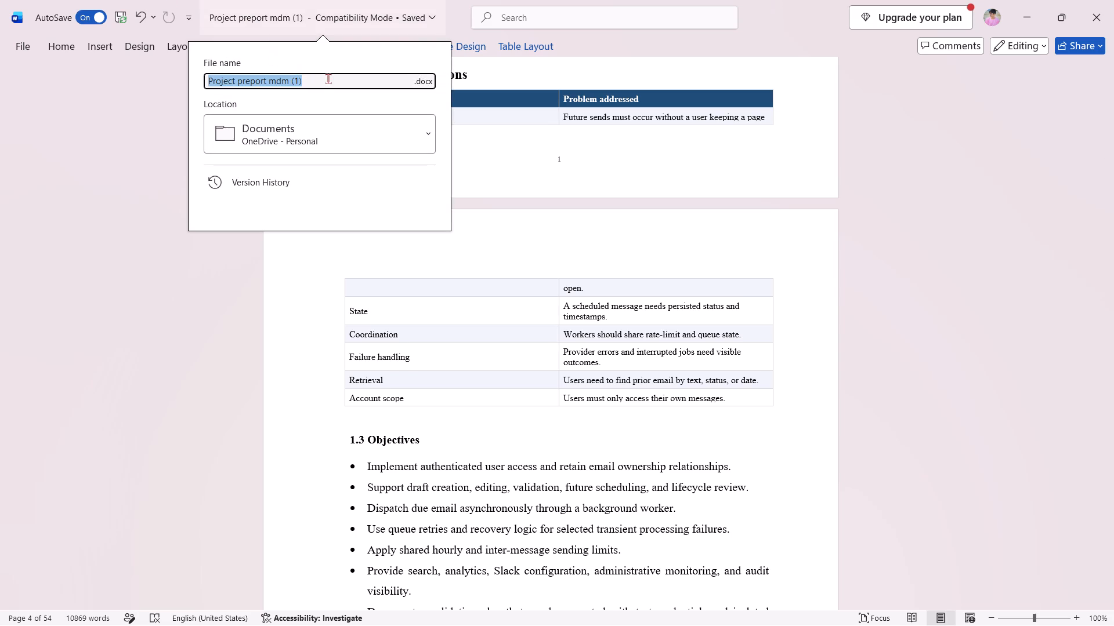
left_click(268, 77)
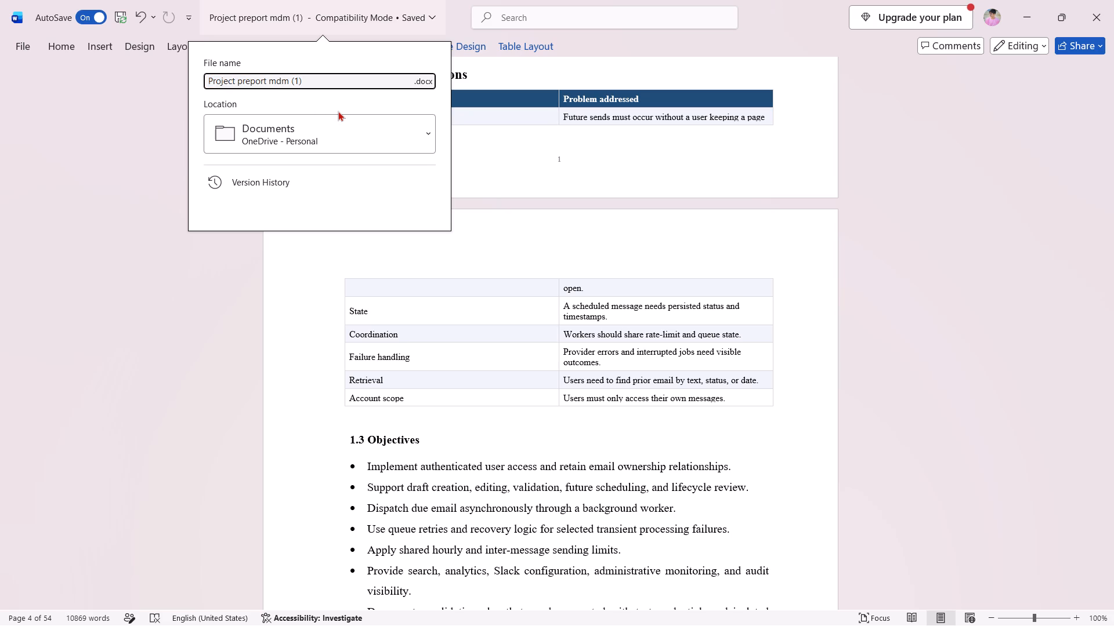
key("Left")
key("BackSpace")
key("BackSpace")
key("BackSpace")
key("BackSpace")
key("BackSpace")
key("BackSpace")
key("BackSpace")
type("report")
key("Right")
key("Right")
key("Right")
key("Right")
key("Right")
key("Right")
key("Right")
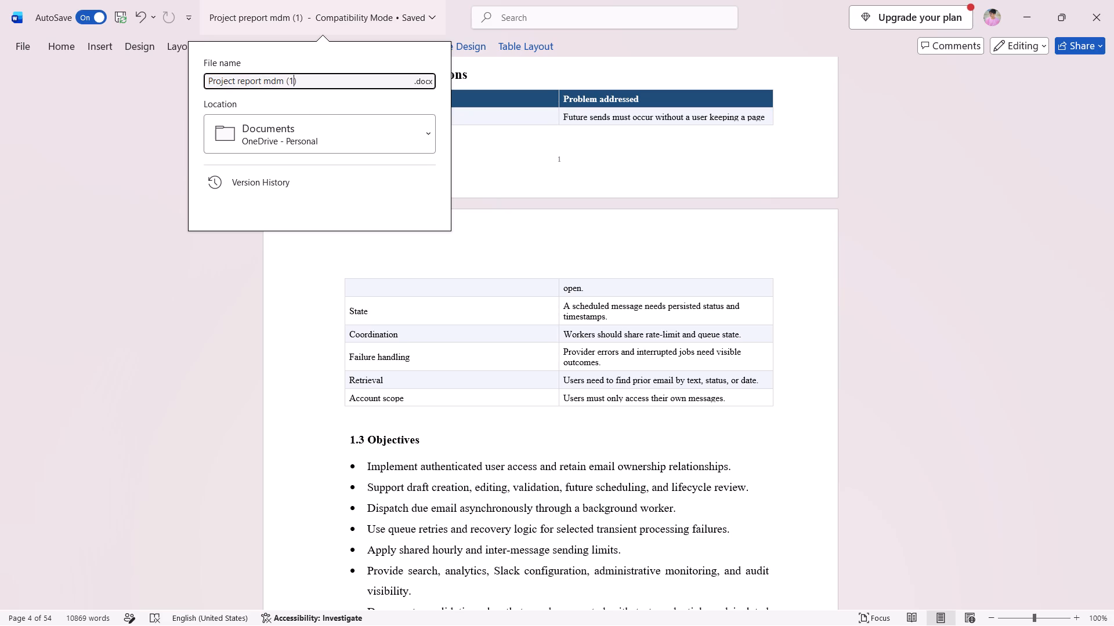
key("Right")
key("BackSpace")
key("BackSpace")
key("BackSpace")
key("BackSpace")
key("Left")
key("Left")
key("Left")
type("final")
key("space")
left_click(361, 103)
left_click(343, 98)
left_click(330, 83)
key("Return")
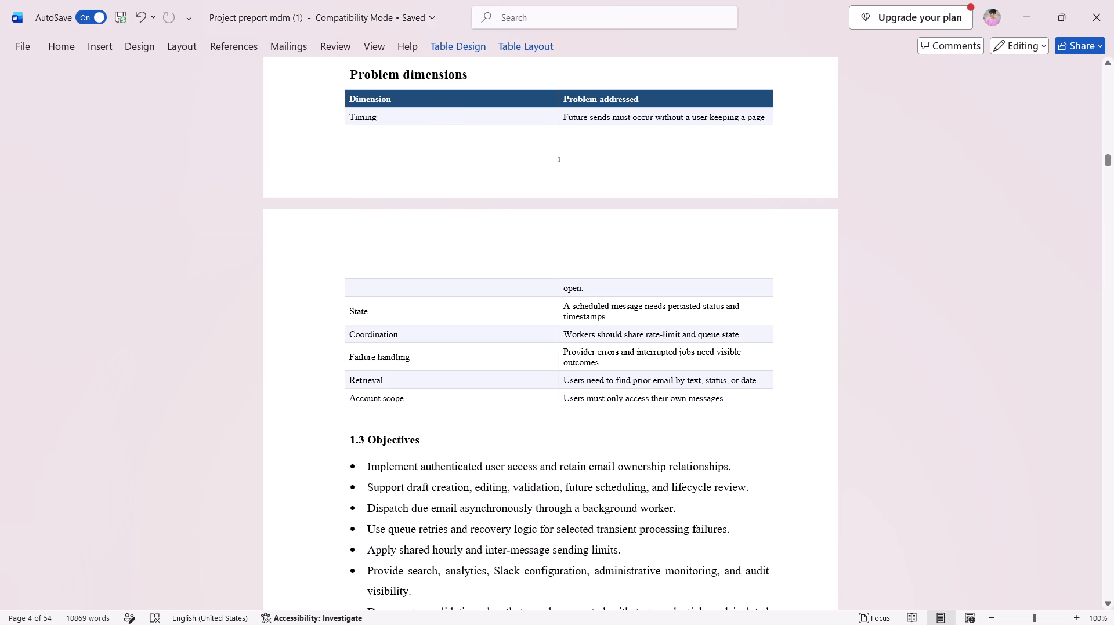
Save the renamed document.
left_click(129, 17)
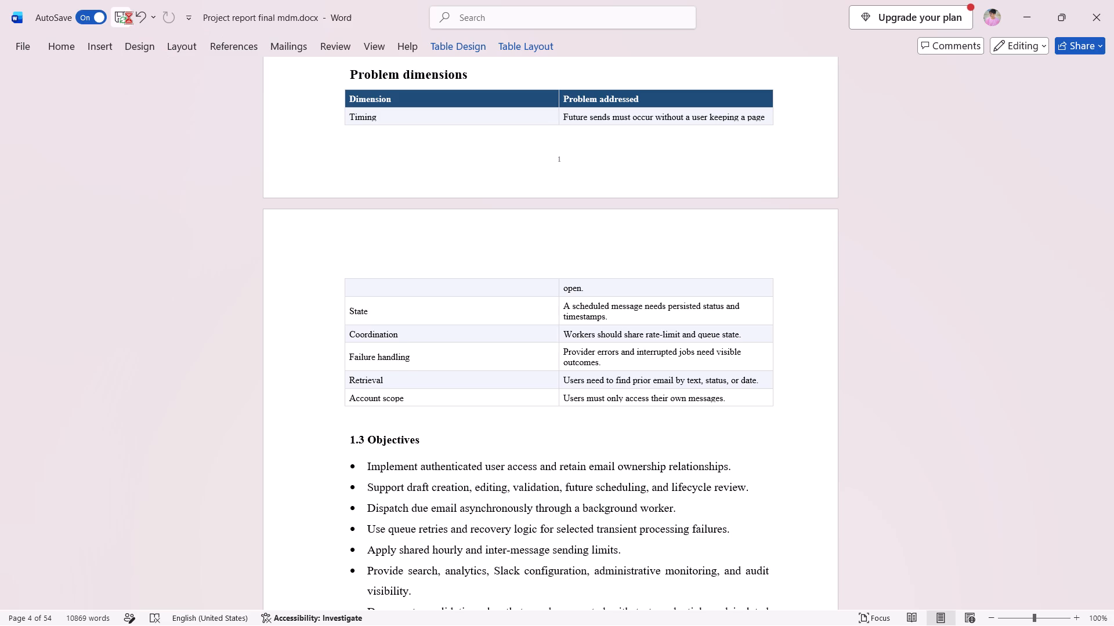
left_click(129, 17)
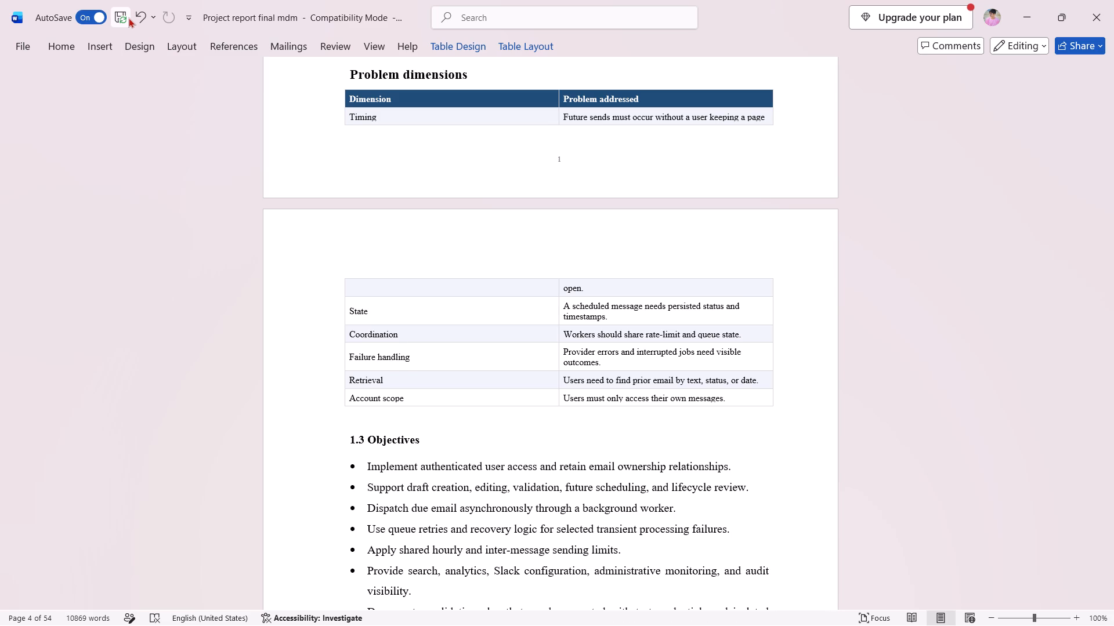
left_click(123, 13)
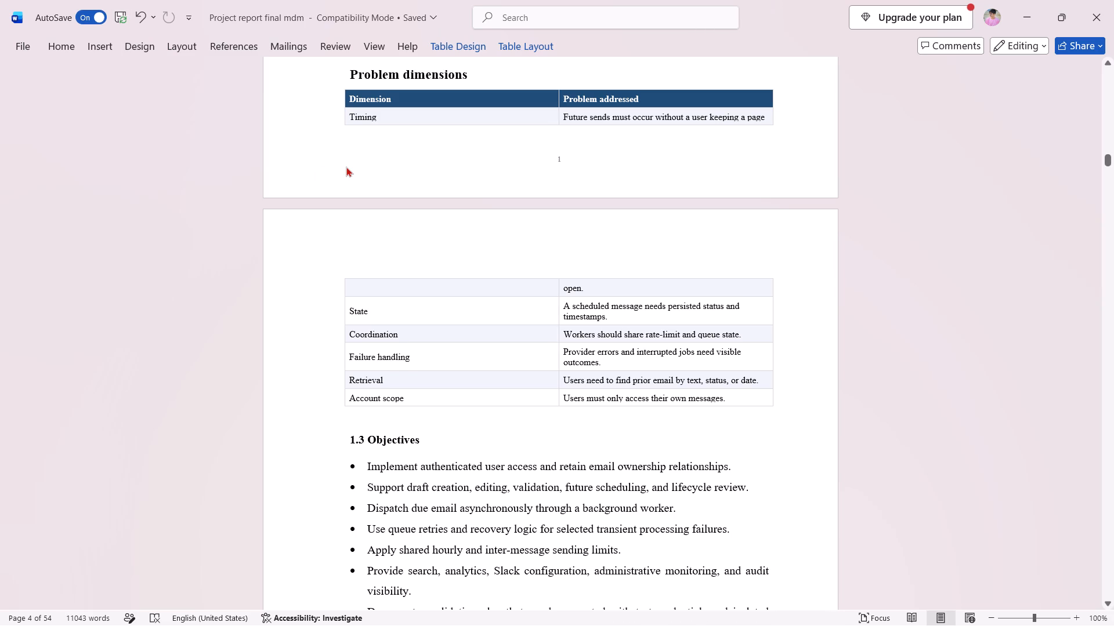
Look over the Chapter 1 pages and return to the cover page of the renamed report.
scroll(346, 166, "down", 4)
scroll(346, 166, "up", 2)
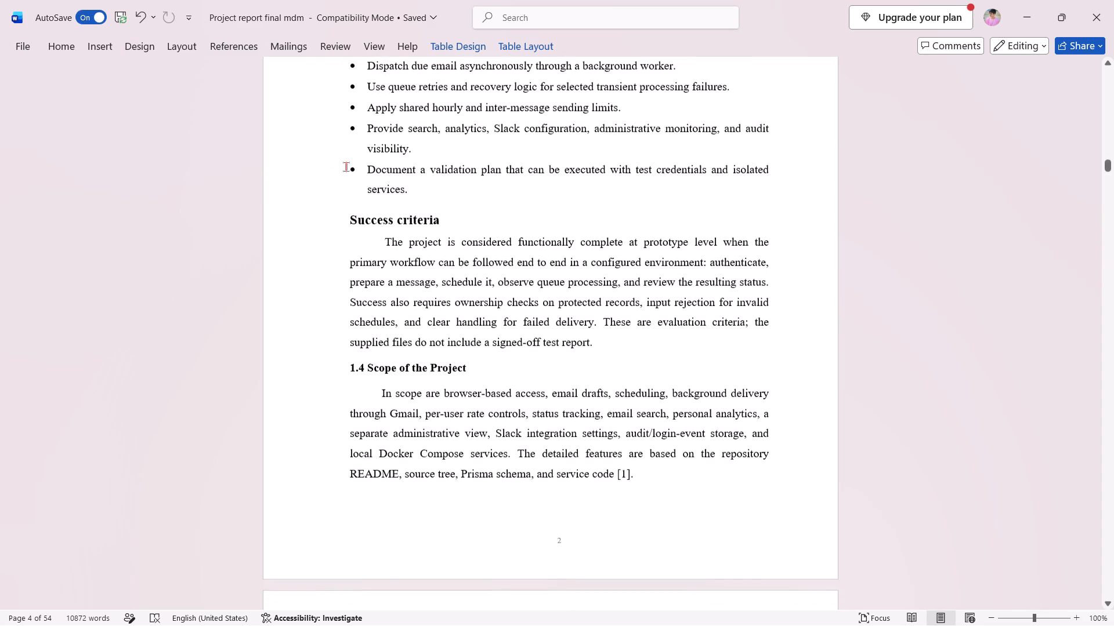
scroll(346, 166, "up", 16)
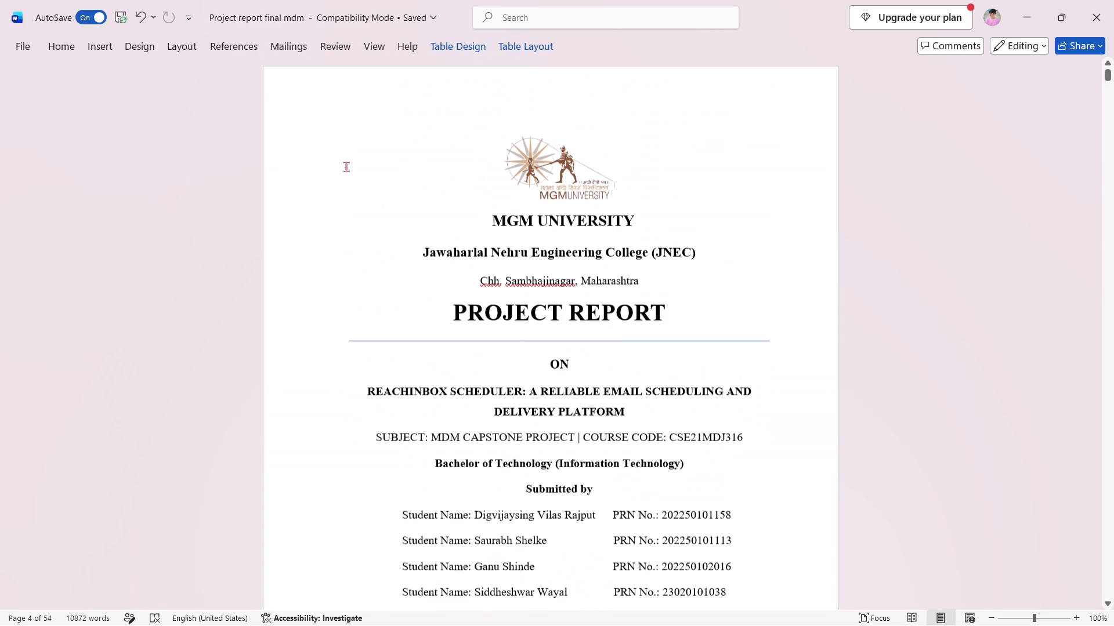
Review the report's layout and page numbers from the cover page through the Chapter 4 design sections.
scroll(346, 166, "down", 14)
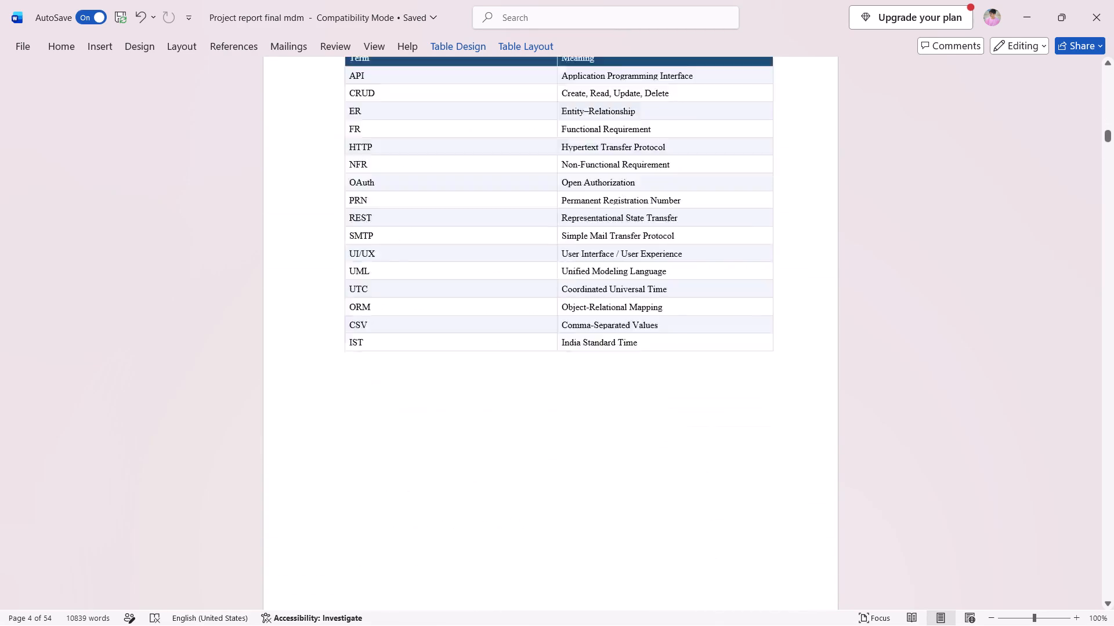
scroll(346, 166, "down", 7)
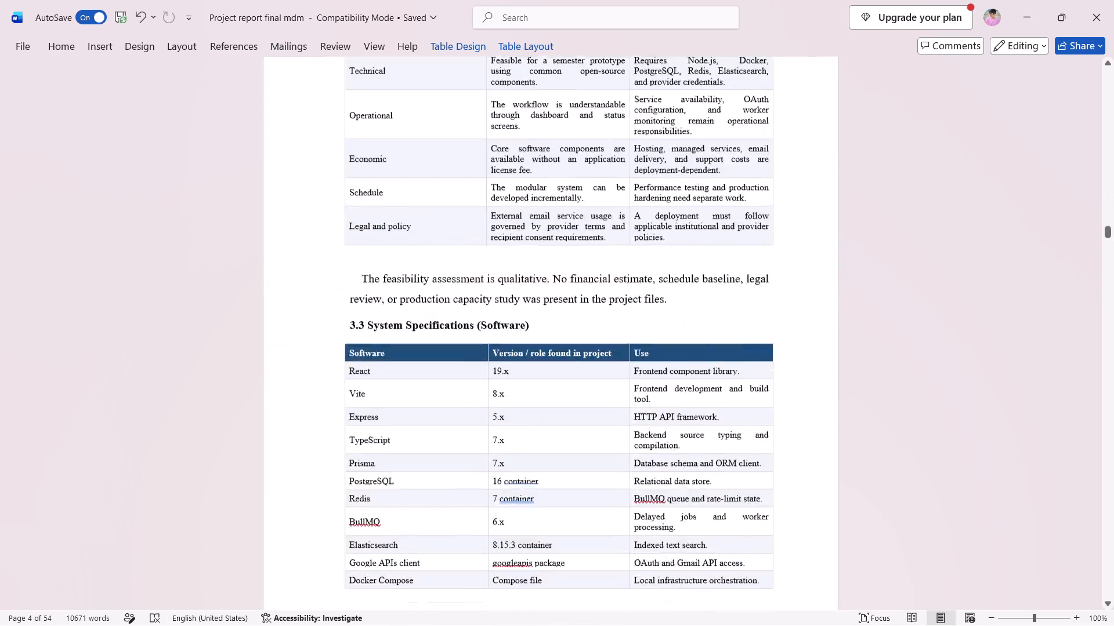
scroll(346, 166, "down", 8)
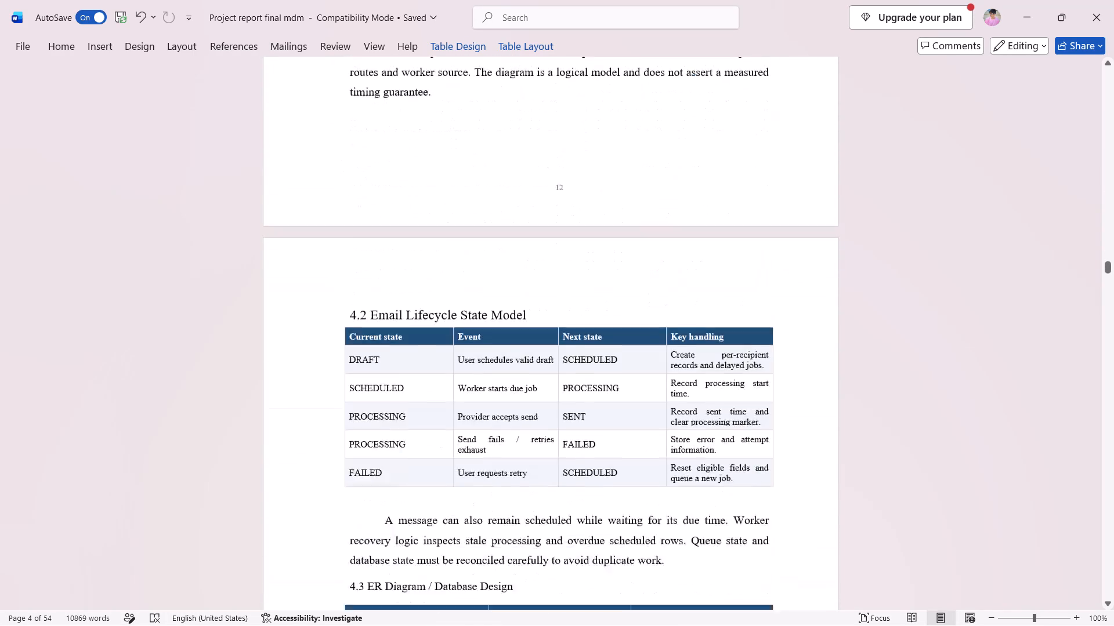
scroll(346, 166, "down", 9)
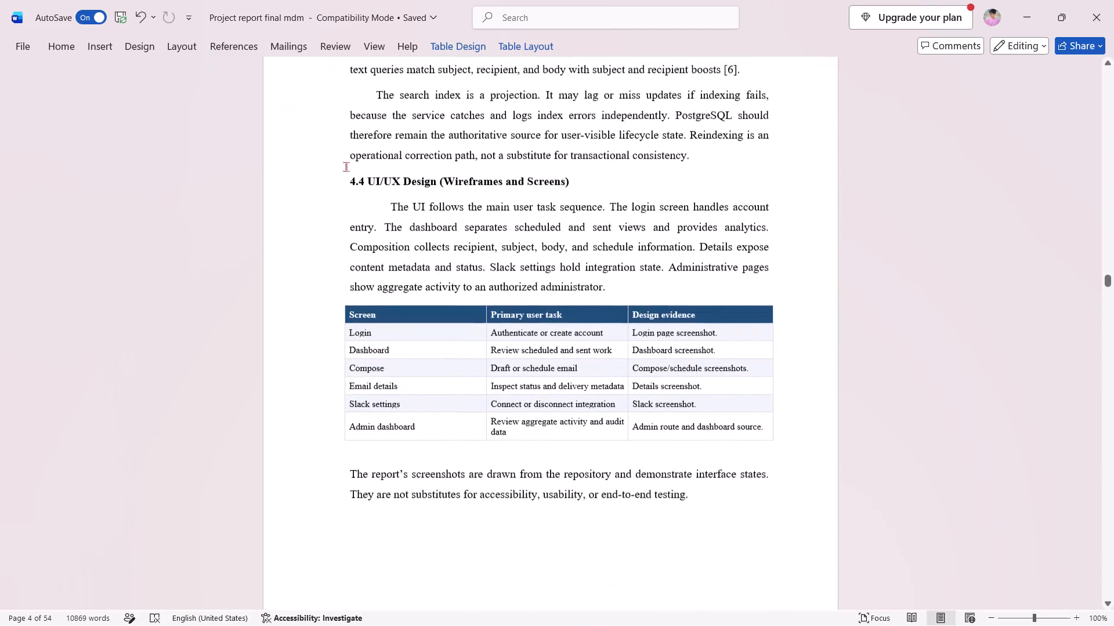
Check the screenshots, tables and page numbering from Chapter 5 through the start of Chapter 8.
scroll(346, 166, "down", 13)
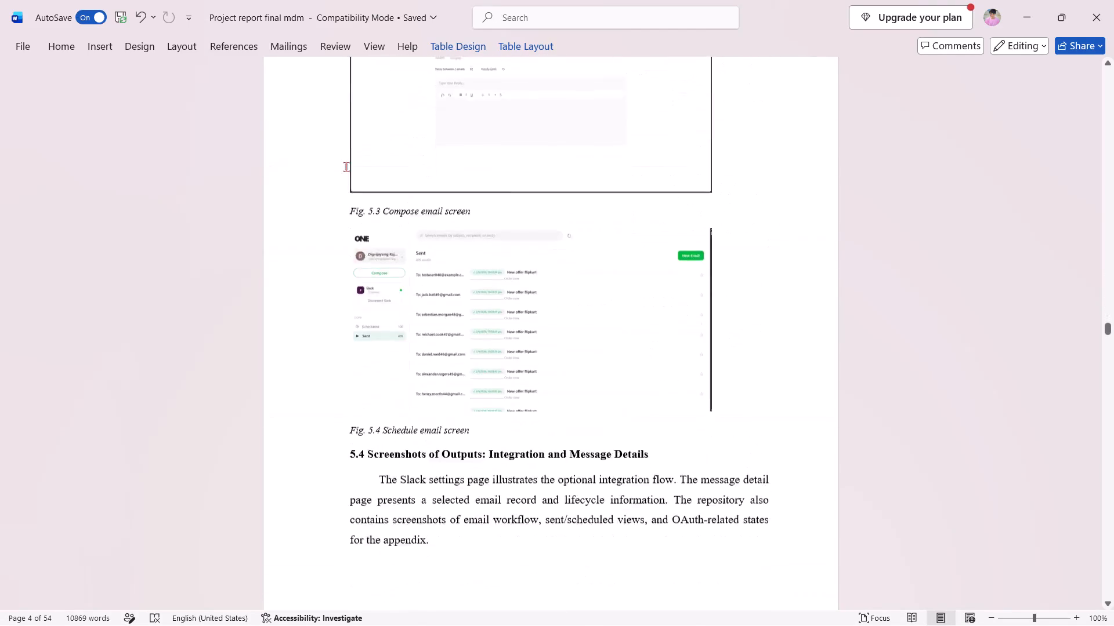
scroll(346, 166, "up", 6)
scroll(346, 166, "down", 2)
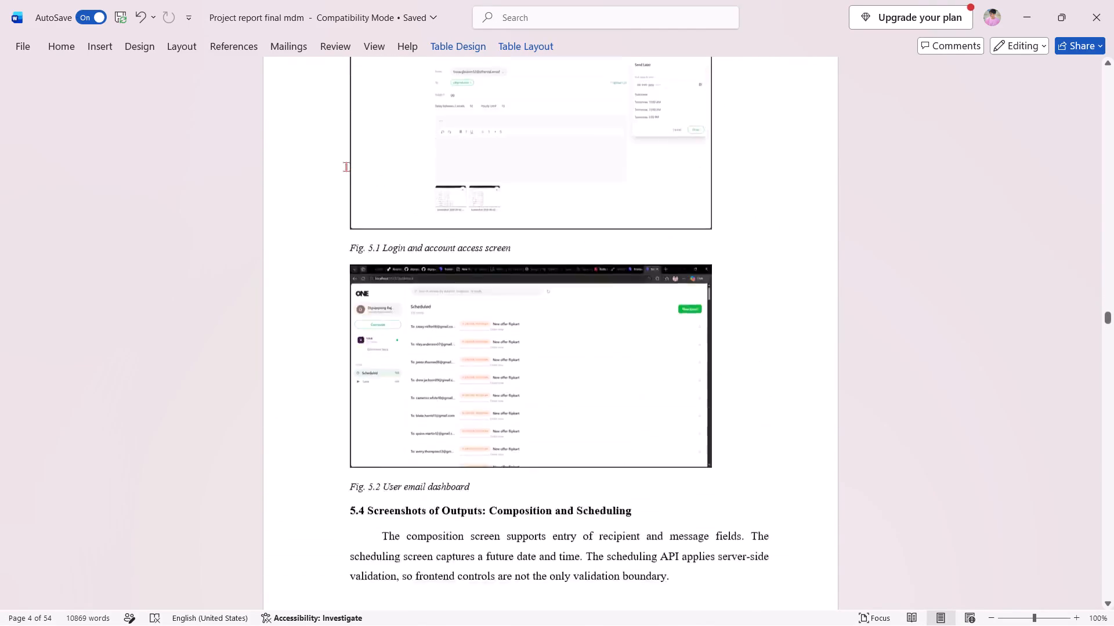
scroll(346, 166, "down", 10)
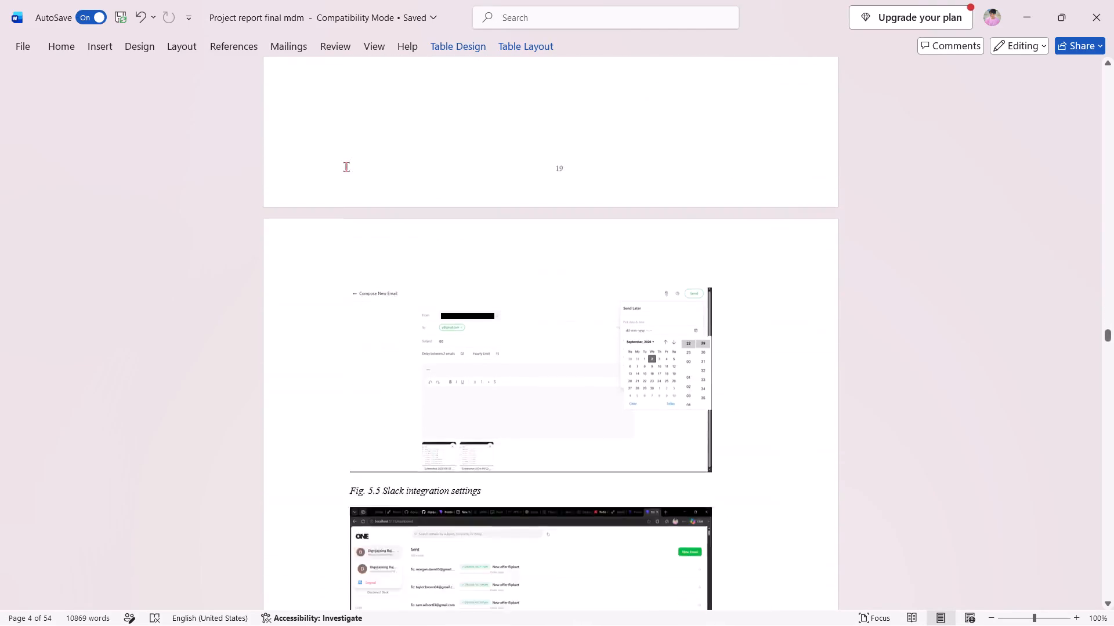
scroll(346, 166, "down", 13)
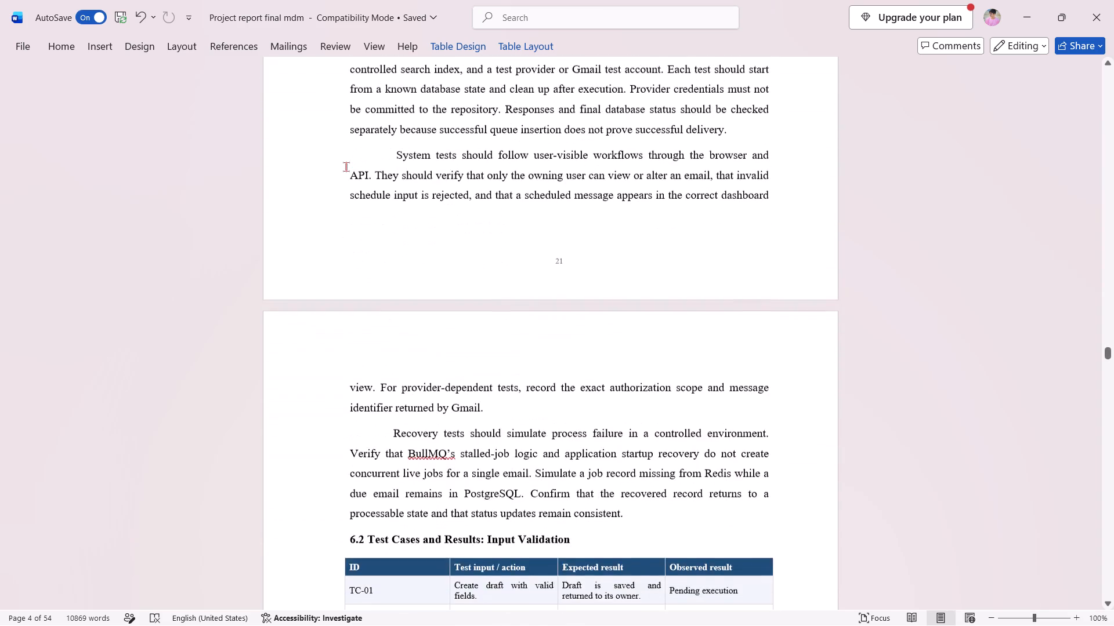
scroll(346, 166, "down", 8)
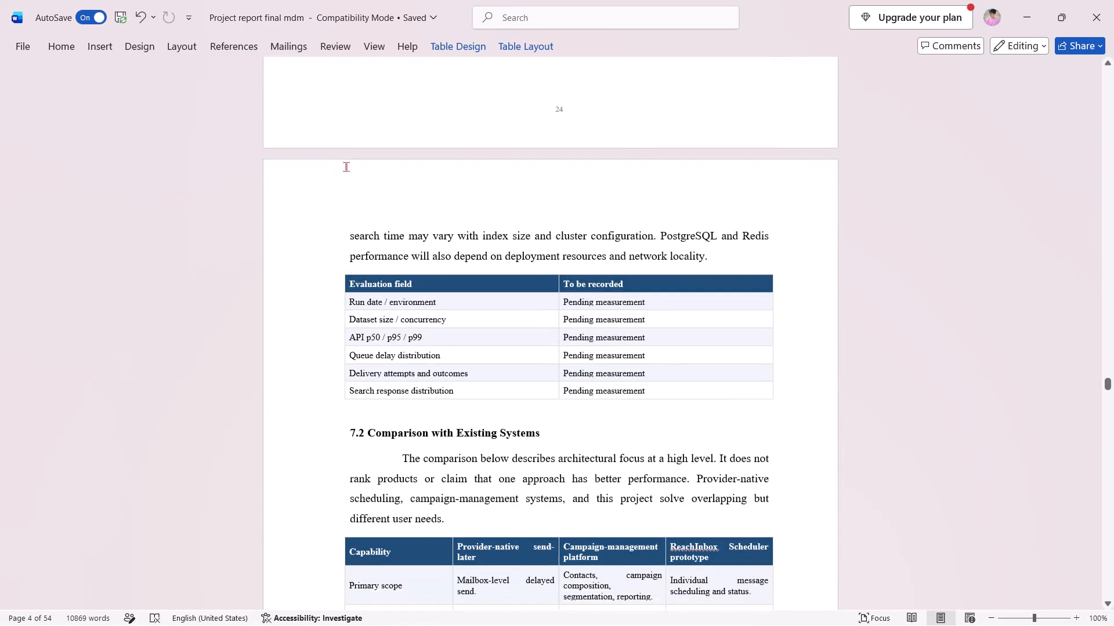
scroll(346, 166, "down", 10)
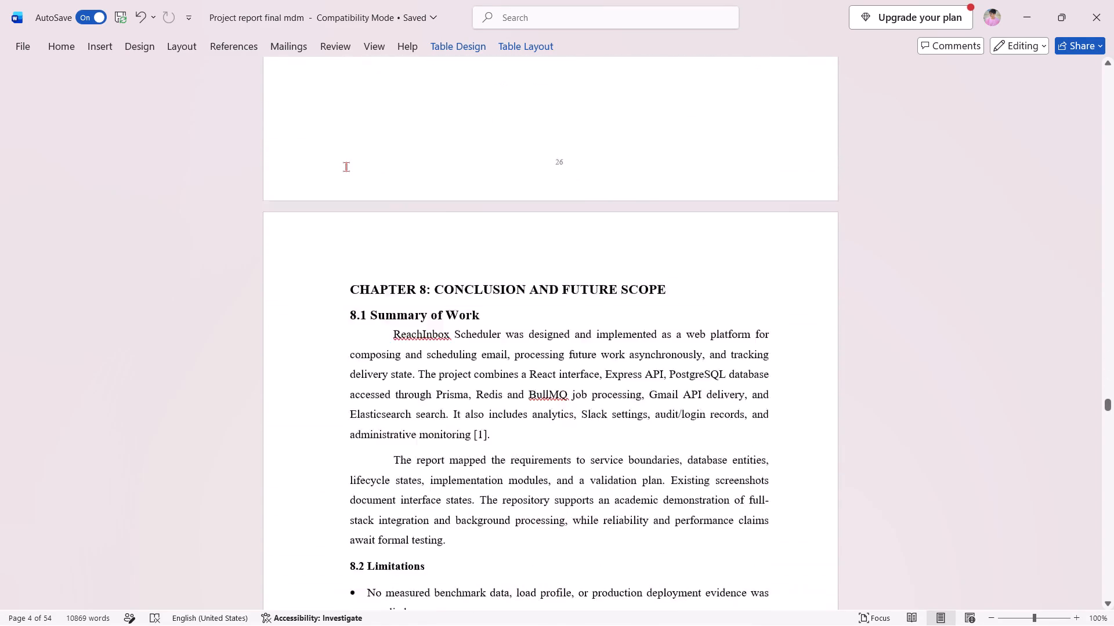
Check the layout and page numbers of the References / Bibliography section and Appendices A to C.
scroll(346, 166, "down", 6)
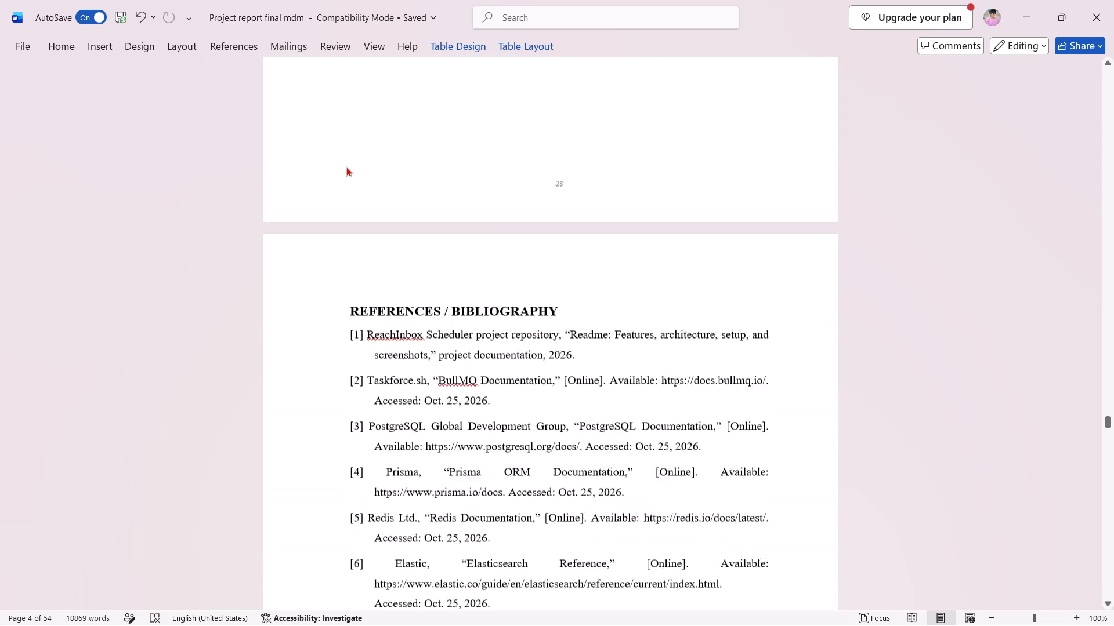
scroll(346, 166, "down", 6)
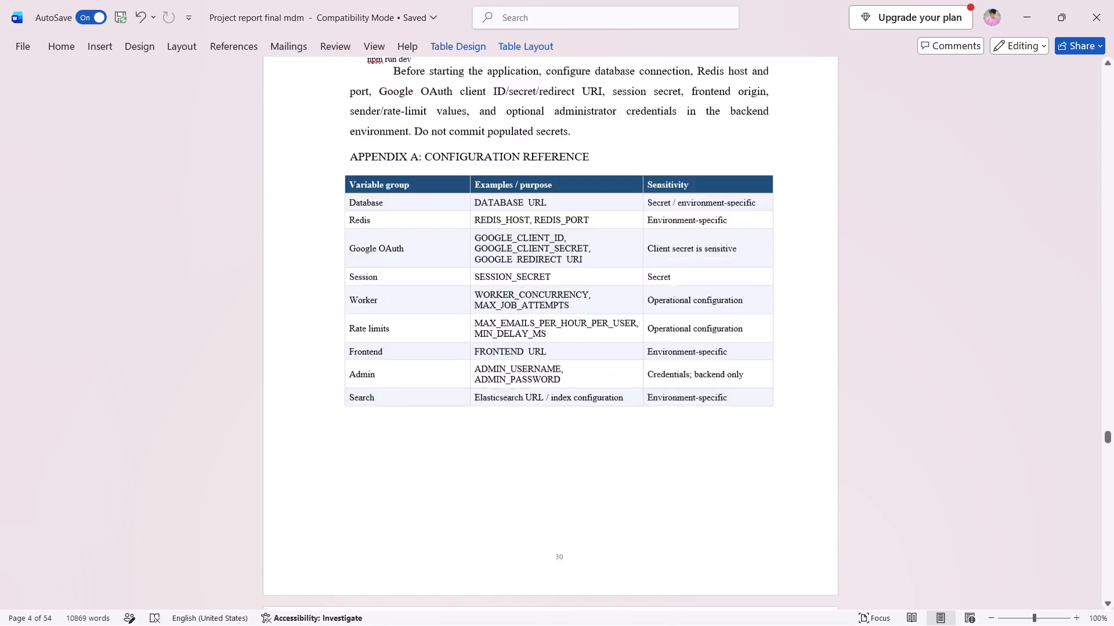
scroll(346, 166, "down", 4)
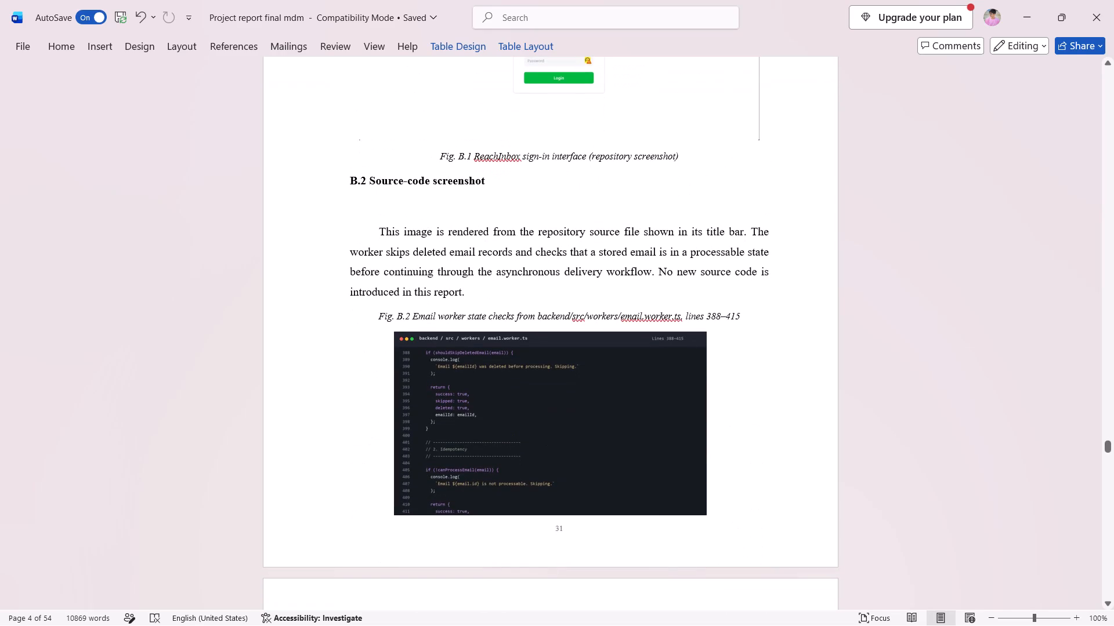
scroll(346, 166, "up", 2)
scroll(346, 166, "down", 2)
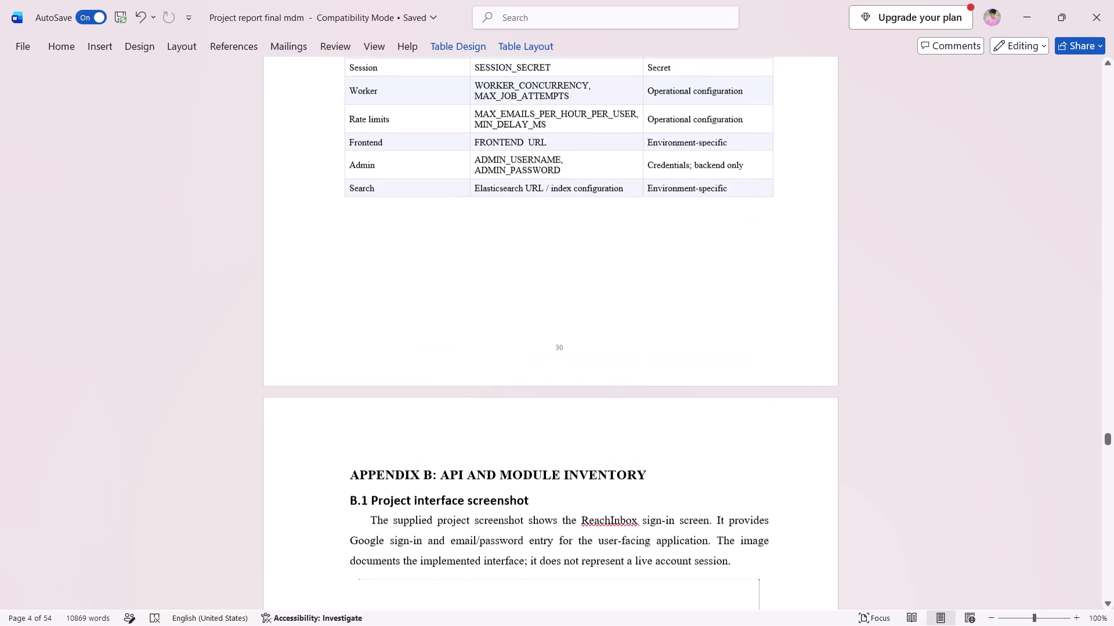
scroll(346, 166, "down", 6)
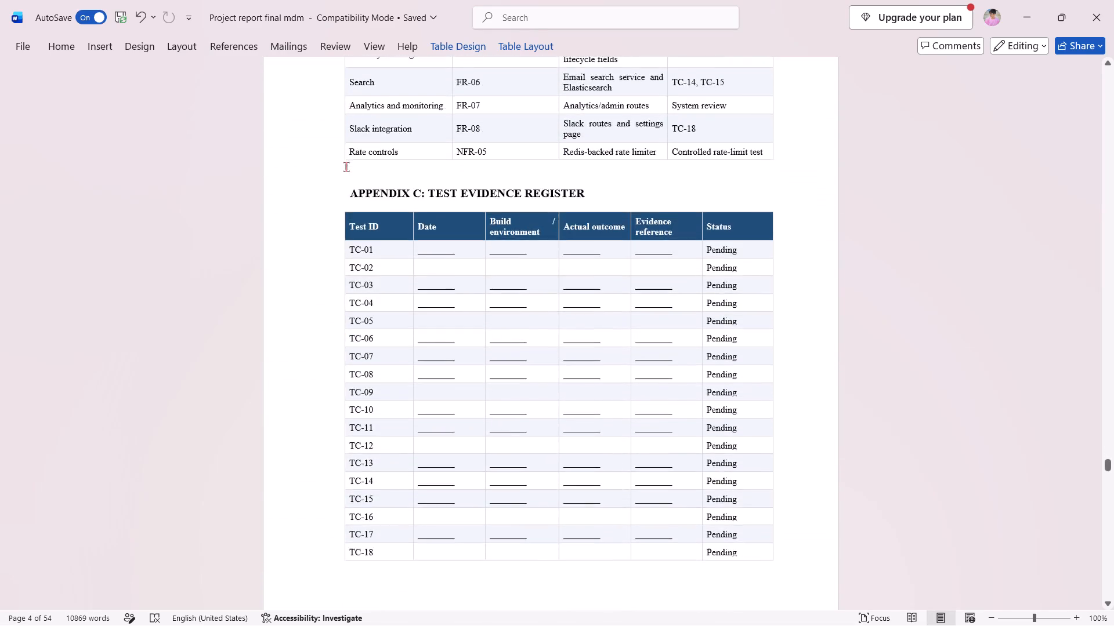
Save the project report after checking the end of Appendix C and the start of Appendix D.
scroll(346, 166, "down", 2)
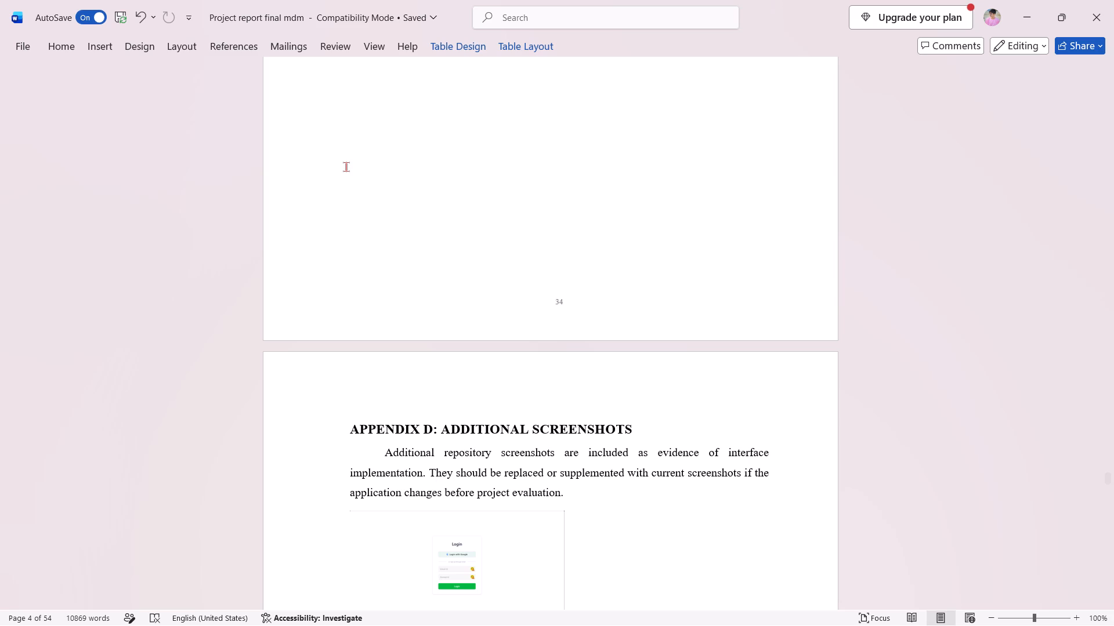
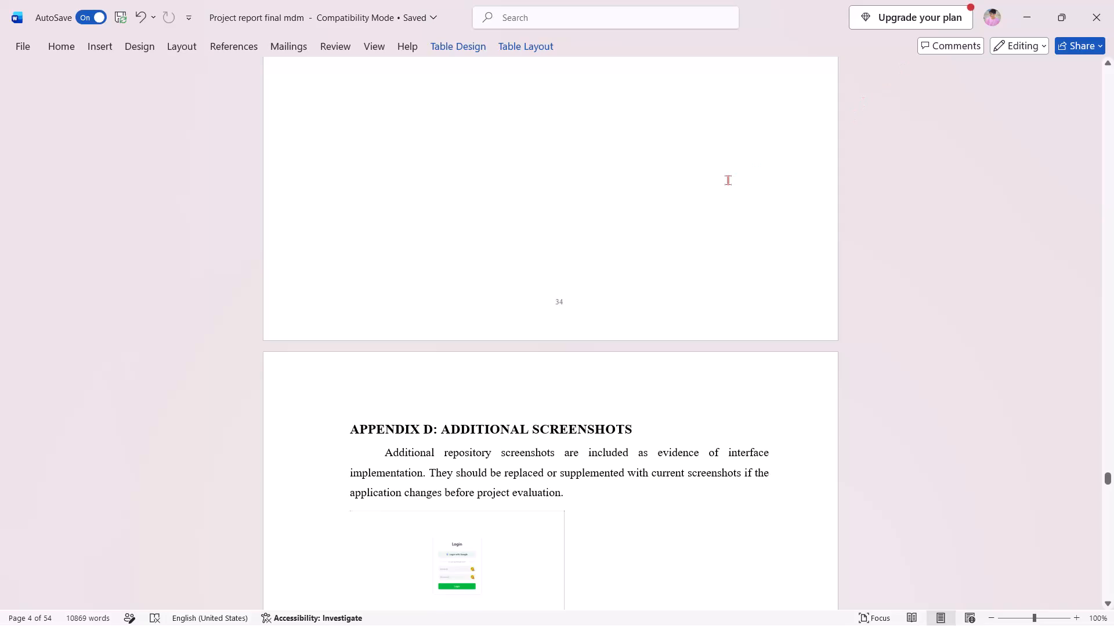
Recheck the report's front matter: the cover page, the acknowledgement's student signature table, the abstract, and the list of figures and tables.
scroll(728, 180, "up", 20)
scroll(728, 180, "up", 2)
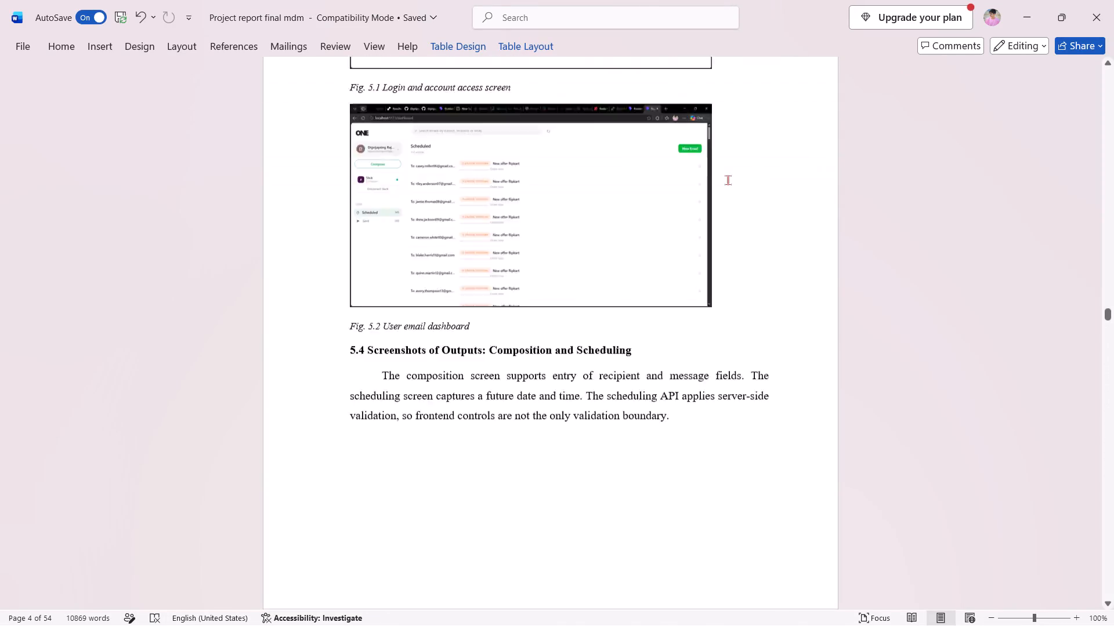
scroll(728, 180, "up", 20)
scroll(728, 180, "up", 20)
scroll(728, 180, "up", 20)
scroll(728, 180, "down", 2)
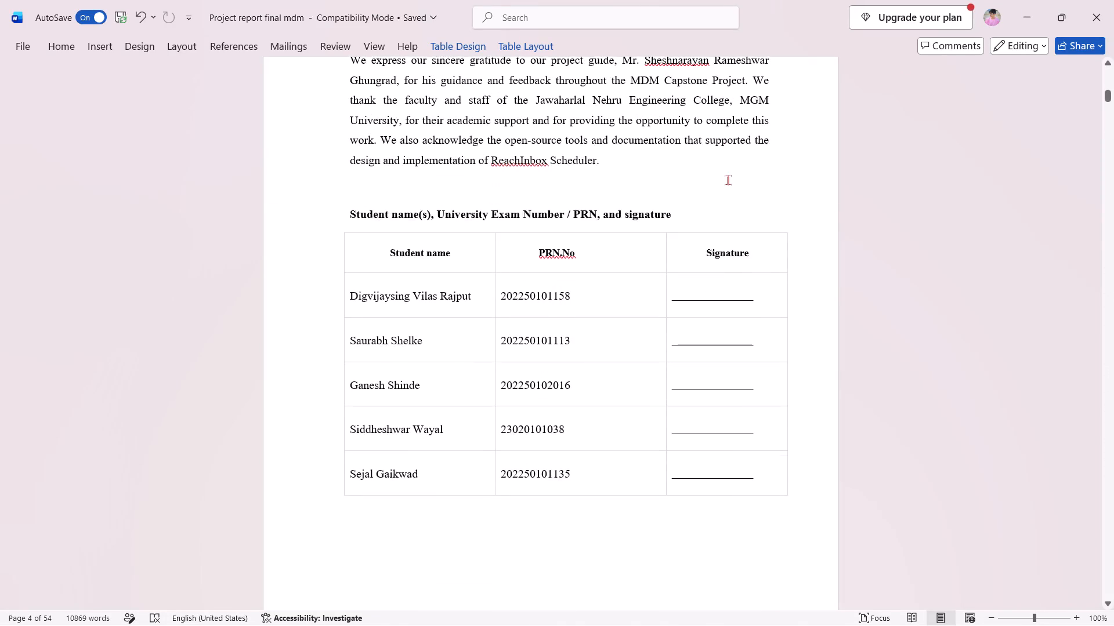
scroll(728, 180, "down", 1)
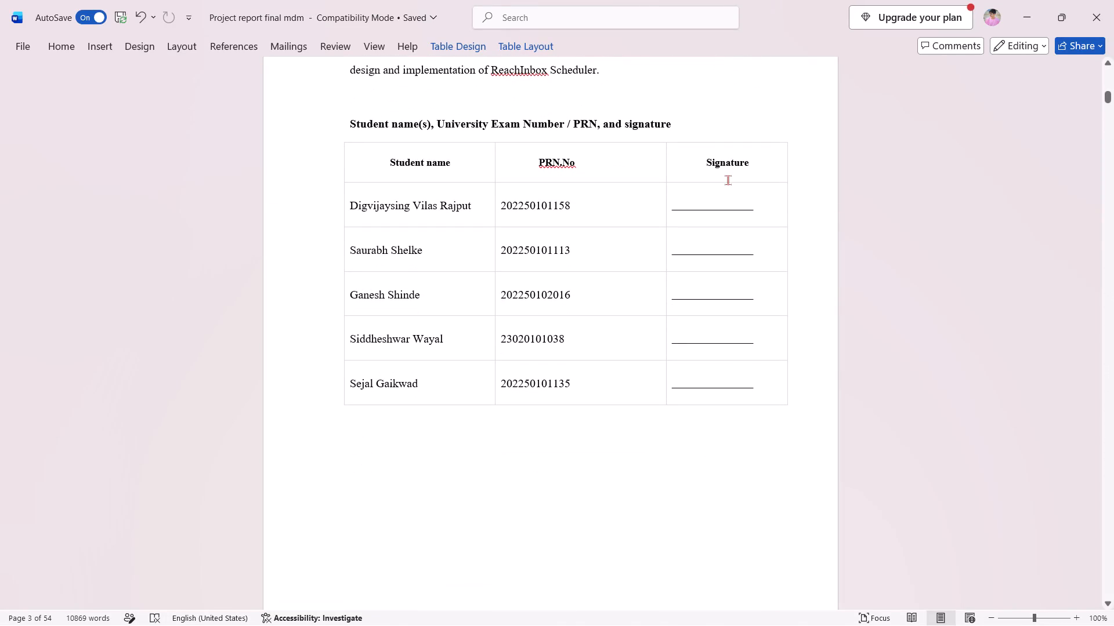
scroll(728, 180, "up", 9)
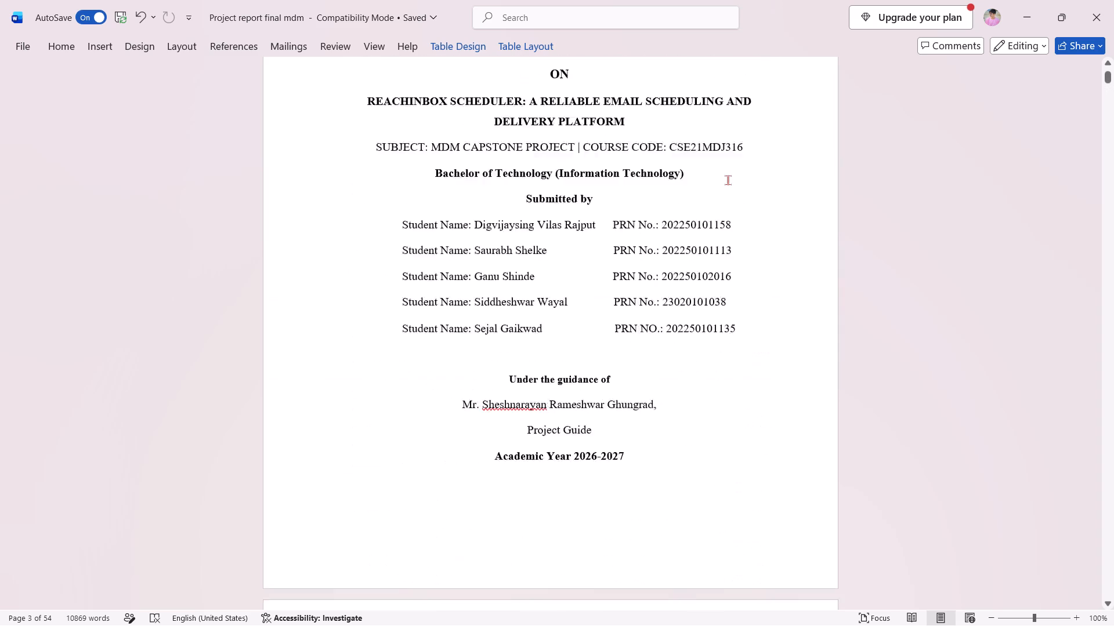
scroll(728, 180, "up", 15)
scroll(728, 180, "down", 17)
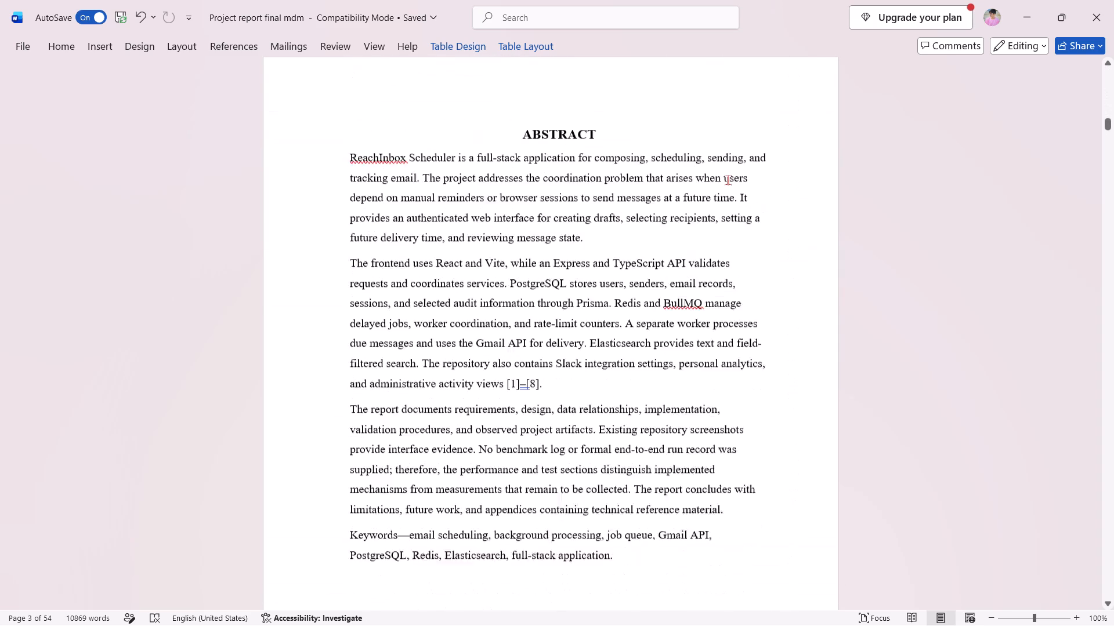
scroll(728, 180, "down", 6)
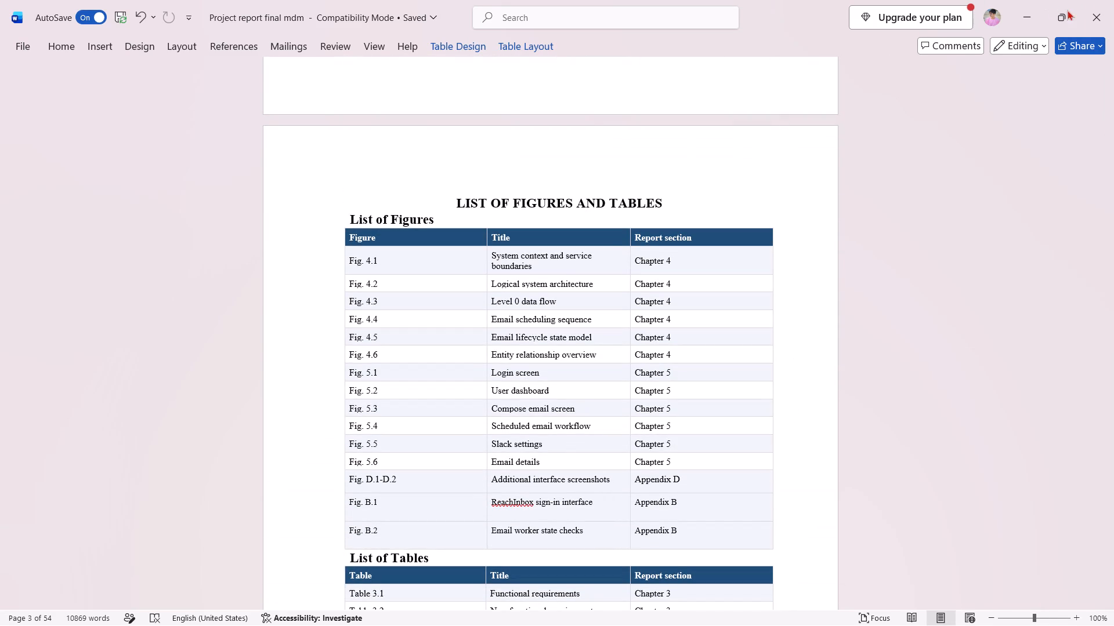
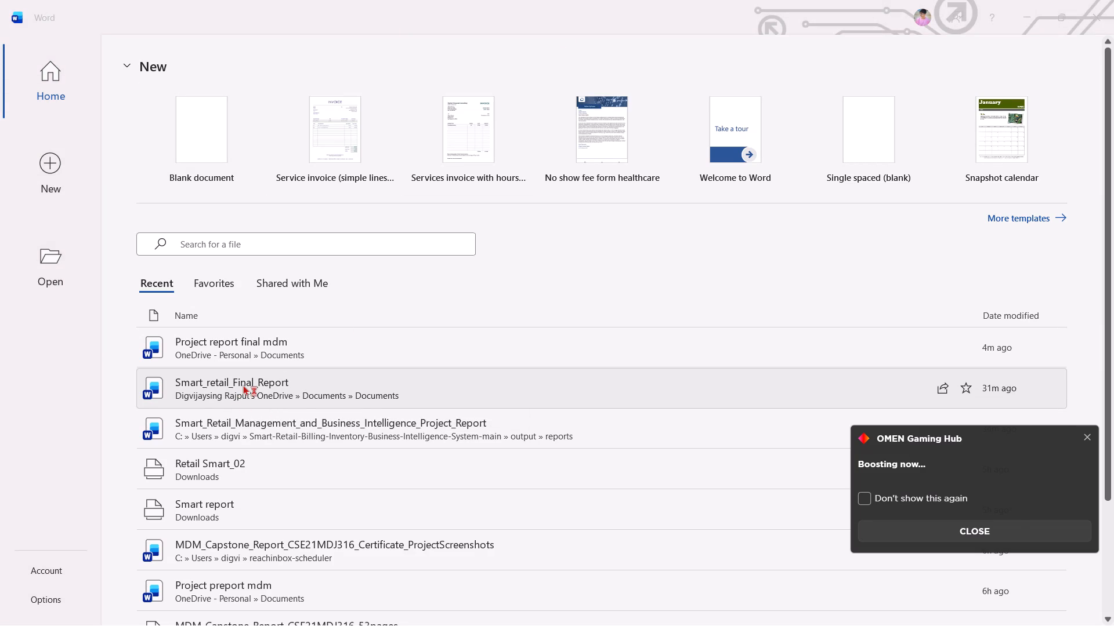
key("alt+Tab")
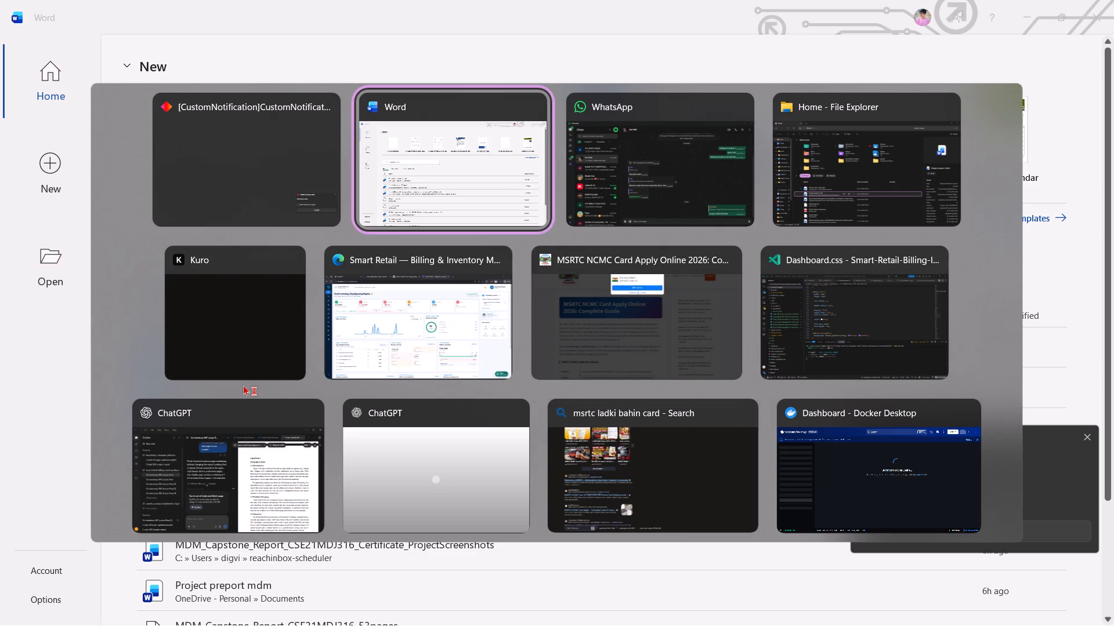
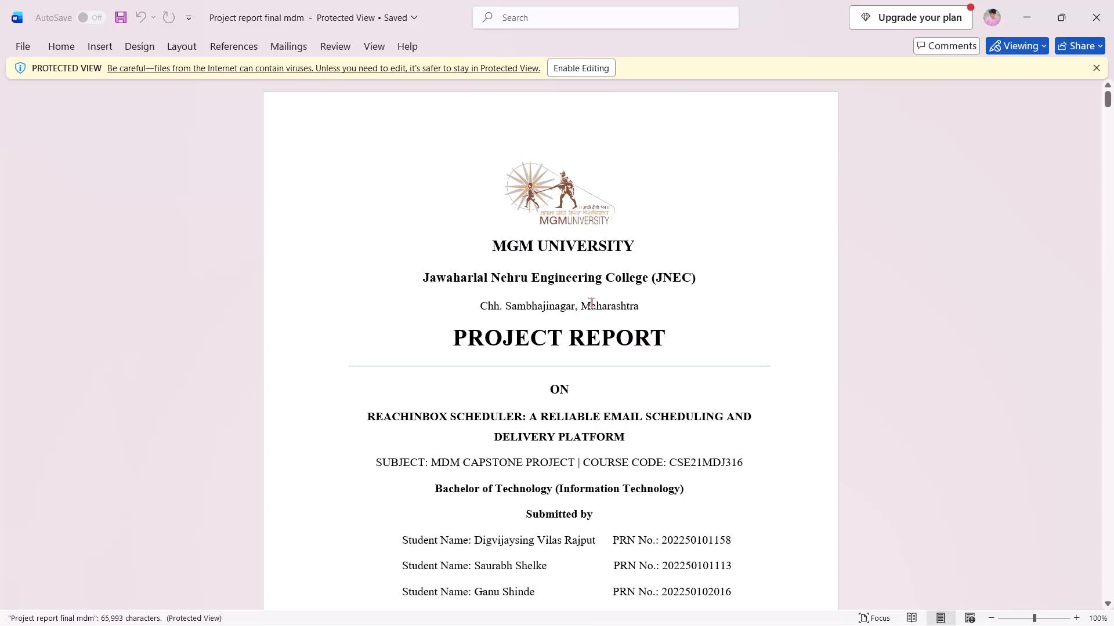
Review the cover page, certificate page and student signature table at the front of the final report.
scroll(591, 302, "down", 1)
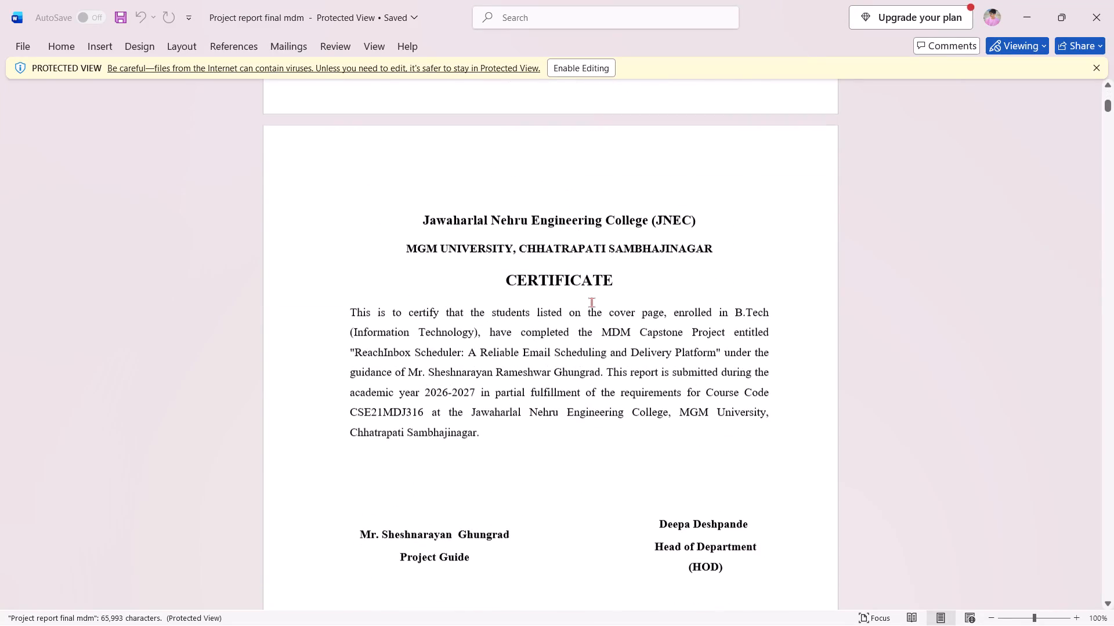
scroll(591, 302, "down", 6)
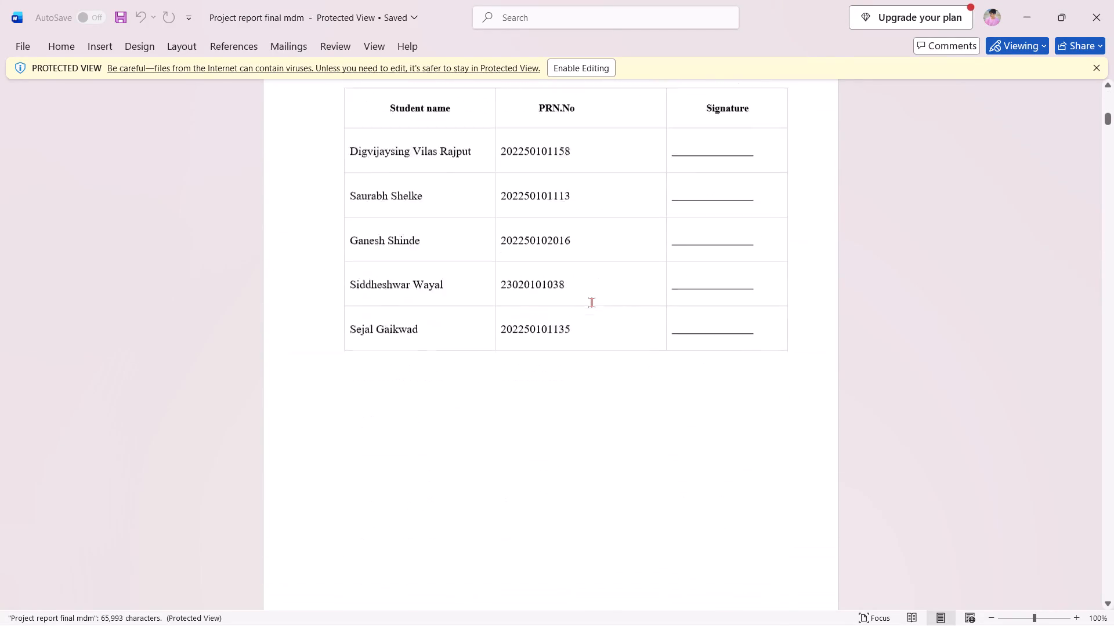
scroll(591, 302, "down", 2)
scroll(591, 302, "up", 1)
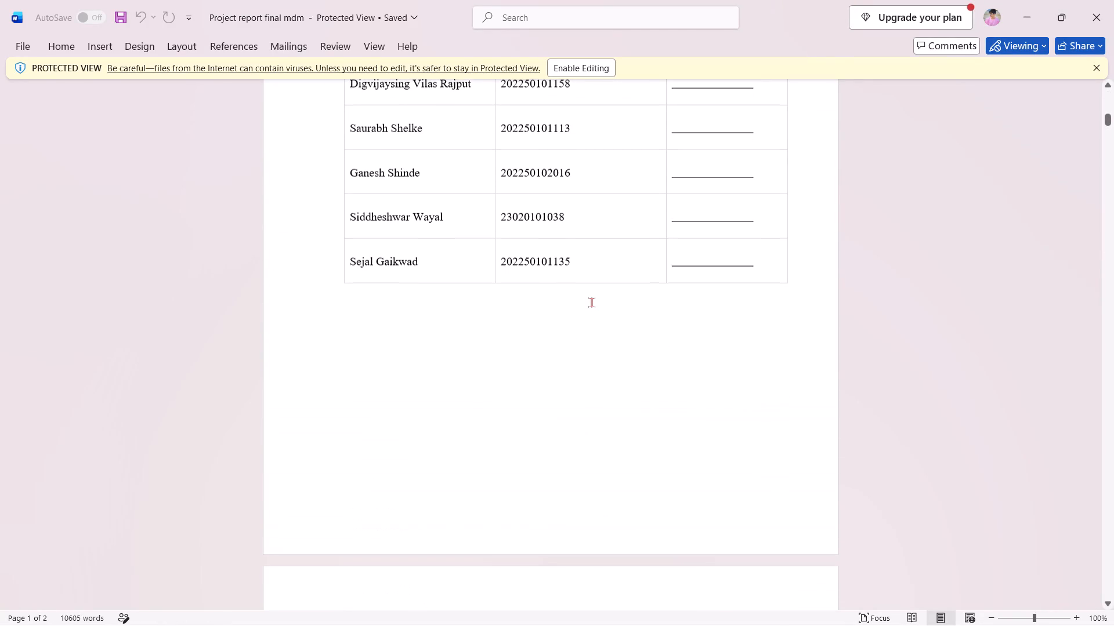
scroll(591, 302, "up", 4)
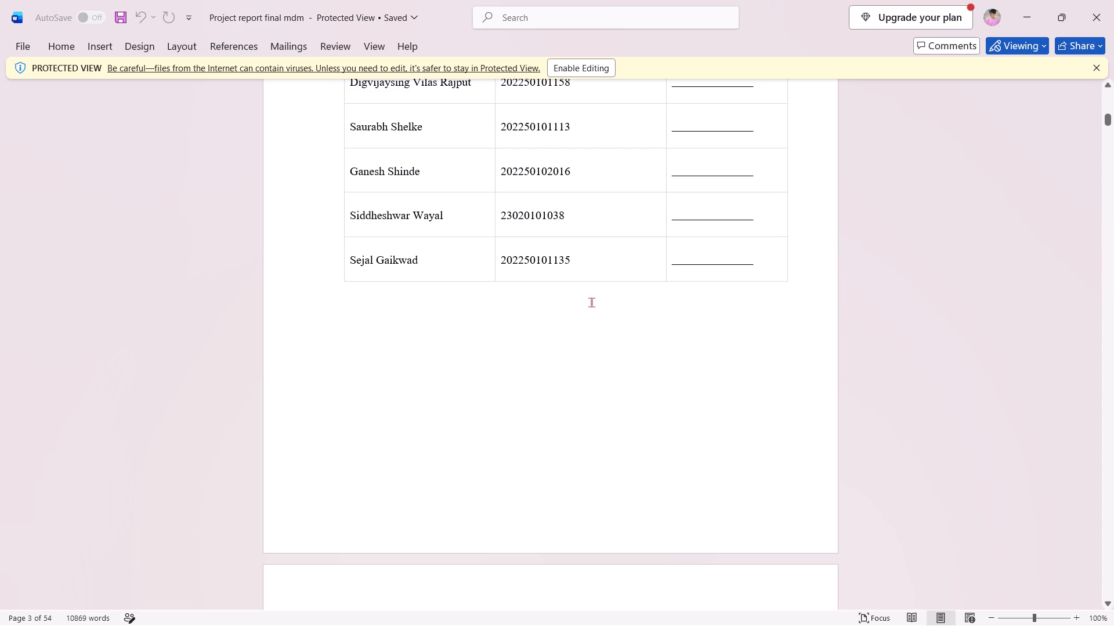
scroll(591, 302, "up", 2)
Review the report from the table of contents through the abstract and Chapter 5 to the validation checklist near the end.
scroll(556, 224, "down", 2)
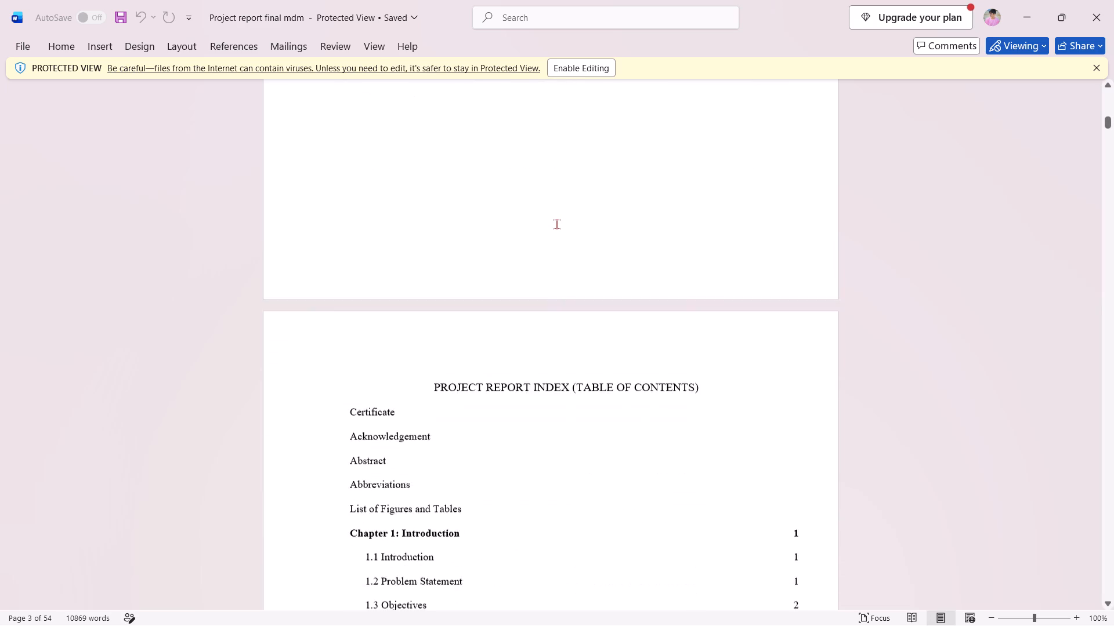
scroll(556, 224, "up", 2)
scroll(556, 224, "down", 3)
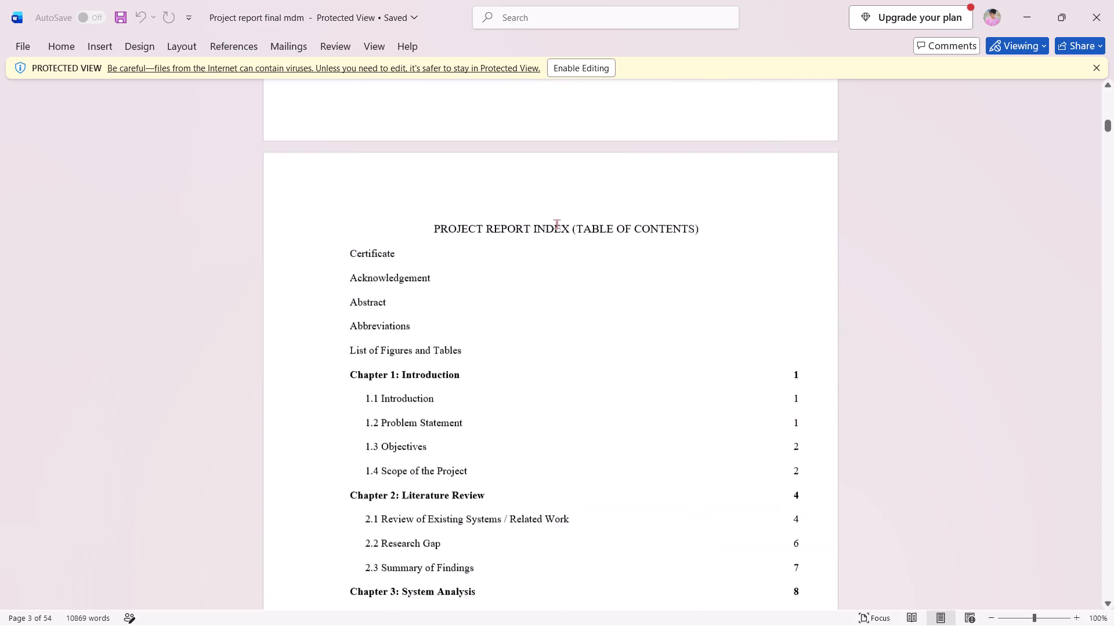
scroll(556, 224, "down", 1)
scroll(556, 224, "up", 1)
scroll(556, 224, "down", 8)
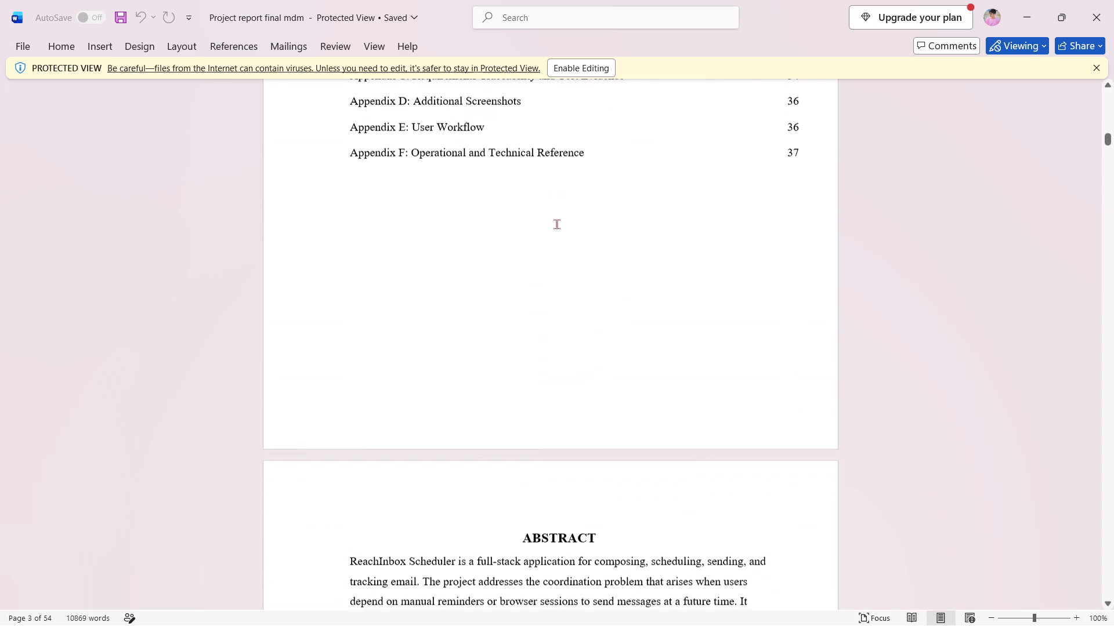
scroll(556, 224, "down", 4)
scroll(556, 224, "down", 20)
scroll(556, 224, "down", 20)
scroll(556, 224, "down", 20)
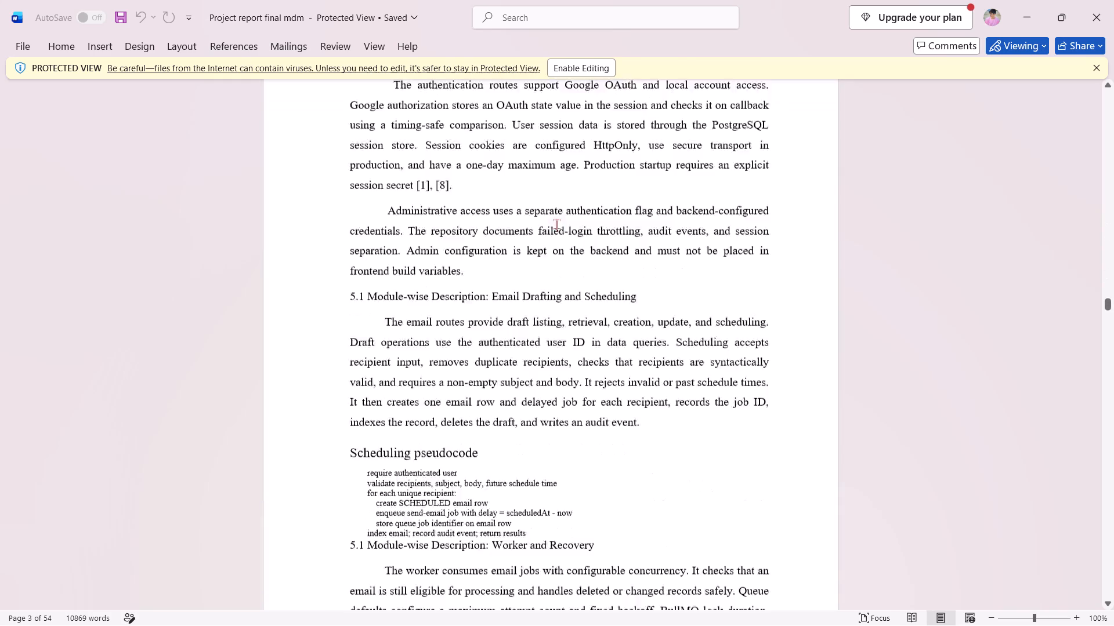
scroll(556, 224, "down", 20)
scroll(556, 224, "down", 20)
scroll(556, 224, "down", 20)
scroll(556, 224, "down", 5)
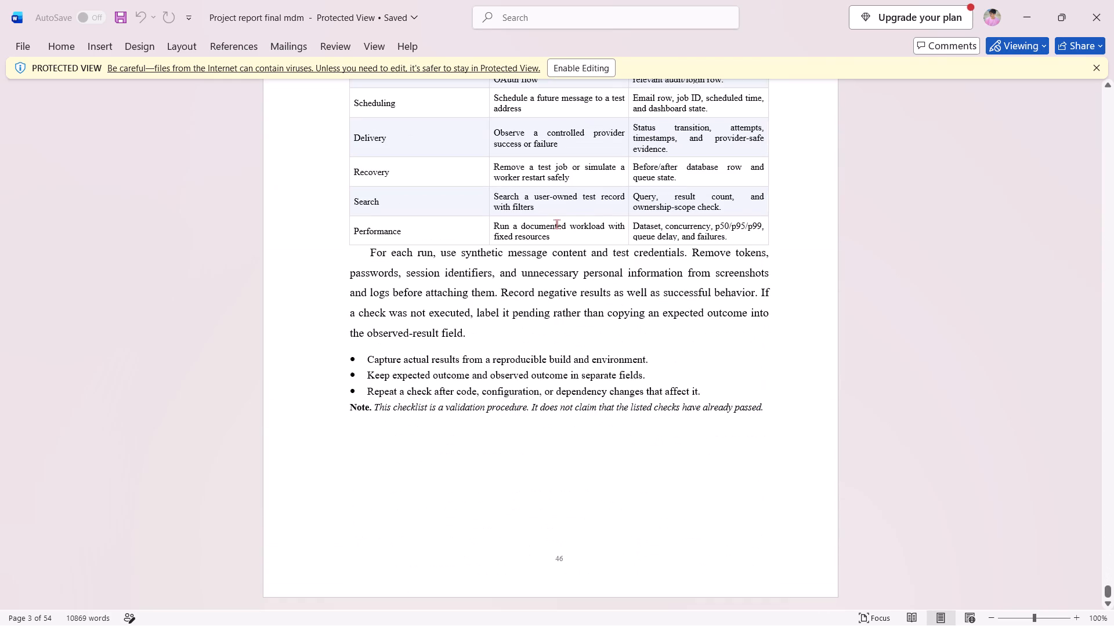